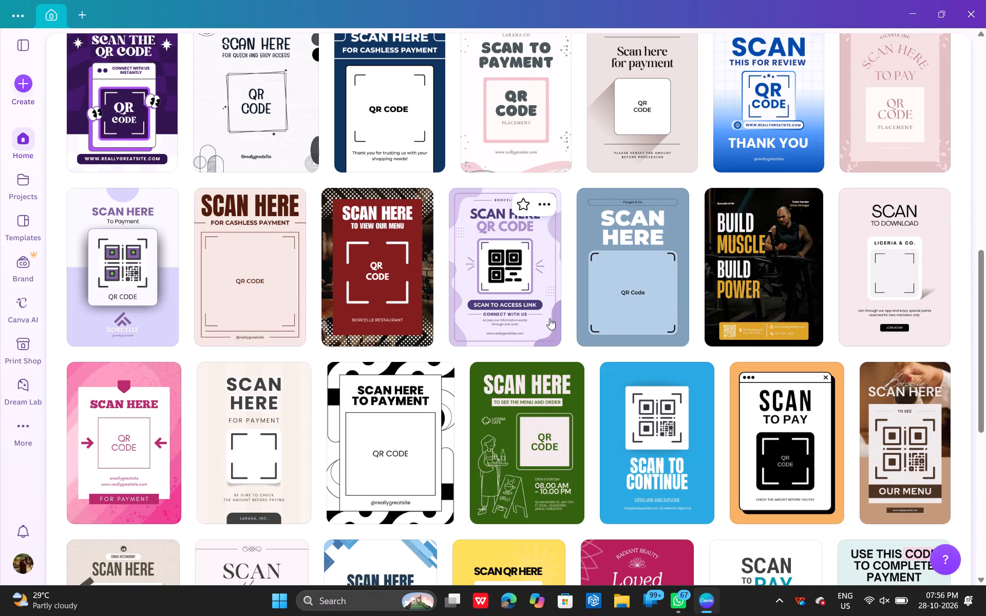
Browse the QR code poster templates to compare the available scan-here designs.
{"action": "scroll", "coordinate": [549, 318], "scroll_direction": "up", "scroll_amount": 1}
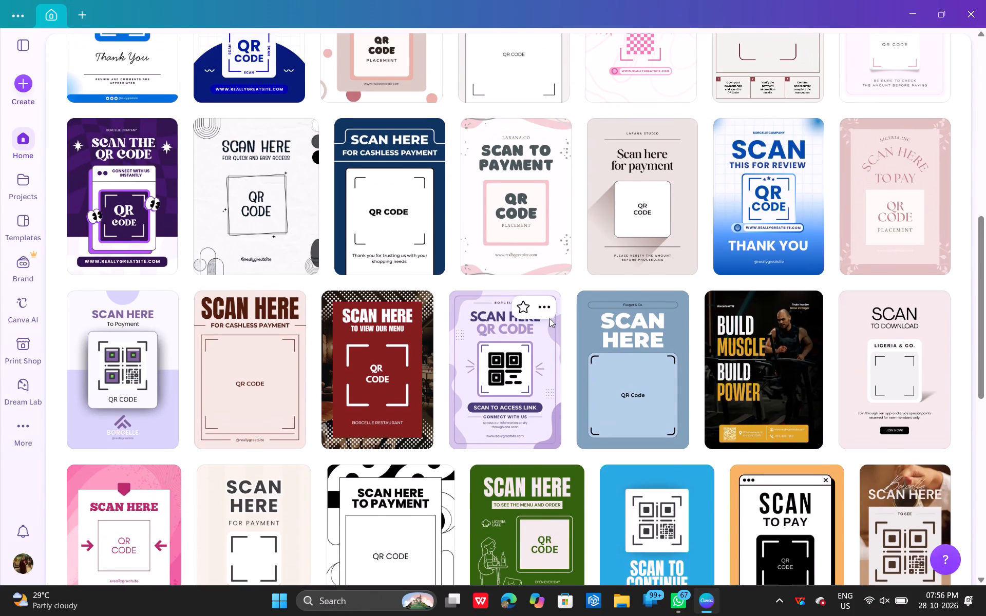
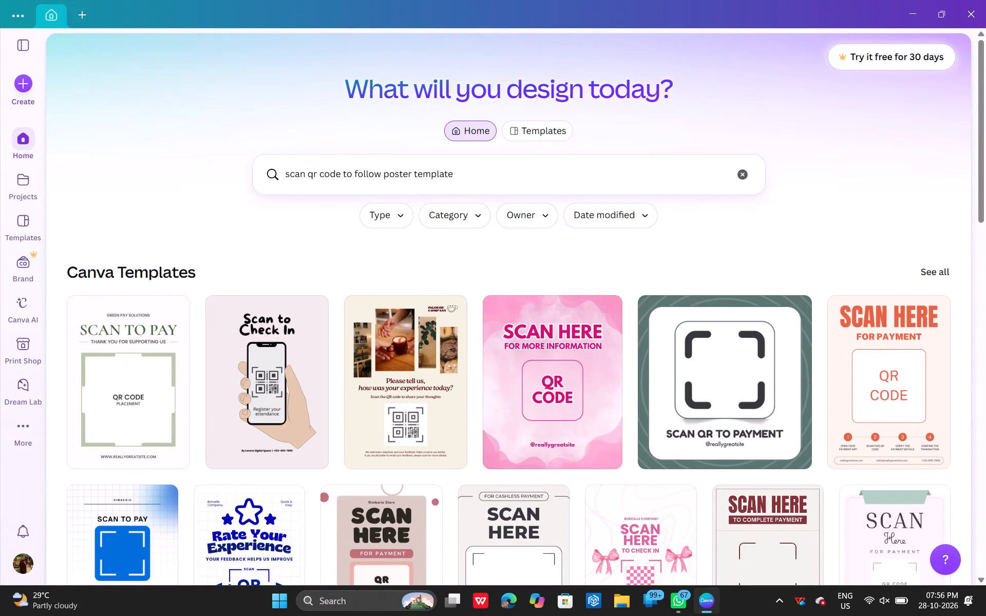
Search for "connect with us poster template" instead and look over the resulting templates.
{"action": "left_click", "coordinate": [382, 175]}
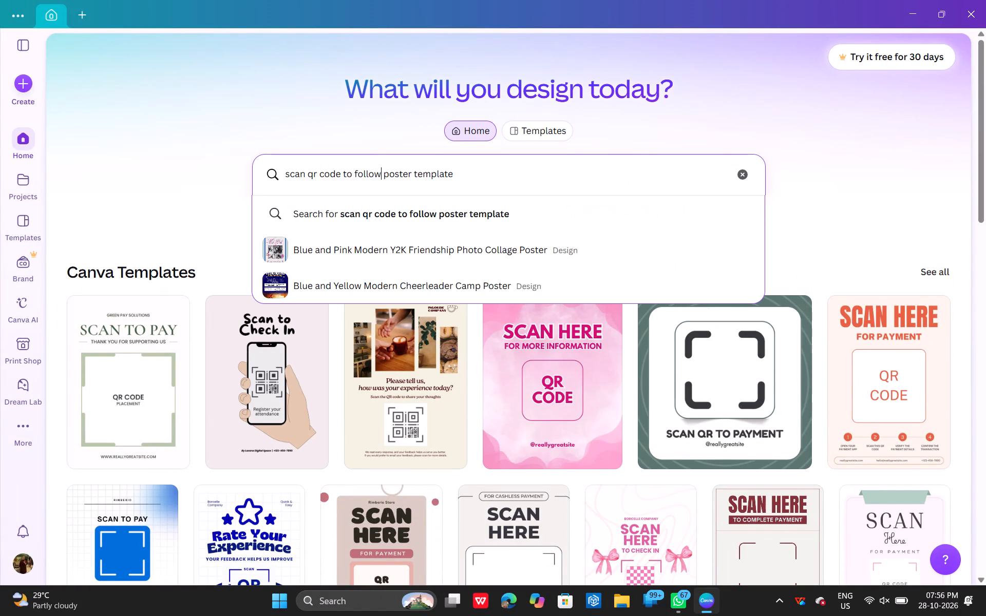
{"action": "key", "text": "BackSpace"}
{"action": "key", "text": "BackSpace"}
{"action": "key", "text": "BackSpace"}
{"action": "key", "text": "BackSpace"}
{"action": "key", "text": "BackSpace"}
{"action": "key", "text": "BackSpace"}
{"action": "key", "text": "BackSpace"}
{"action": "key", "text": "BackSpace"}
{"action": "key", "text": "BackSpace"}
{"action": "key", "text": "BackSpace"}
{"action": "key", "text": "BackSpace"}
{"action": "key", "text": "BackSpace"}
{"action": "key", "text": "BackSpace"}
{"action": "key", "text": "BackSpace"}
{"action": "key", "text": "BackSpace"}
{"action": "key", "text": "BackSpace"}
{"action": "key", "text": "BackSpace"}
{"action": "key", "text": "BackSpace"}
{"action": "key", "text": "BackSpace"}
{"action": "key", "text": "BackSpace"}
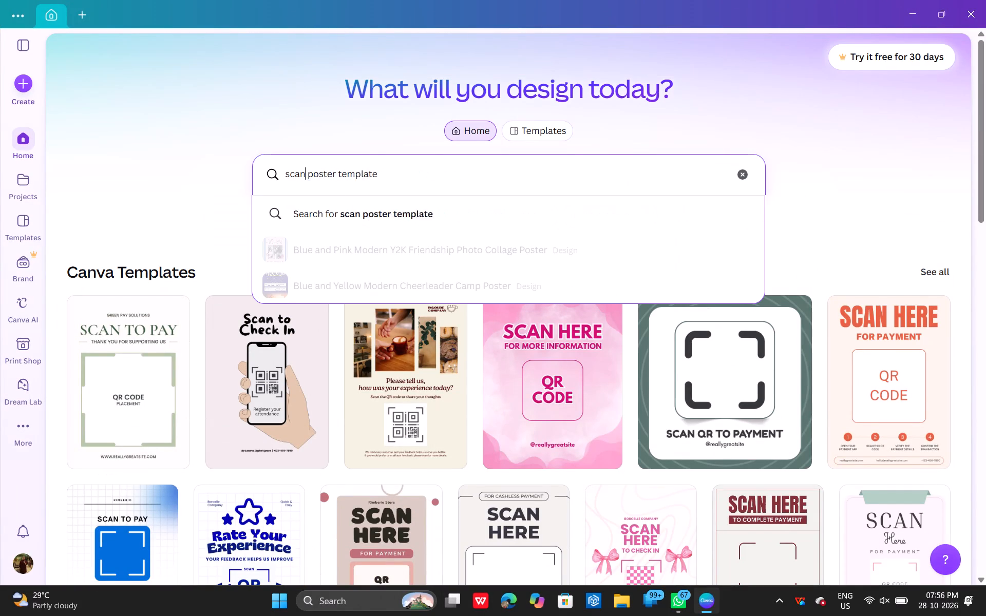
{"action": "type", "text": "connect with us"}
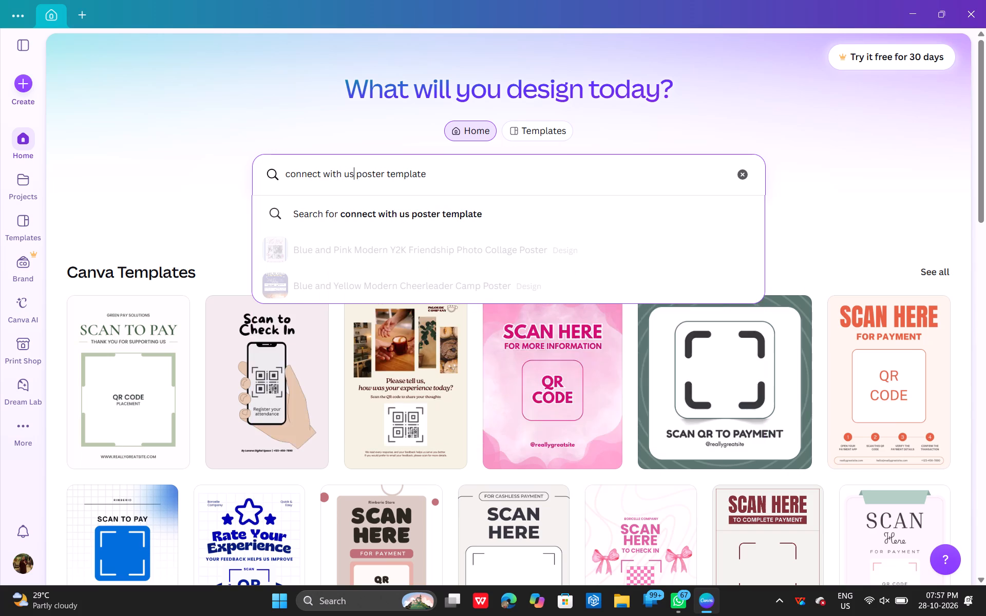
{"action": "key", "text": "Return"}
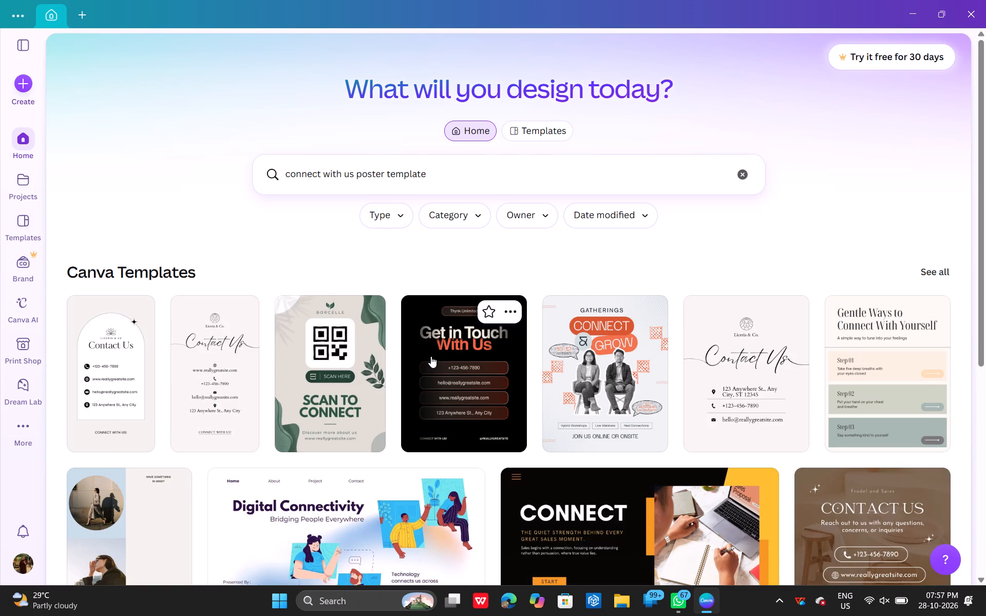
{"action": "scroll", "coordinate": [580, 393], "scroll_direction": "down", "scroll_amount": 1}
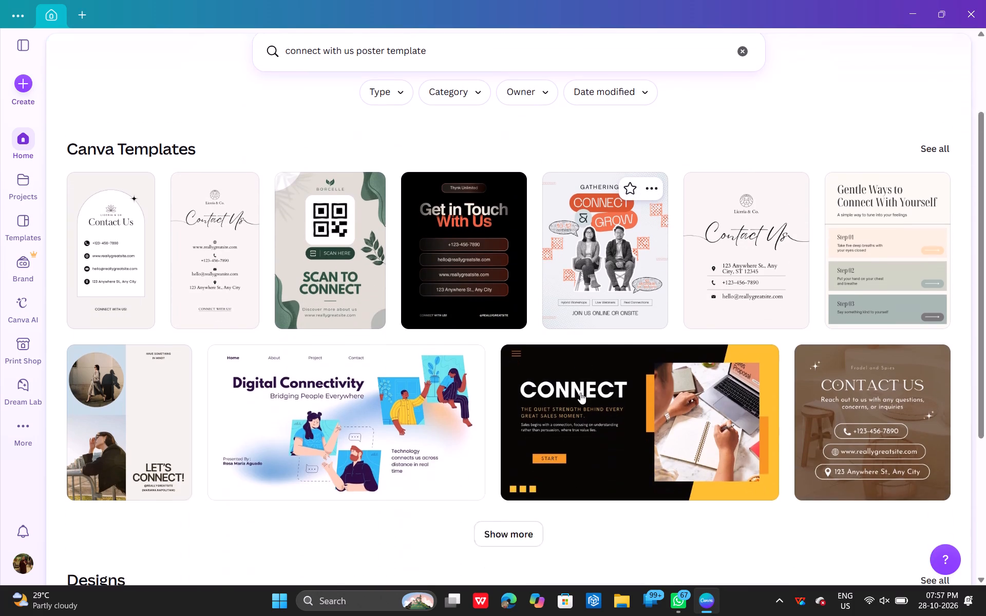
{"action": "scroll", "coordinate": [580, 393], "scroll_direction": "down", "scroll_amount": 2}
{"action": "scroll", "coordinate": [580, 393], "scroll_direction": "up", "scroll_amount": 3}
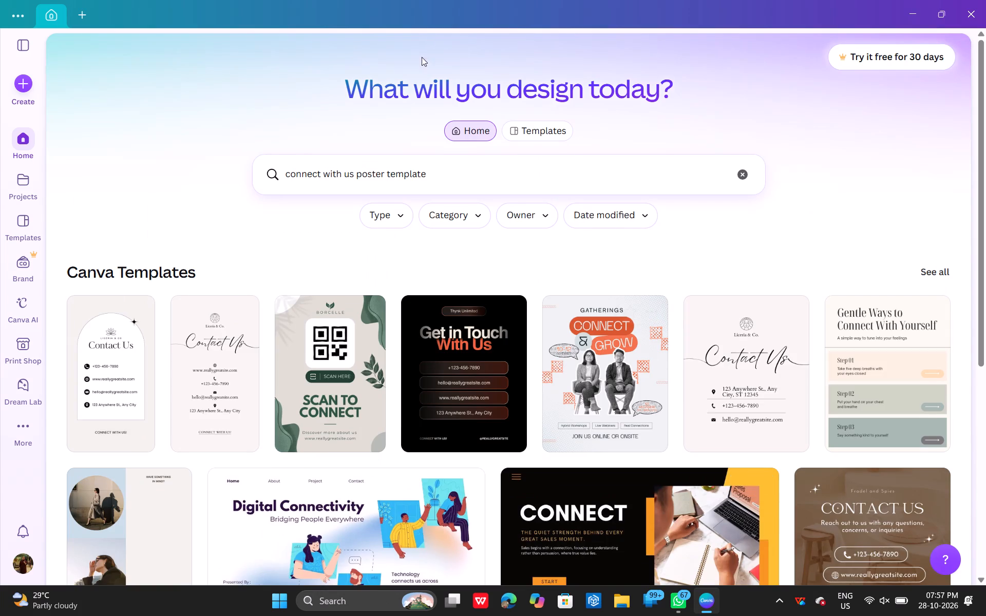
Refine the search to "connect with us qr code poster template".
{"action": "left_click", "coordinate": [356, 178]}
{"action": "type", "text": "qr code"}
{"action": "key", "text": "space"}
{"action": "key", "text": "Return"}
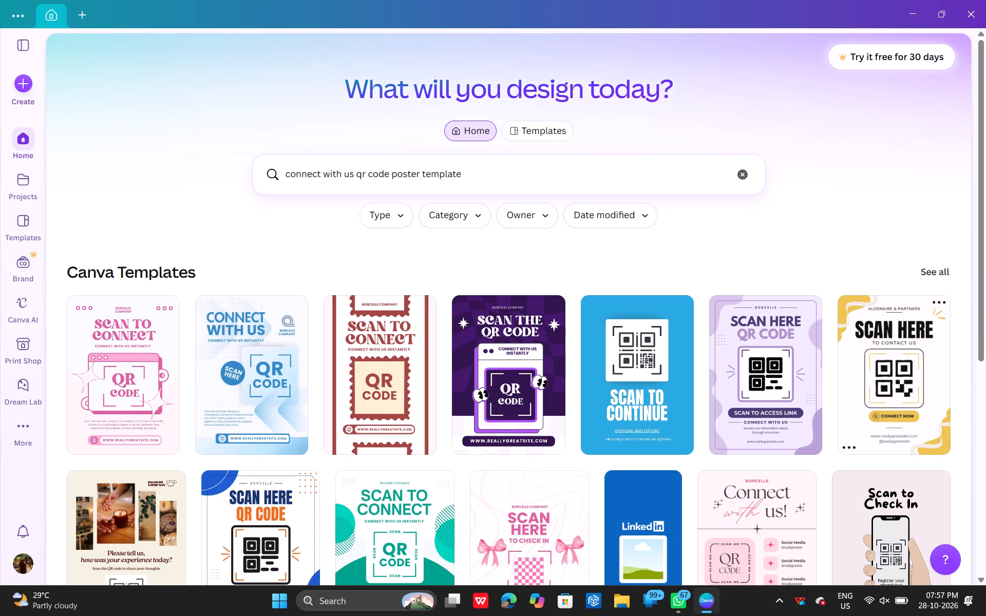
{"action": "scroll", "coordinate": [420, 369], "scroll_direction": "down", "scroll_amount": 1}
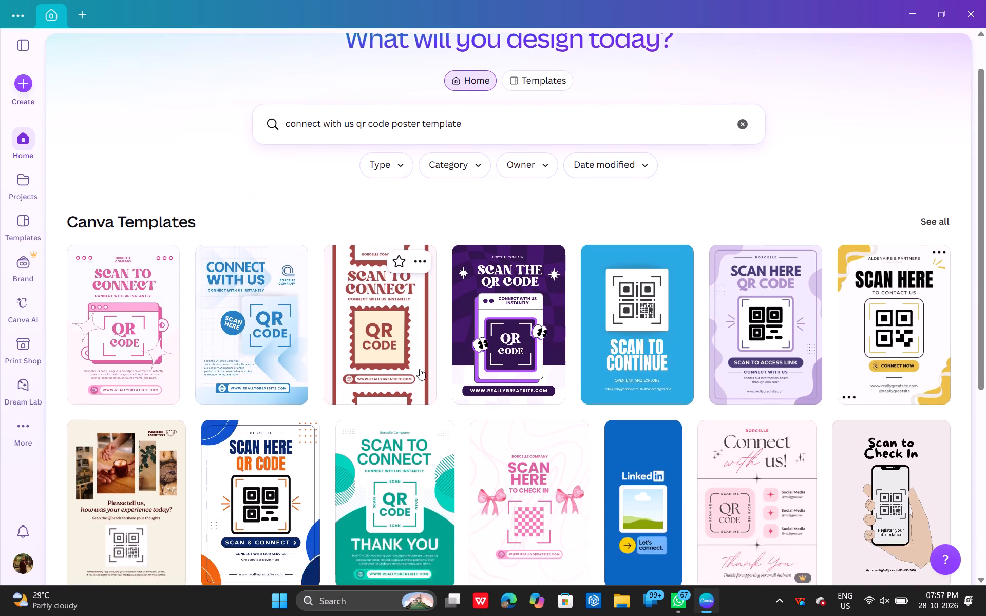
{"action": "scroll", "coordinate": [420, 369], "scroll_direction": "down", "scroll_amount": 1}
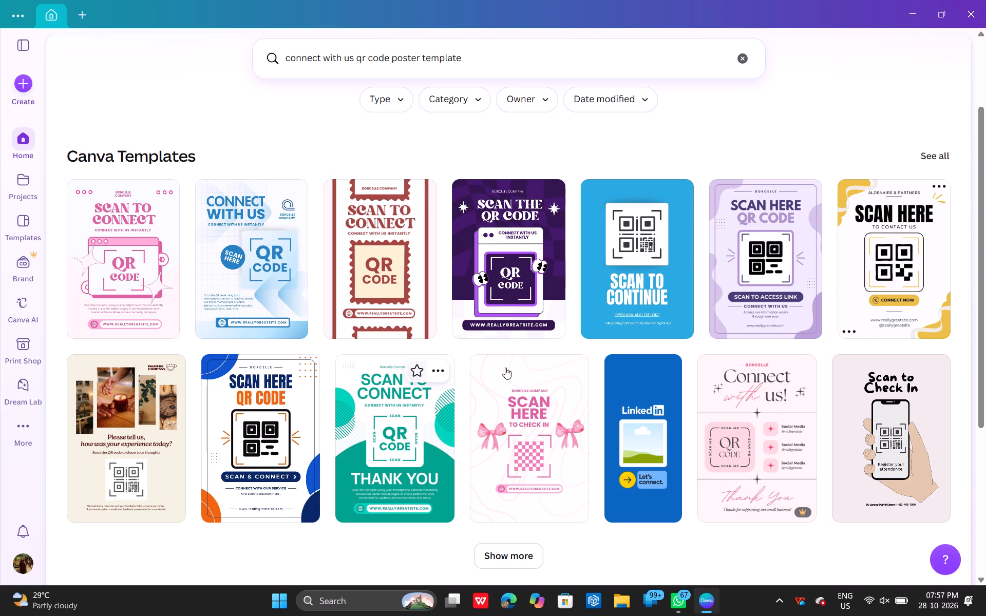
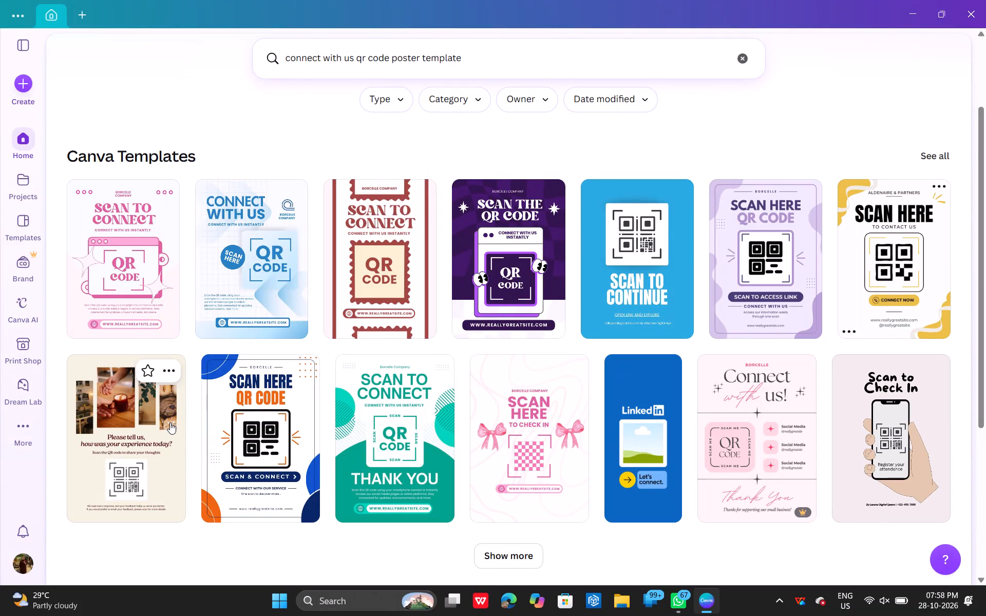
Preview the pink "Scan to connect" QR code poster template, choose the A2 print size, and close the preview.
{"action": "left_click", "coordinate": [128, 275]}
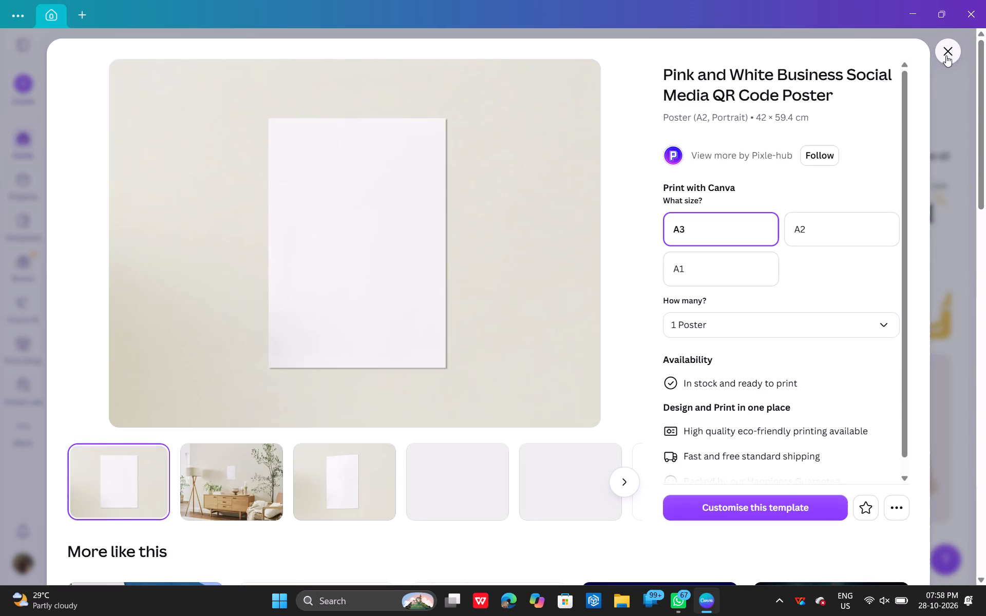
{"action": "left_click", "coordinate": [818, 224]}
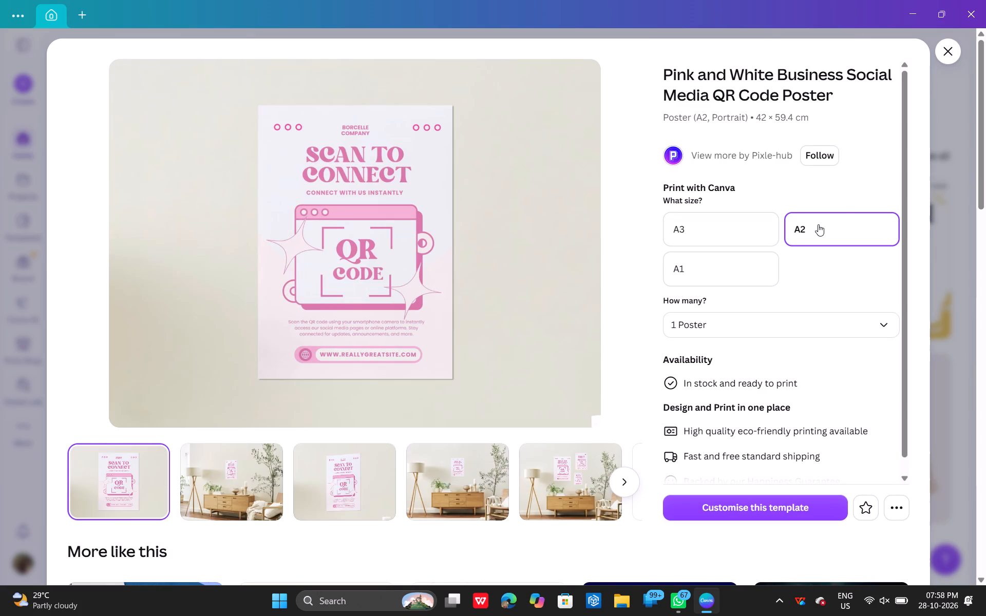
{"action": "left_click", "coordinate": [949, 48]}
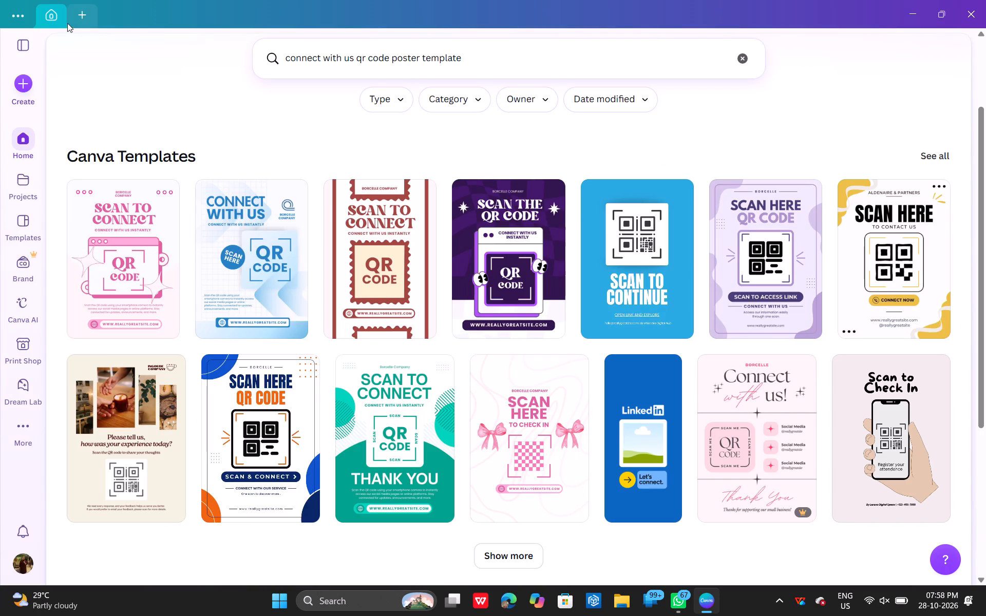
Return to the home page, search for "a4", refine it to "a4 blank", and clear the search.
{"action": "left_click", "coordinate": [22, 49]}
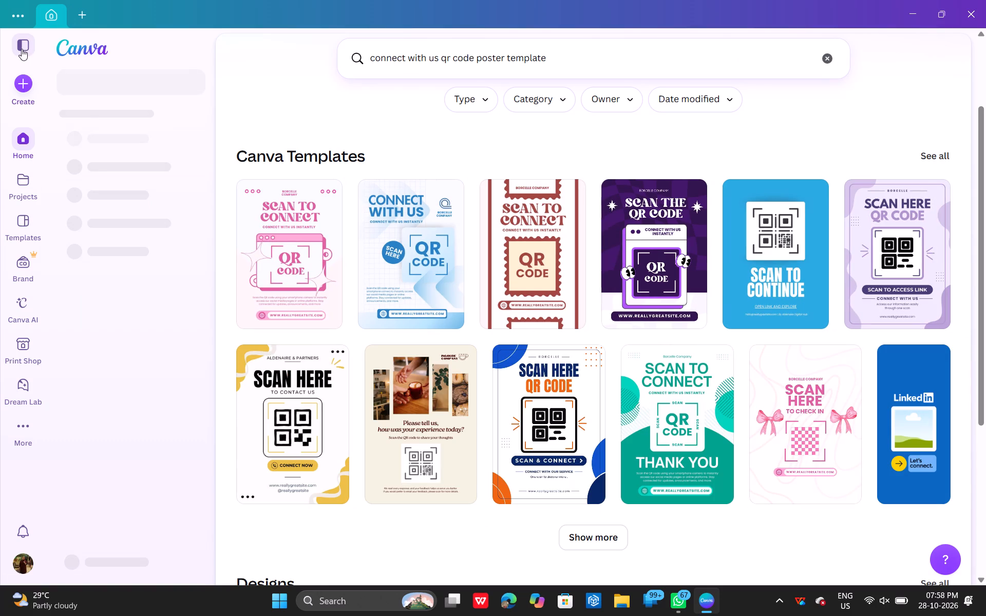
{"action": "left_click", "coordinate": [15, 148]}
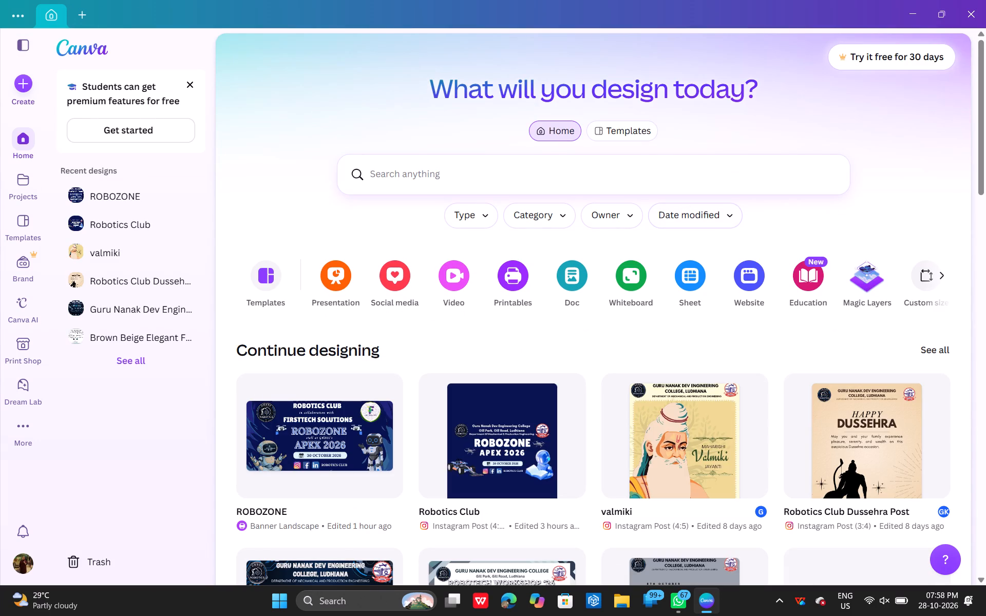
{"action": "left_click", "coordinate": [688, 176]}
{"action": "type", "text": "a4"}
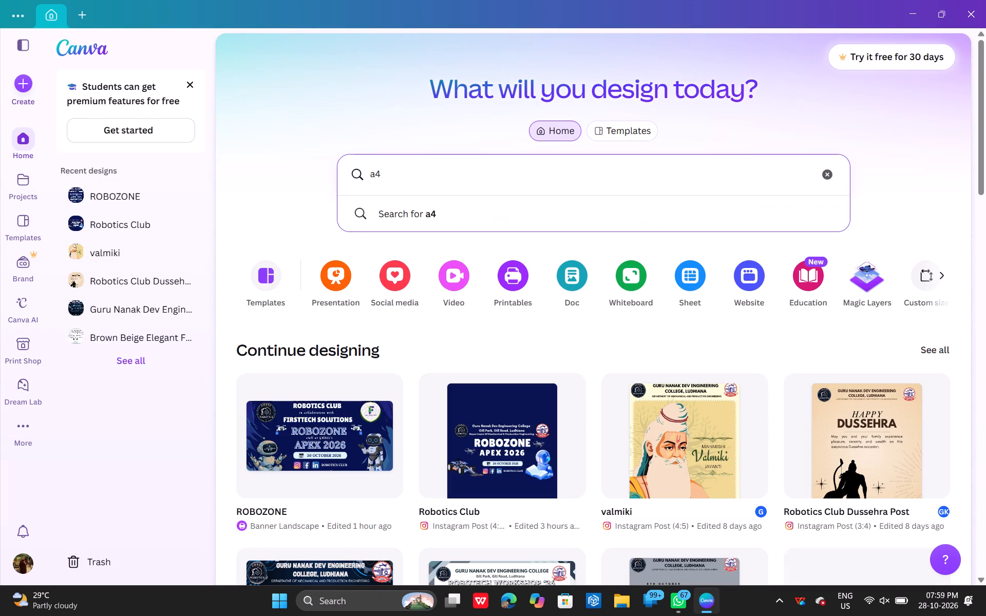
{"action": "key", "text": "Return"}
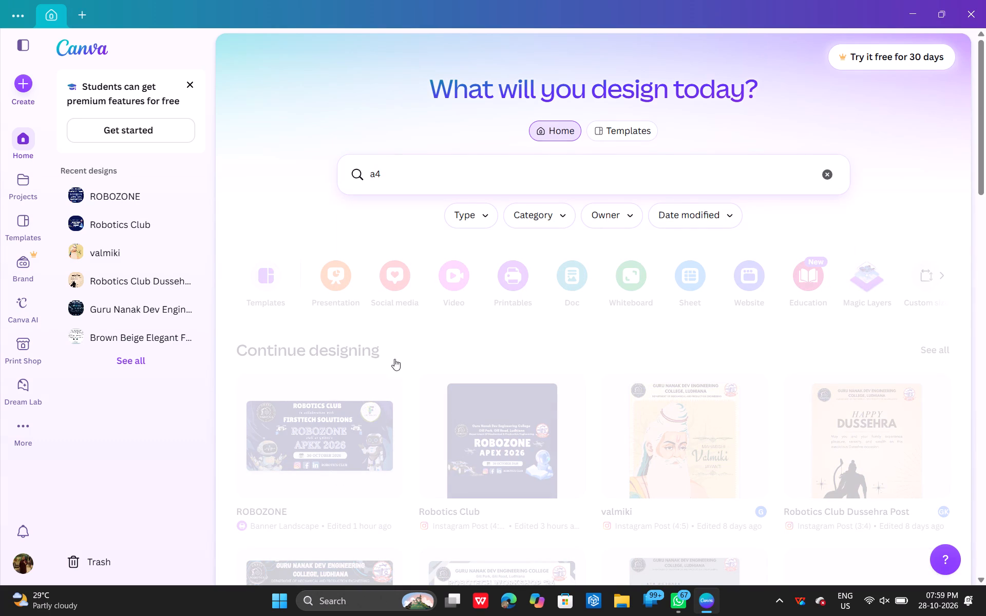
{"action": "left_click", "coordinate": [454, 168]}
{"action": "key", "text": "space"}
{"action": "type", "text": "blank"}
{"action": "key", "text": "Return"}
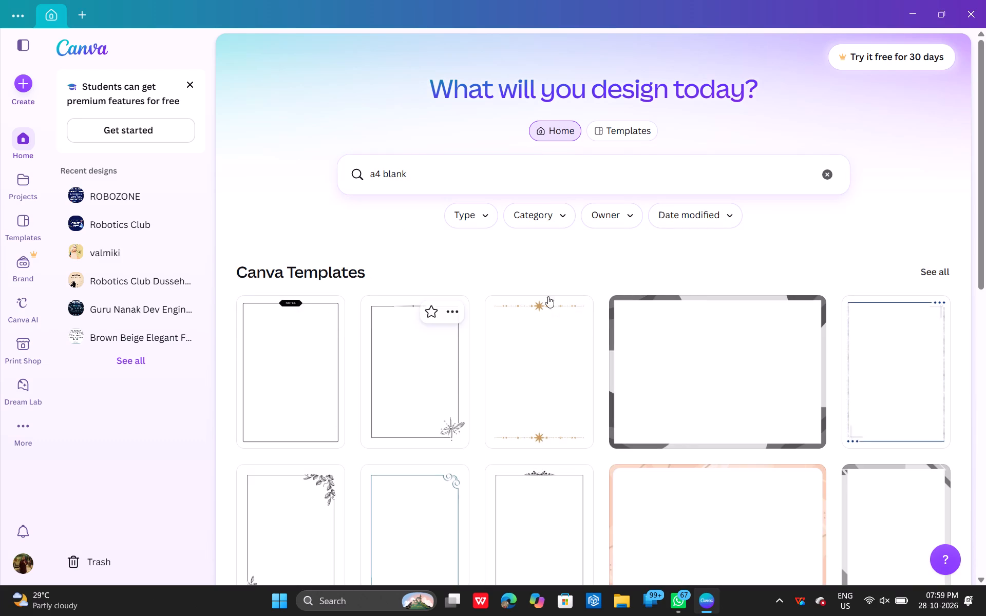
{"action": "left_click", "coordinate": [828, 180]}
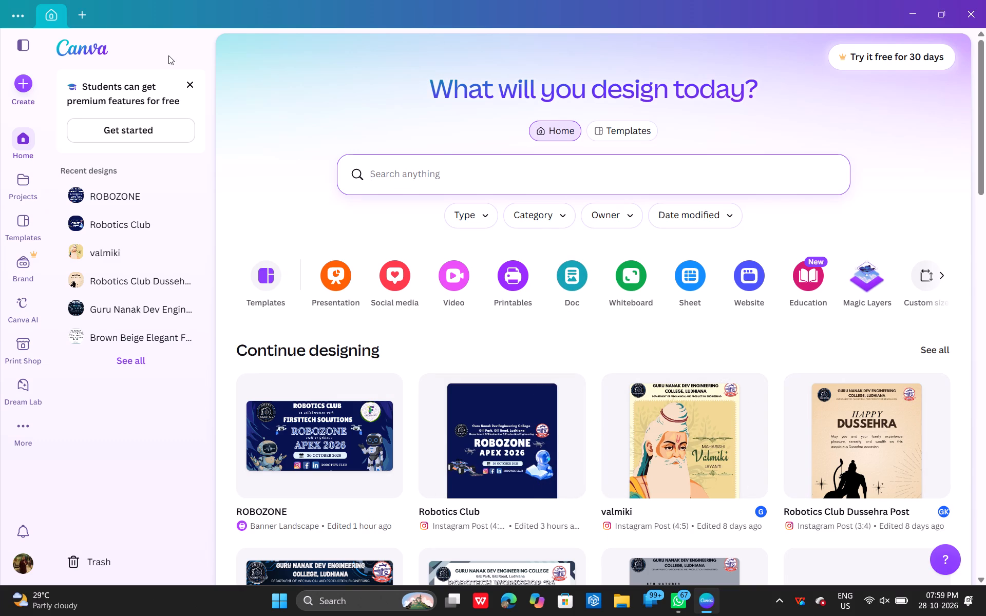
{"action": "left_click", "coordinate": [191, 79]}
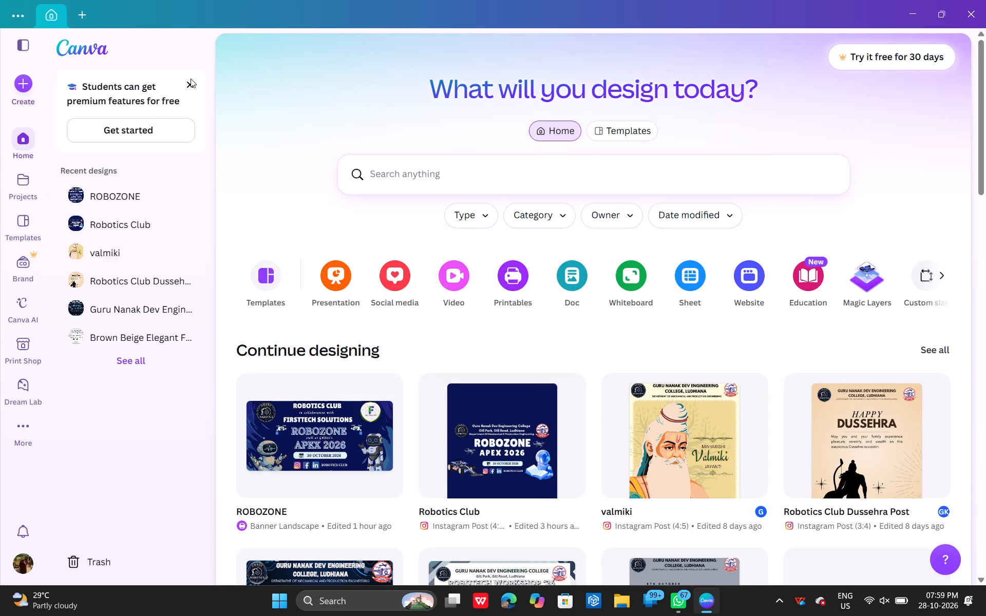
Create a new blank design of the type Document (A4, Portrait), finding it by searching the design types for "A4".
{"action": "left_click", "coordinate": [26, 85]}
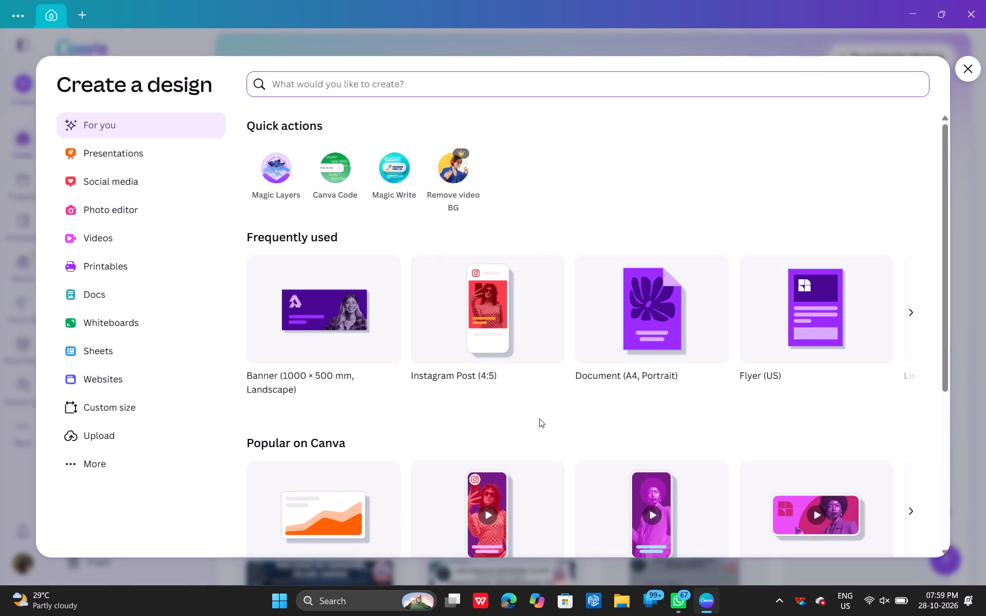
{"action": "scroll", "coordinate": [540, 414], "scroll_direction": "down", "scroll_amount": 2}
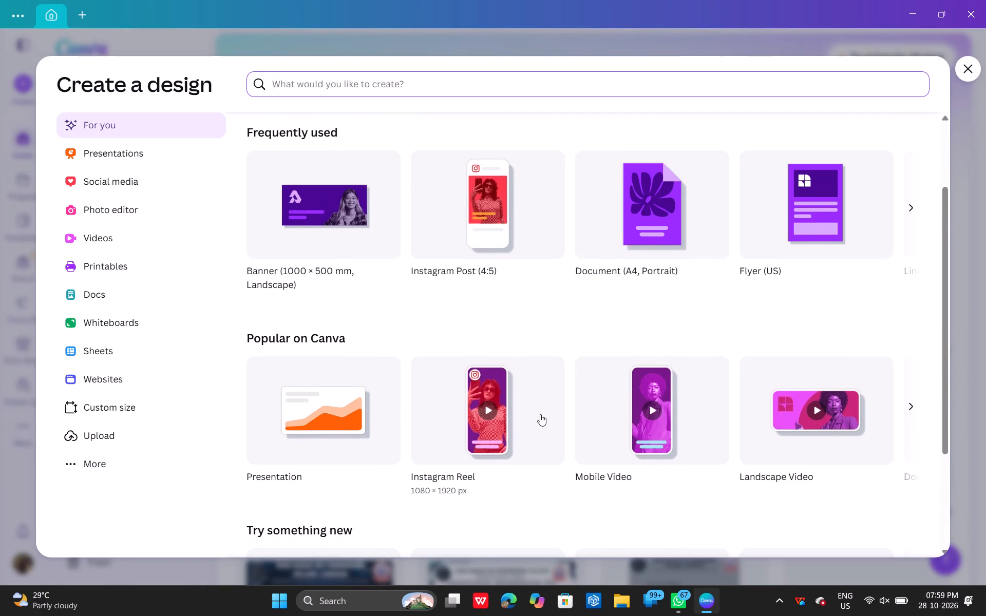
{"action": "scroll", "coordinate": [540, 414], "scroll_direction": "down", "scroll_amount": 7}
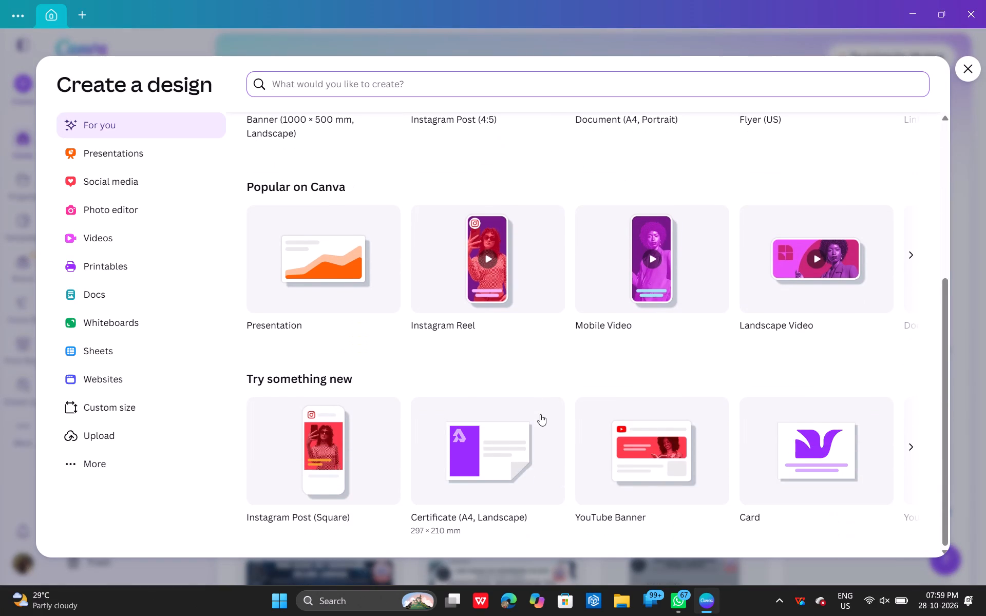
{"action": "scroll", "coordinate": [540, 414], "scroll_direction": "up", "scroll_amount": 6}
{"action": "scroll", "coordinate": [719, 334], "scroll_direction": "left", "scroll_amount": 6}
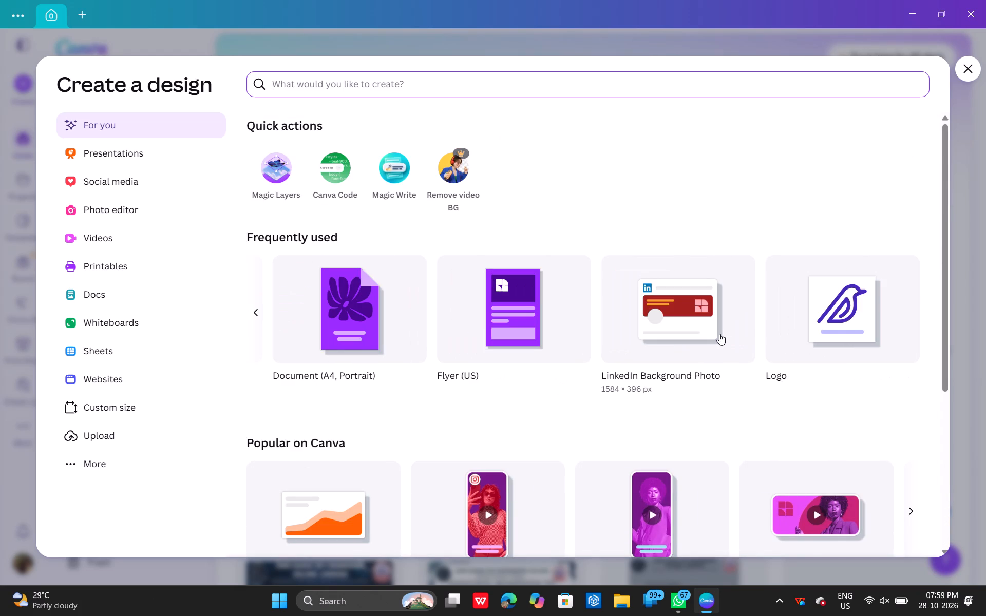
{"action": "scroll", "coordinate": [719, 334], "scroll_direction": "down", "scroll_amount": 2}
{"action": "scroll", "coordinate": [719, 334], "scroll_direction": "up", "scroll_amount": 7}
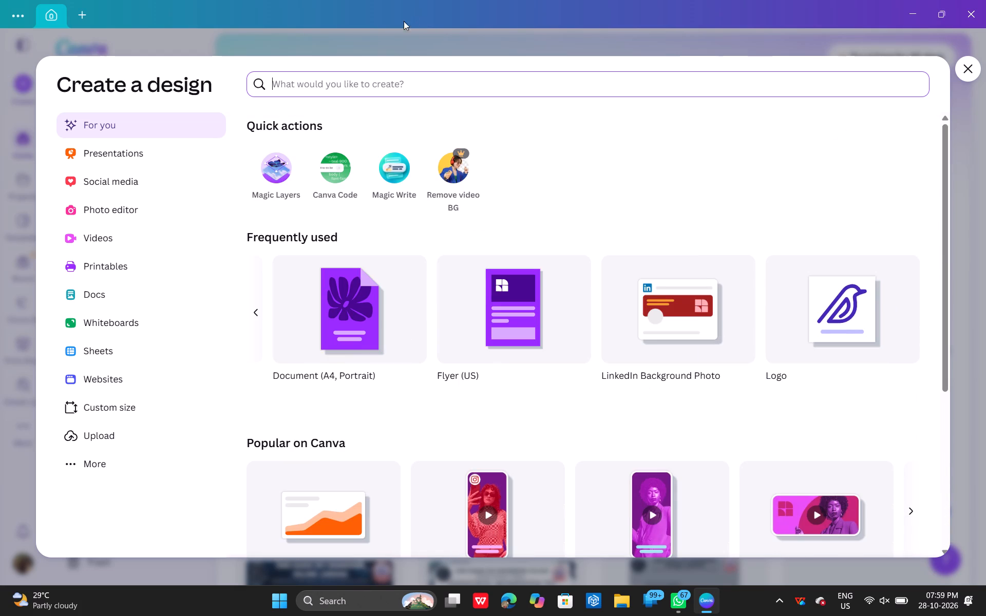
{"action": "left_click", "coordinate": [387, 78]}
{"action": "type", "text": "A4"}
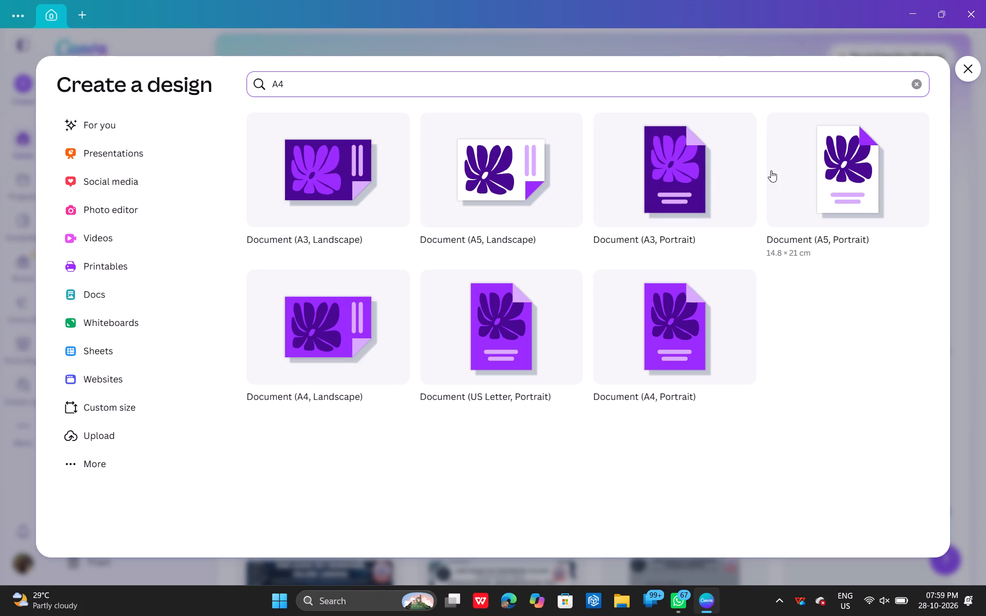
{"action": "left_click", "coordinate": [642, 342]}
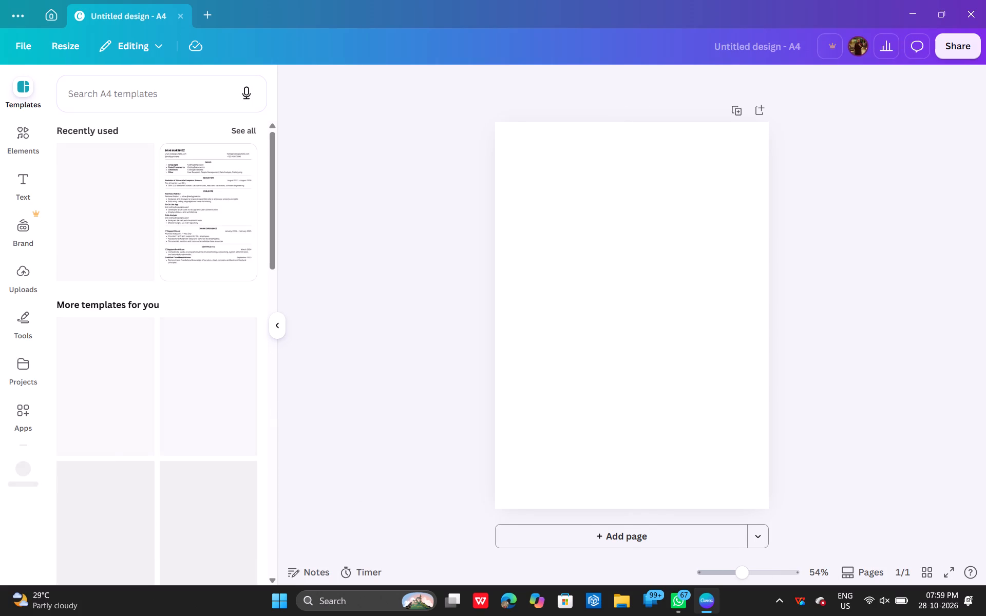
Search the A4 templates for "connect with us".
{"action": "left_click", "coordinate": [104, 93]}
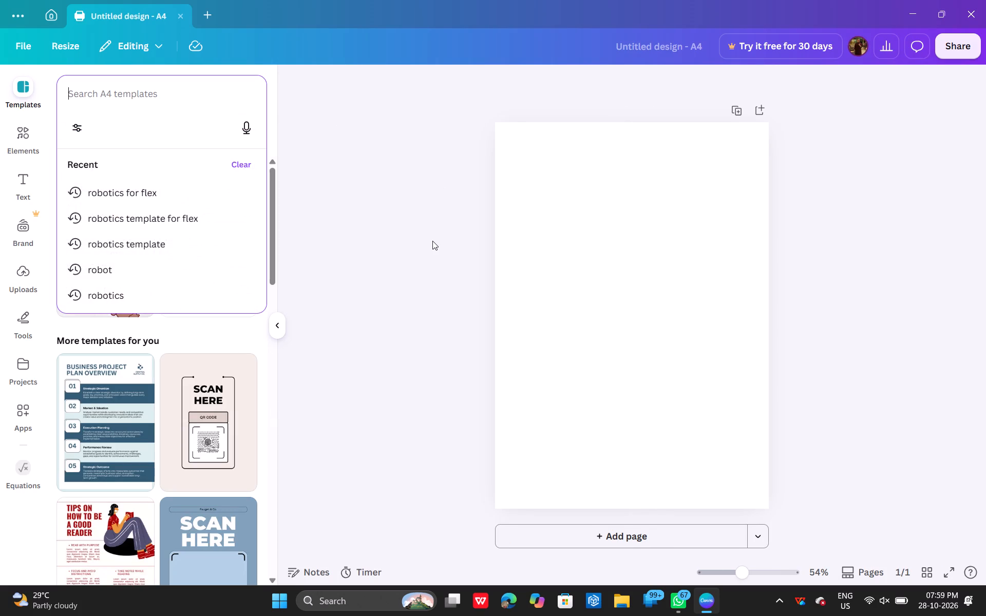
{"action": "type", "text": "scan"}
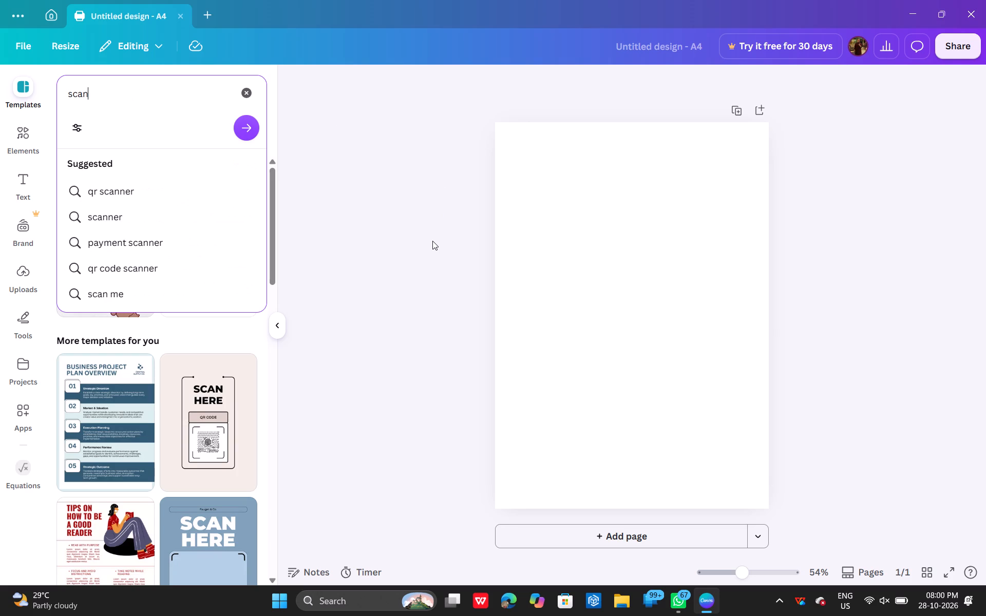
{"action": "key", "text": "BackSpace"}
{"action": "key", "text": "BackSpace"}
{"action": "key", "text": "BackSpace"}
{"action": "key", "text": "BackSpace"}
{"action": "type", "text": "connect with us"}
{"action": "key", "text": "Return"}
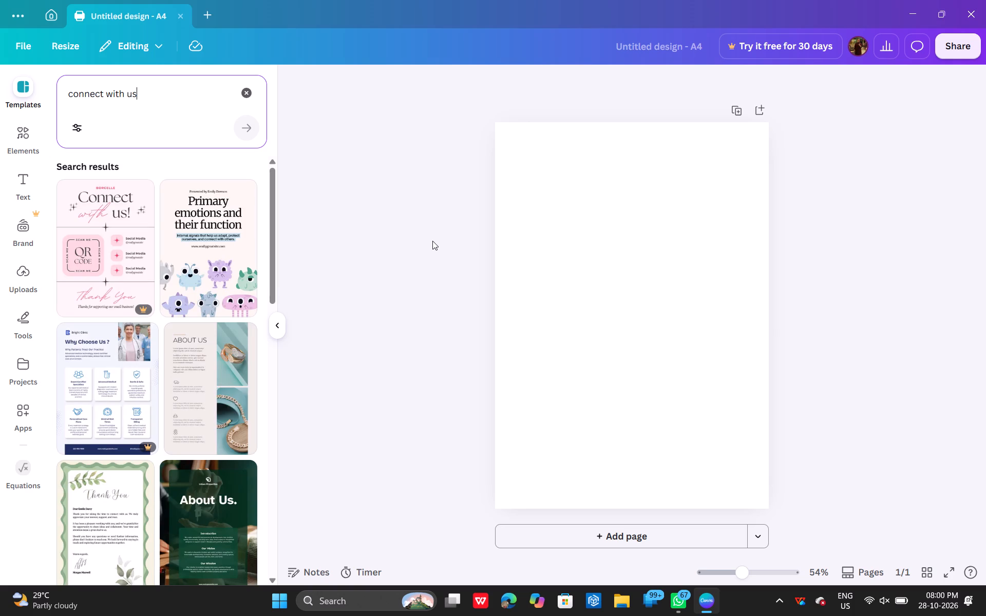
Look through the "connect with us" template results for a suitable QR code poster layout.
{"action": "scroll", "coordinate": [183, 423], "scroll_direction": "down", "scroll_amount": 3}
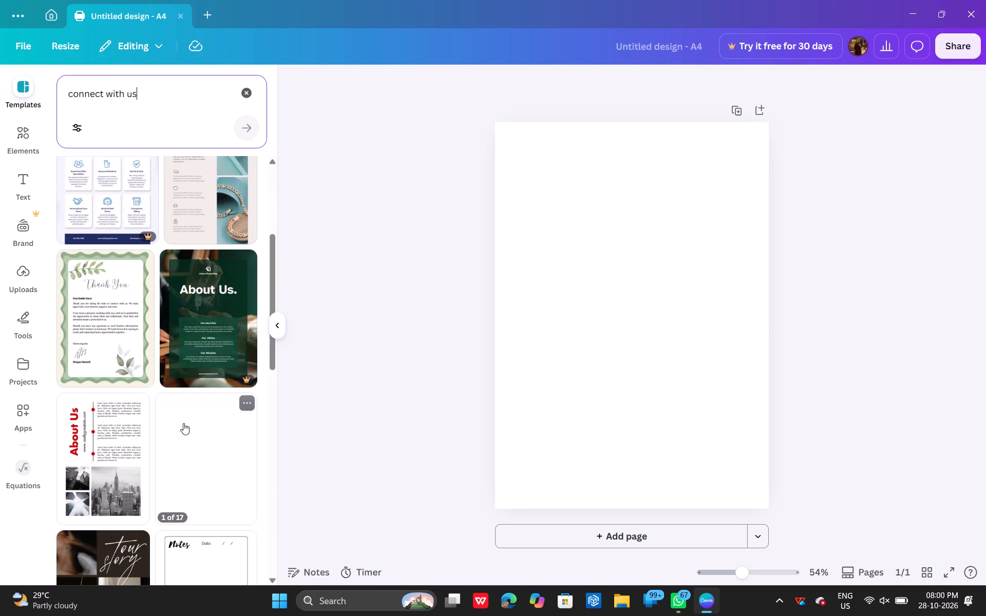
{"action": "scroll", "coordinate": [183, 423], "scroll_direction": "down", "scroll_amount": 4}
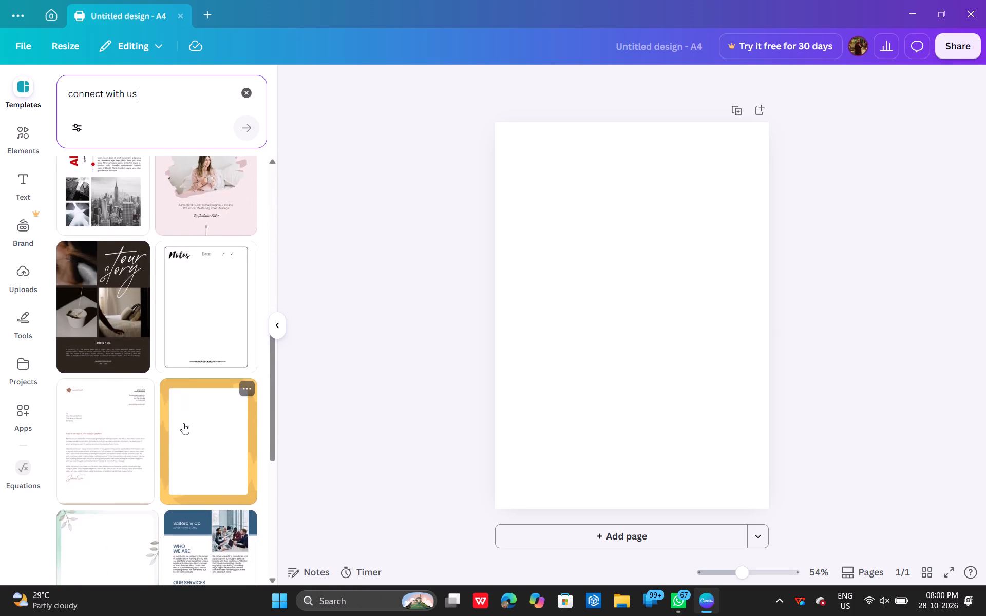
{"action": "scroll", "coordinate": [183, 423], "scroll_direction": "up", "scroll_amount": 7}
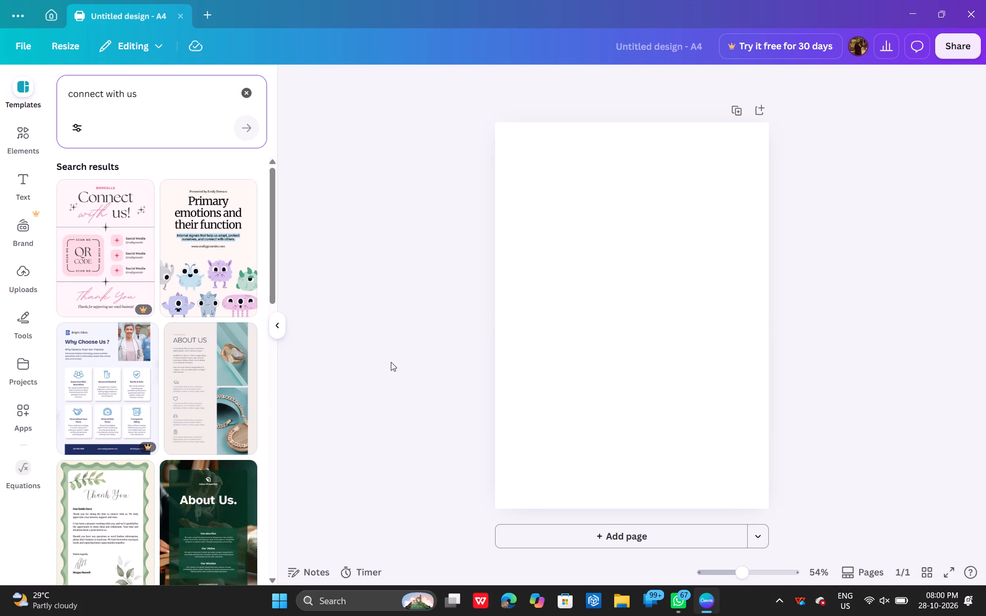
{"action": "scroll", "coordinate": [154, 459], "scroll_direction": "down", "scroll_amount": 8}
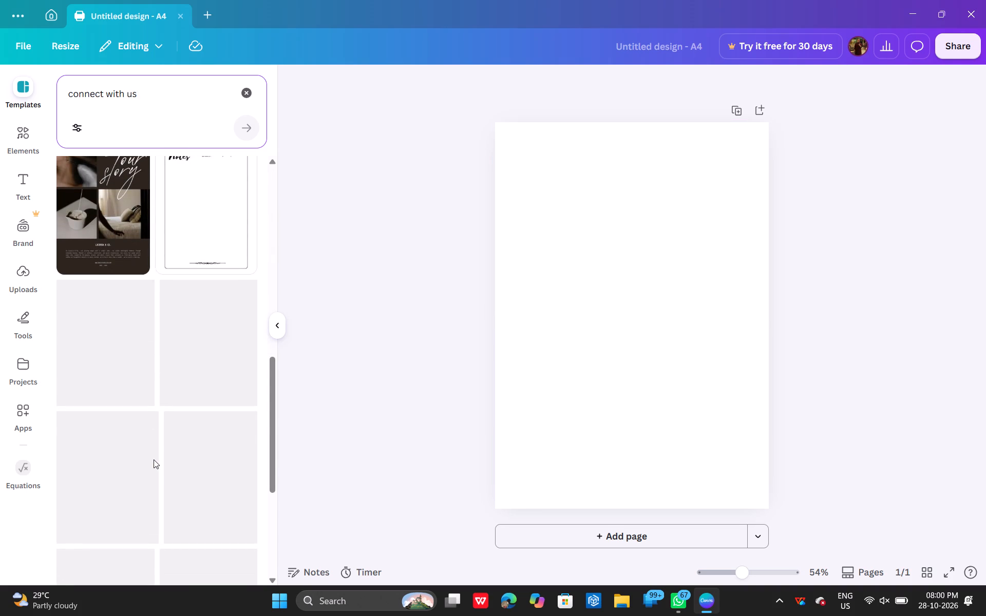
{"action": "scroll", "coordinate": [154, 459], "scroll_direction": "down", "scroll_amount": 5}
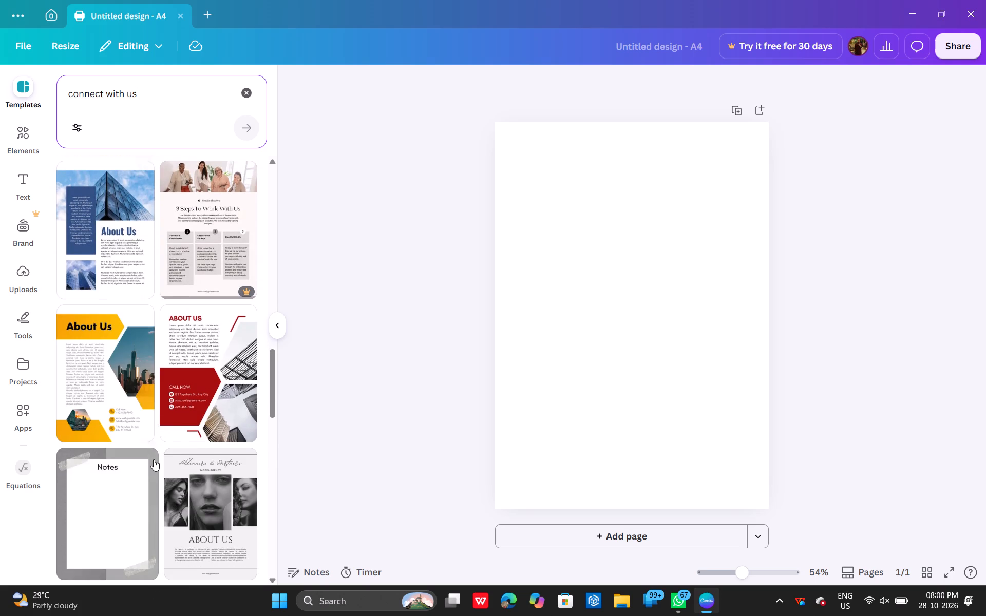
{"action": "scroll", "coordinate": [154, 459], "scroll_direction": "down", "scroll_amount": 1}
{"action": "scroll", "coordinate": [154, 459], "scroll_direction": "up", "scroll_amount": 9}
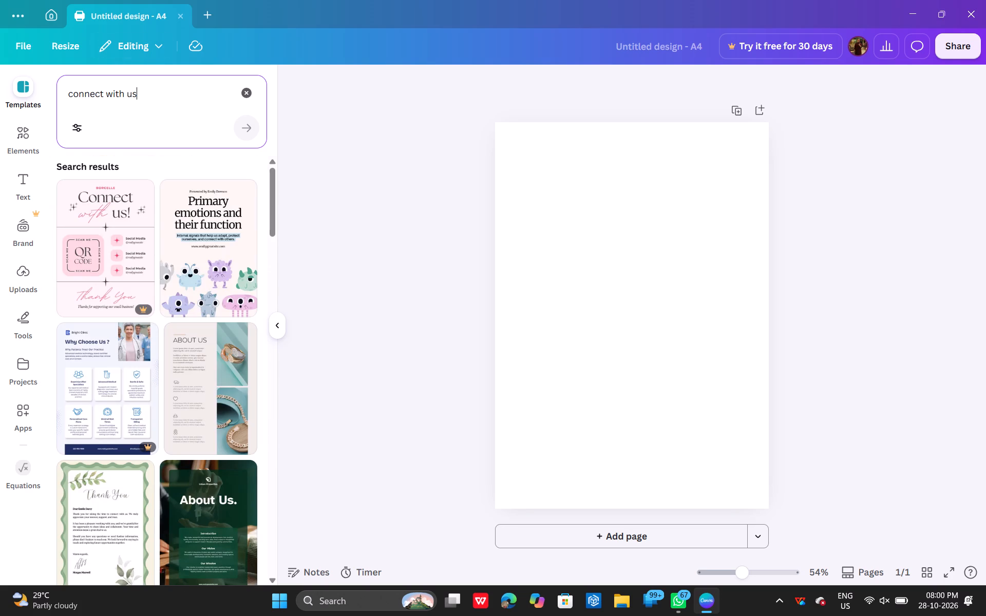
Change the A4 template search to "follow us".
{"action": "left_click", "coordinate": [126, 90]}
{"action": "key", "text": "BackSpace"}
{"action": "key", "text": "BackSpace"}
{"action": "key", "text": "BackSpace"}
{"action": "key", "text": "BackSpace"}
{"action": "key", "text": "BackSpace"}
{"action": "key", "text": "BackSpace"}
{"action": "key", "text": "BackSpace"}
{"action": "key", "text": "BackSpace"}
{"action": "key", "text": "BackSpace"}
{"action": "key", "text": "BackSpace"}
{"action": "key", "text": "BackSpace"}
{"action": "key", "text": "BackSpace"}
{"action": "key", "text": "BackSpace"}
{"action": "key", "text": "BackSpace"}
{"action": "key", "text": "BackSpace"}
{"action": "key", "text": "BackSpace"}
{"action": "key", "text": "BackSpace"}
{"action": "key", "text": "BackSpace"}
{"action": "key", "text": "BackSpace"}
{"action": "key", "text": "BackSpace"}
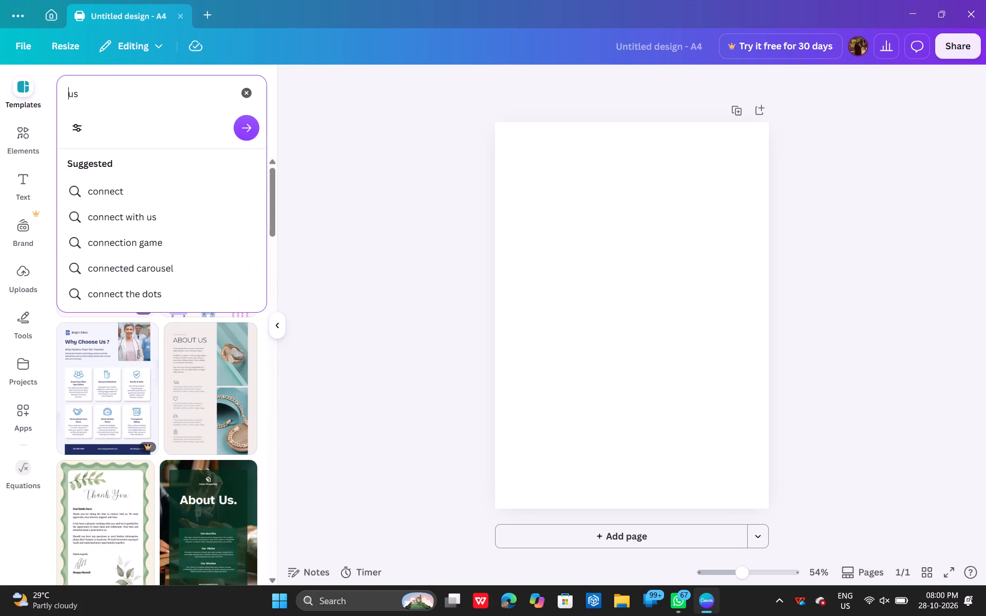
{"action": "type", "text": "follow"}
{"action": "key", "text": "space"}
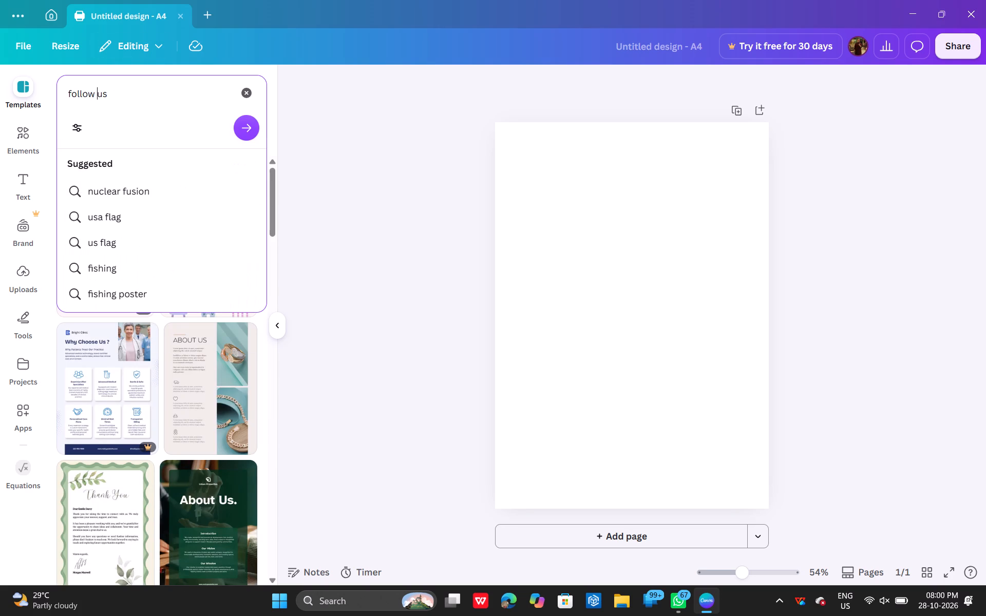
{"action": "key", "text": "Return"}
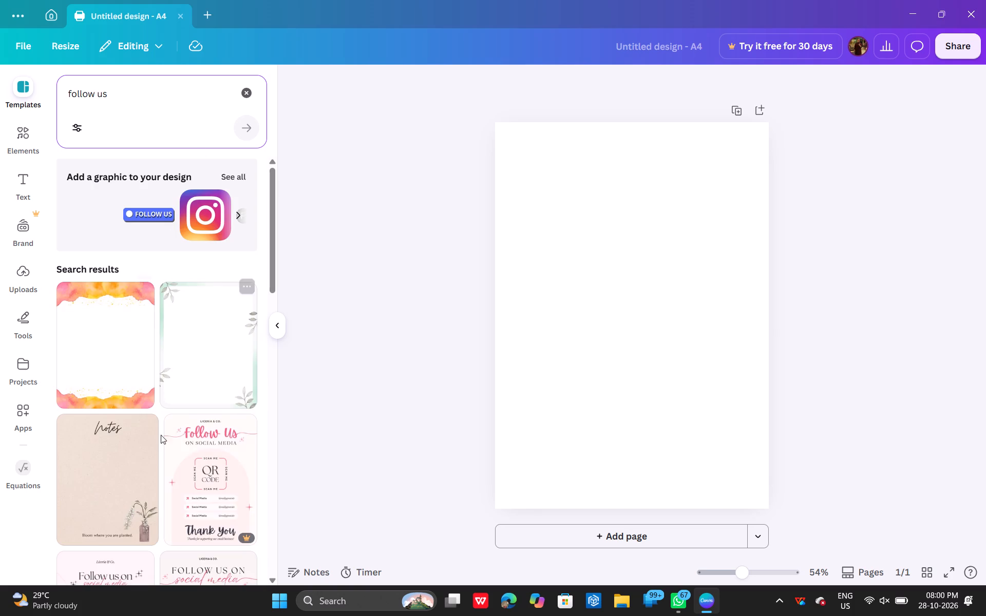
Look through the "follow us" template results for a suitable QR code poster layout.
{"action": "scroll", "coordinate": [157, 447], "scroll_direction": "down", "scroll_amount": 2}
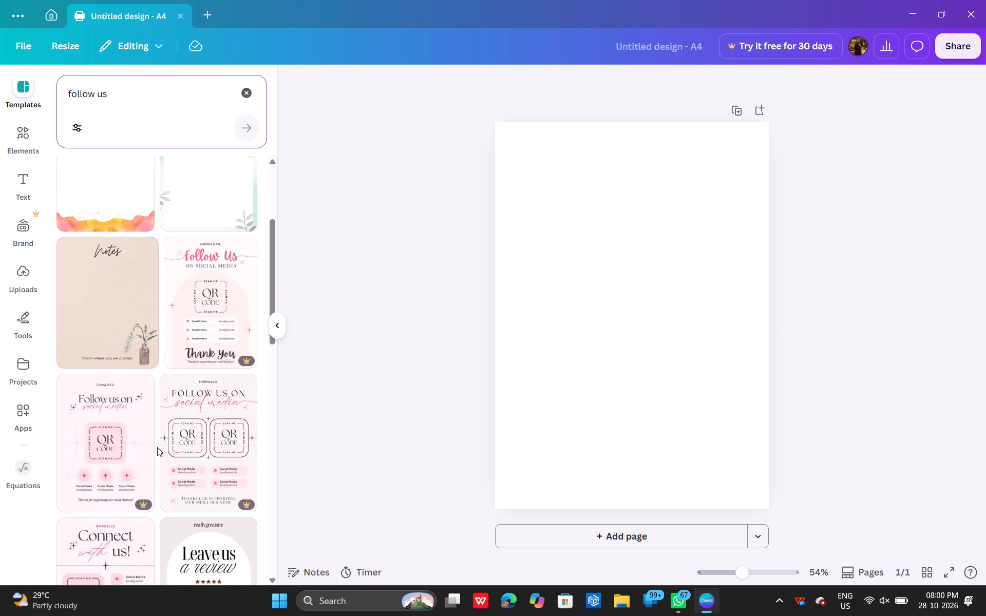
{"action": "scroll", "coordinate": [157, 447], "scroll_direction": "down", "scroll_amount": 4}
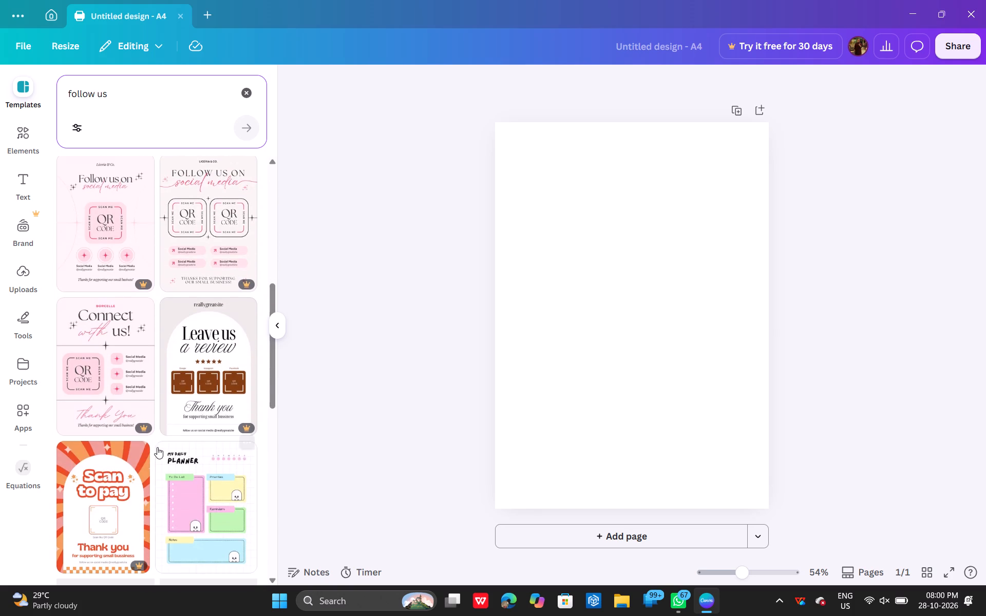
{"action": "scroll", "coordinate": [157, 447], "scroll_direction": "down", "scroll_amount": 2}
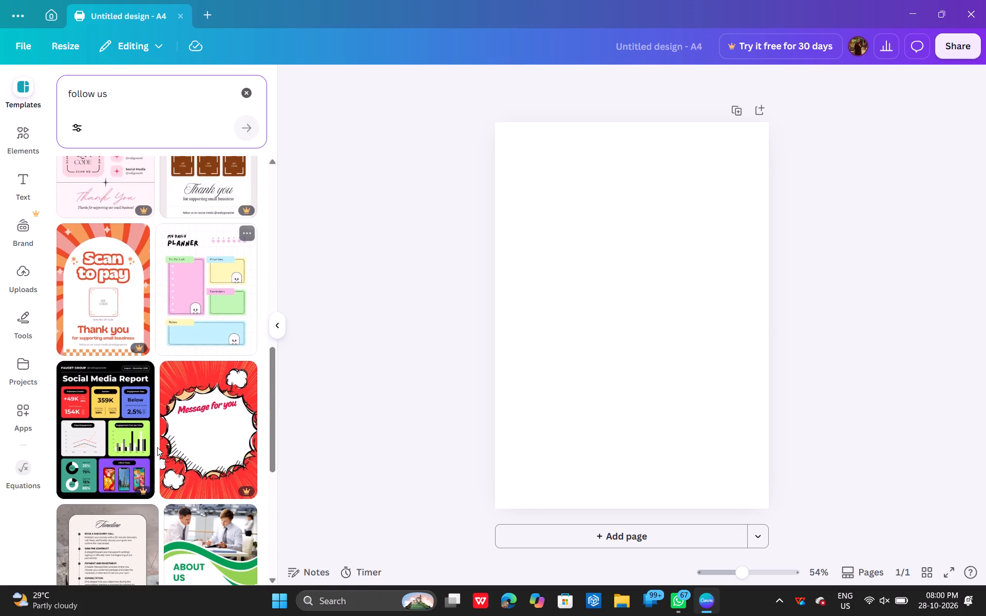
{"action": "scroll", "coordinate": [157, 447], "scroll_direction": "down", "scroll_amount": 7}
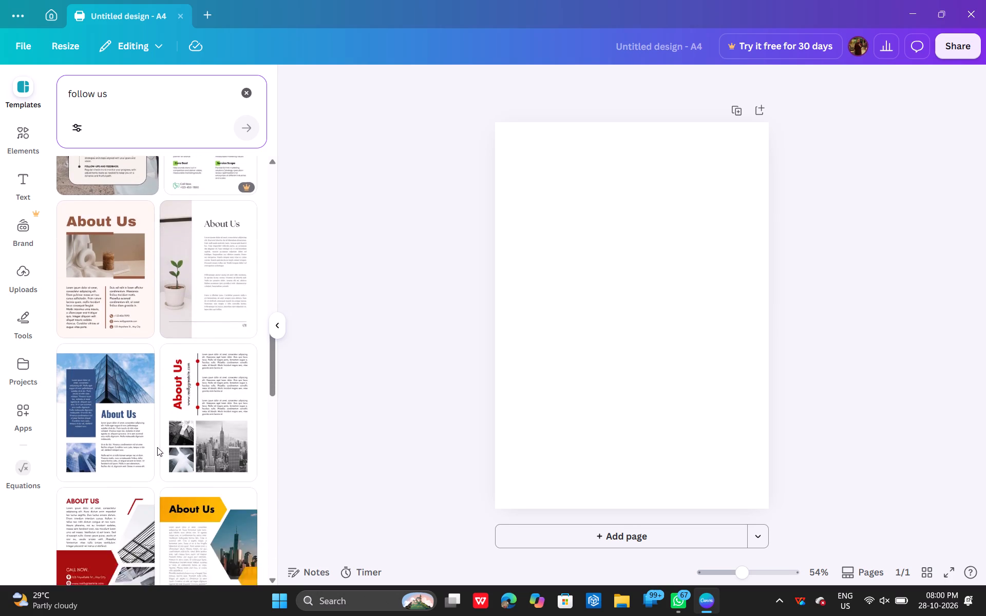
{"action": "scroll", "coordinate": [157, 447], "scroll_direction": "down", "scroll_amount": 6}
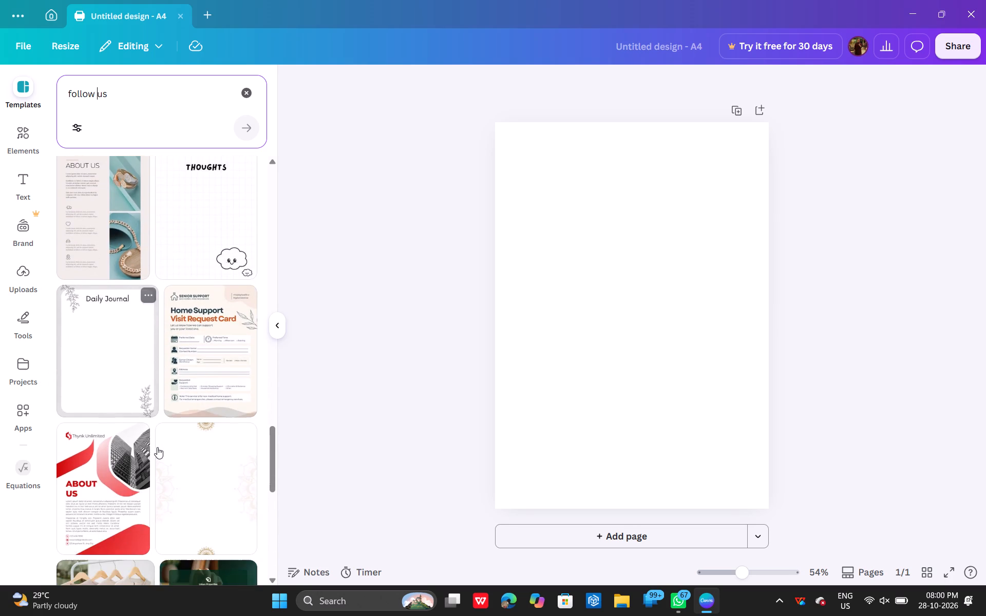
{"action": "scroll", "coordinate": [157, 447], "scroll_direction": "down", "scroll_amount": 1}
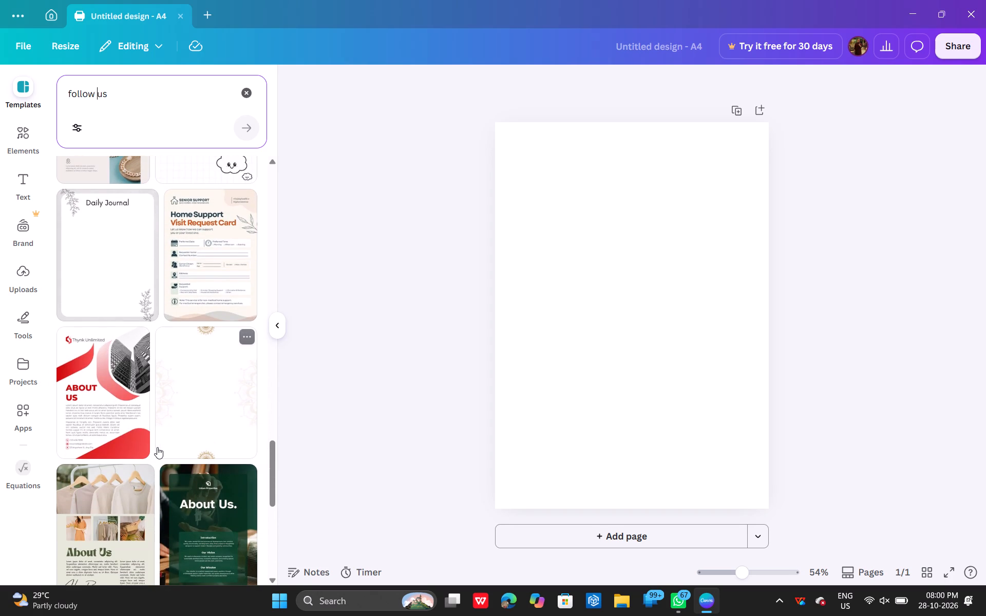
{"action": "scroll", "coordinate": [157, 447], "scroll_direction": "down", "scroll_amount": 6}
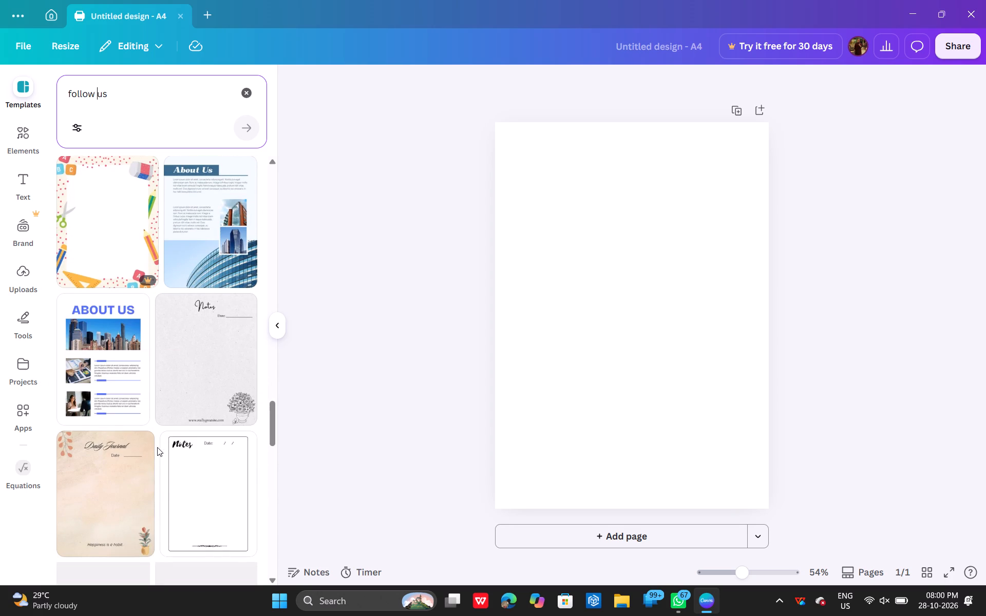
{"action": "scroll", "coordinate": [157, 447], "scroll_direction": "down", "scroll_amount": 6}
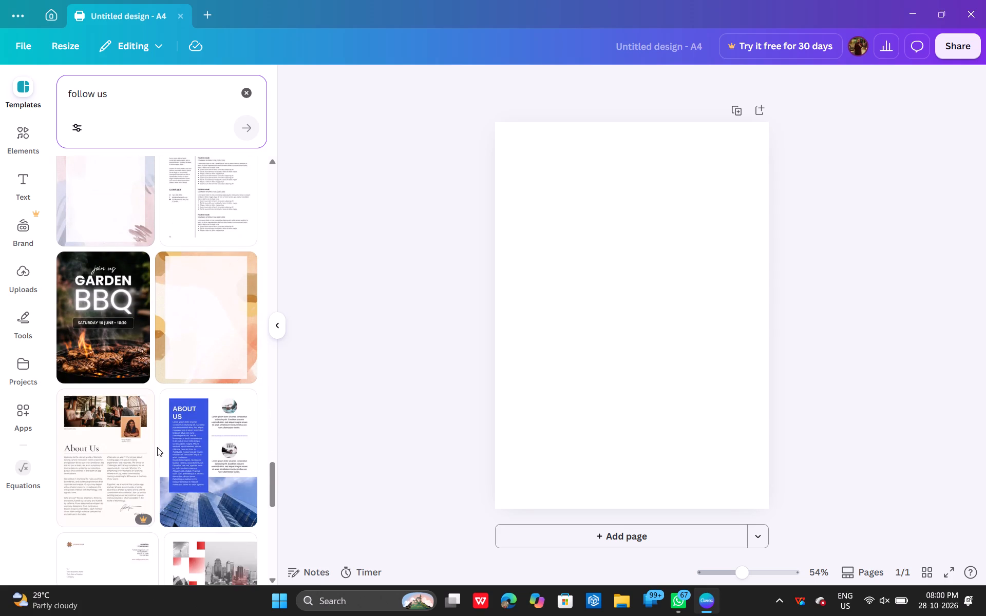
{"action": "scroll", "coordinate": [157, 447], "scroll_direction": "down", "scroll_amount": 2}
{"action": "scroll", "coordinate": [157, 447], "scroll_direction": "up", "scroll_amount": 7}
{"action": "scroll", "coordinate": [157, 447], "scroll_direction": "up", "scroll_amount": 14}
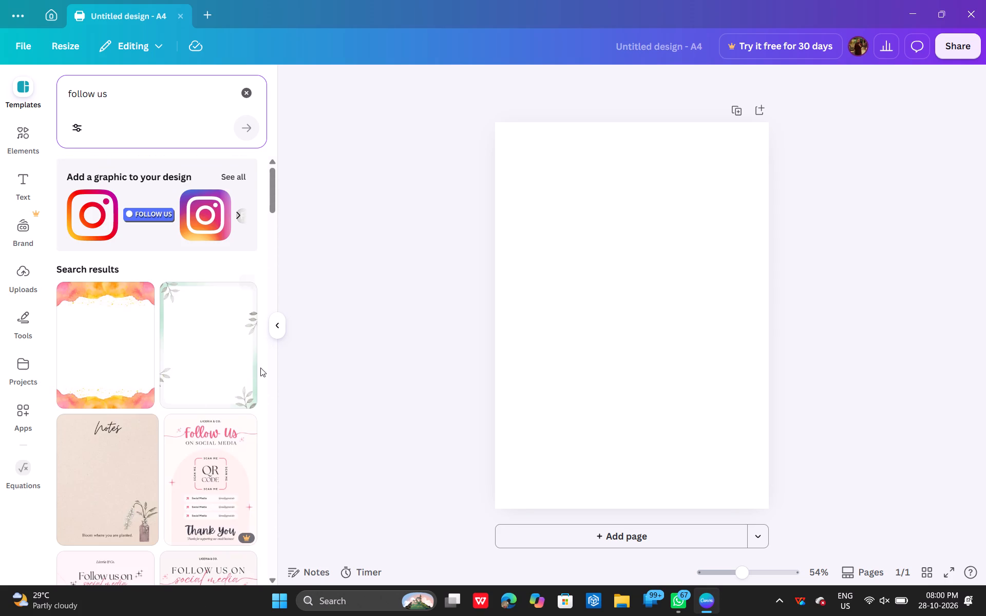
{"action": "scroll", "coordinate": [227, 403], "scroll_direction": "down", "scroll_amount": 2}
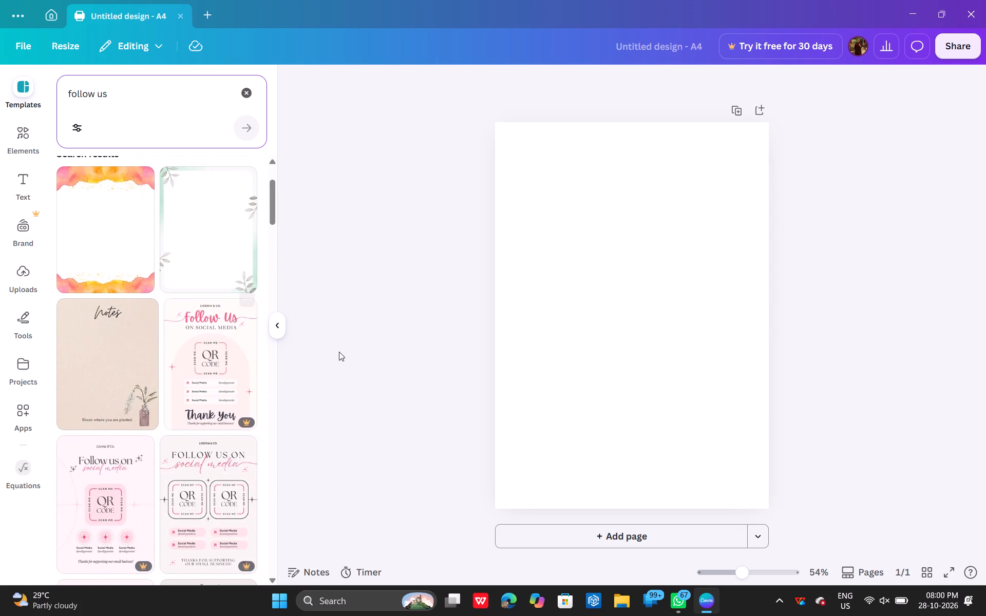
{"action": "scroll", "coordinate": [207, 398], "scroll_direction": "down", "scroll_amount": 1}
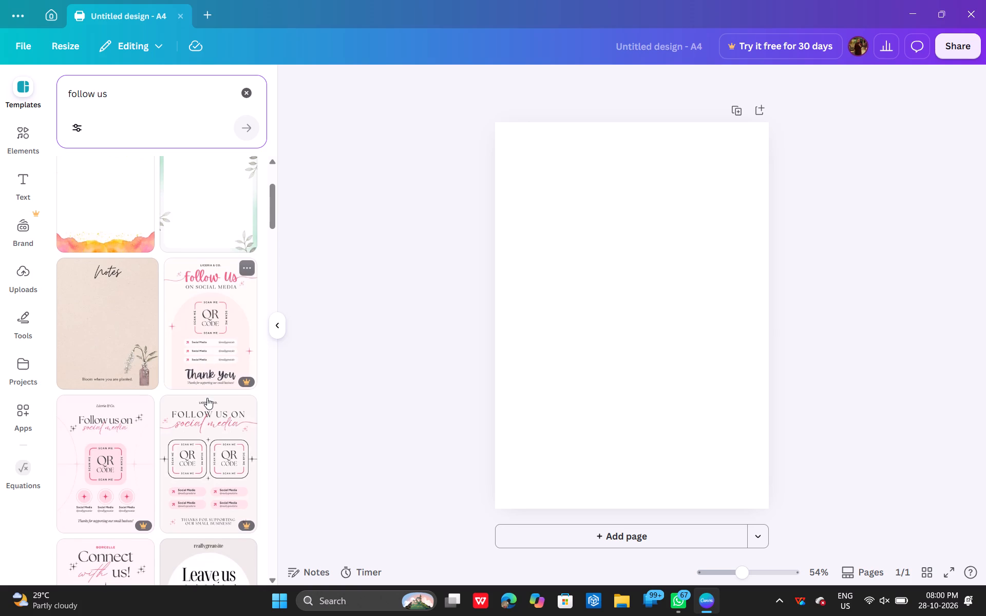
{"action": "scroll", "coordinate": [207, 398], "scroll_direction": "down", "scroll_amount": 1}
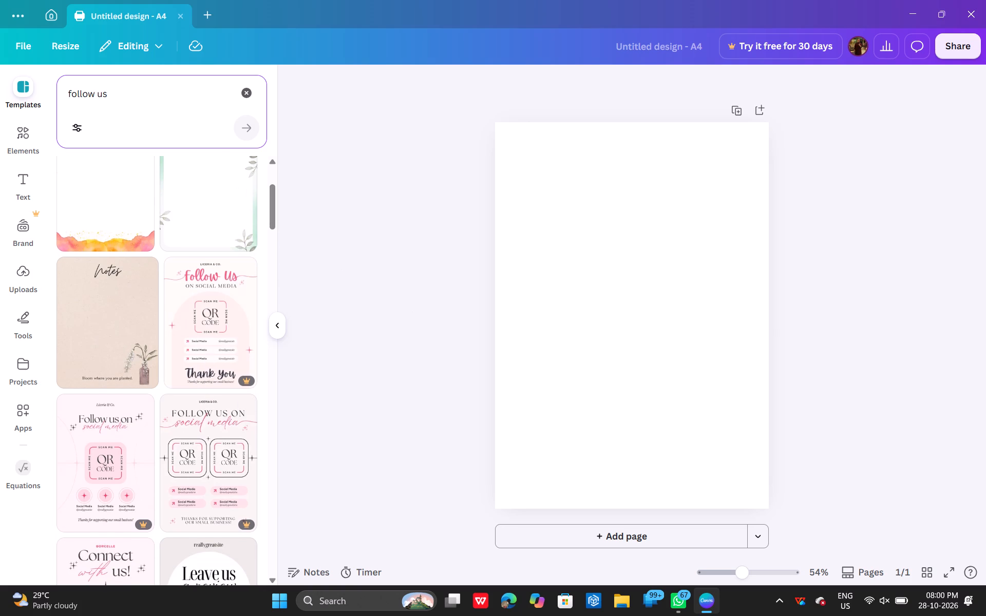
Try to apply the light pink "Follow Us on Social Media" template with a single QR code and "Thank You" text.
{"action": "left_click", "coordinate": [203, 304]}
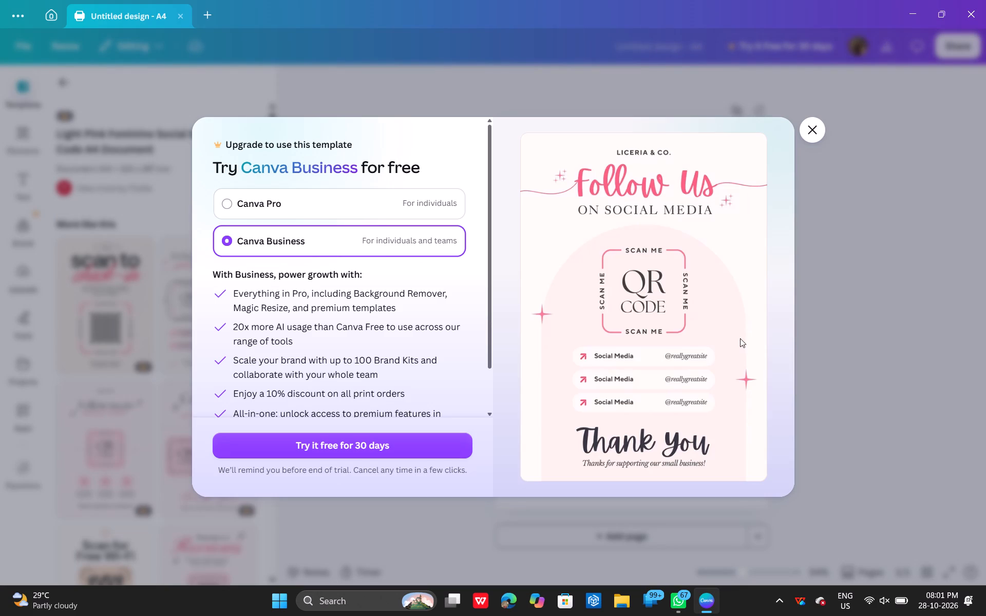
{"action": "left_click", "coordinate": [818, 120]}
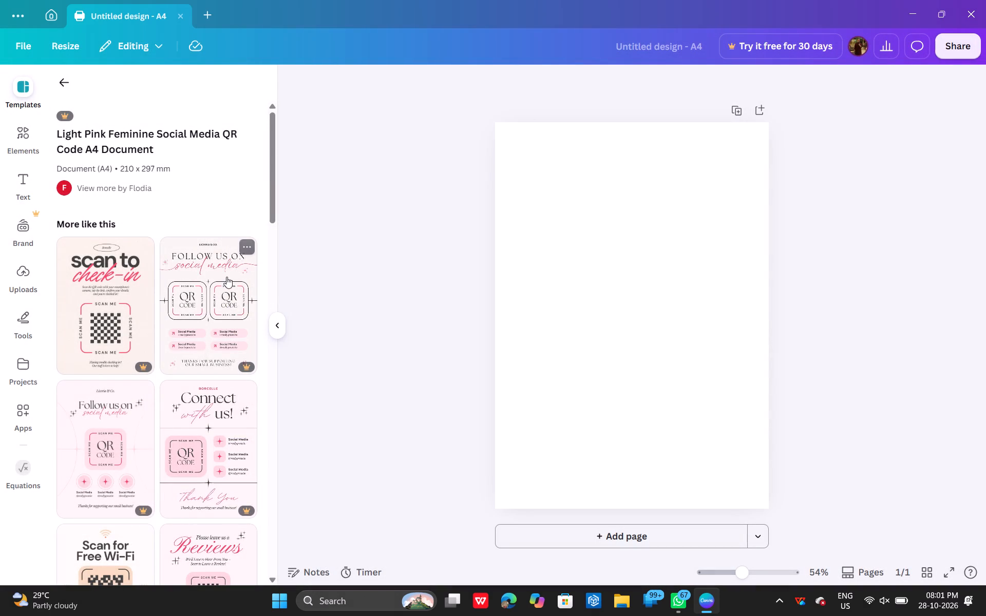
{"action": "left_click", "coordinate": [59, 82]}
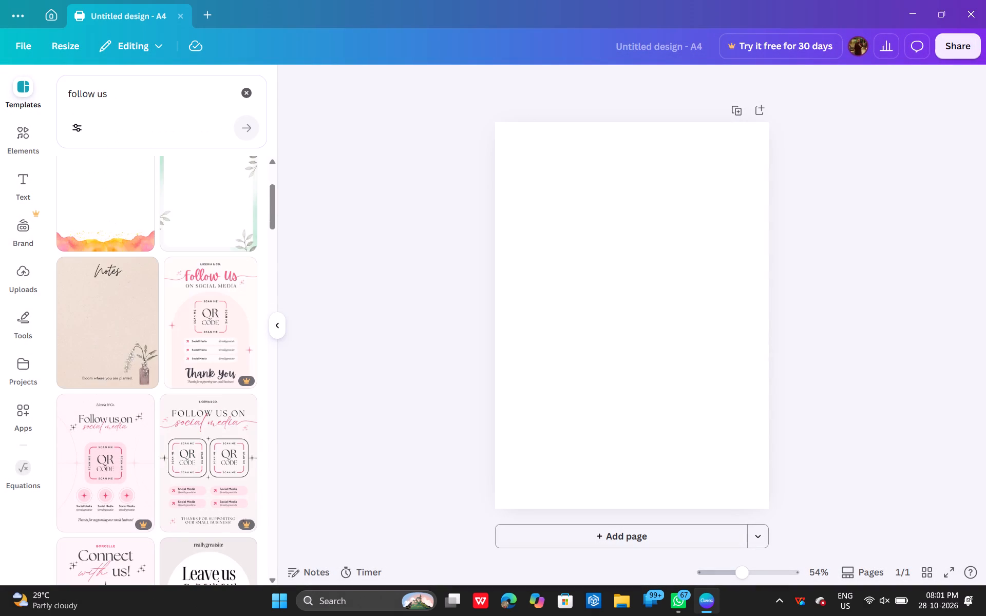
Change the A4 template search to "scan here".
{"action": "left_click", "coordinate": [239, 92]}
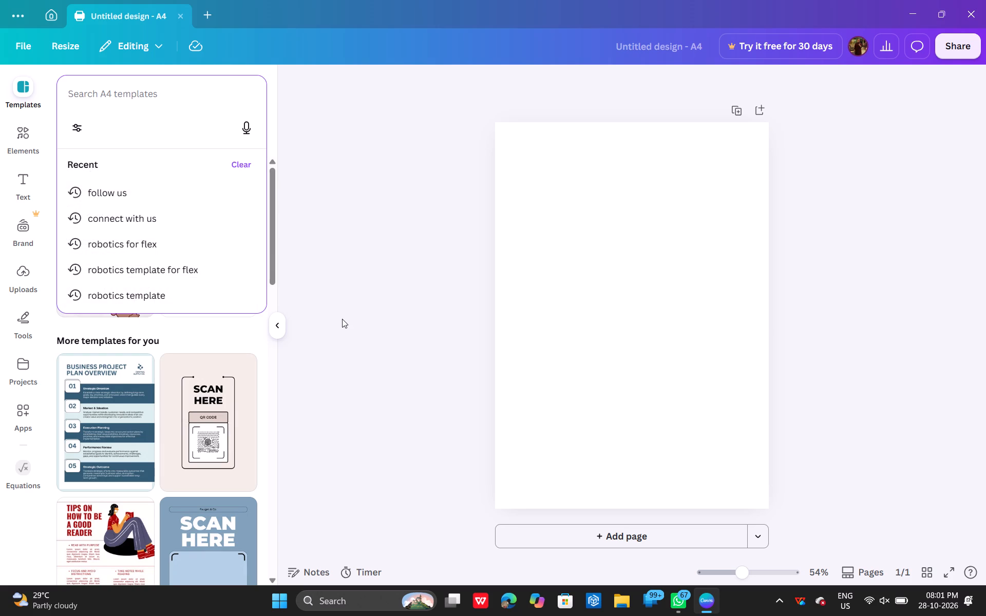
{"action": "type", "text": "scan here"}
{"action": "key", "text": "Return"}
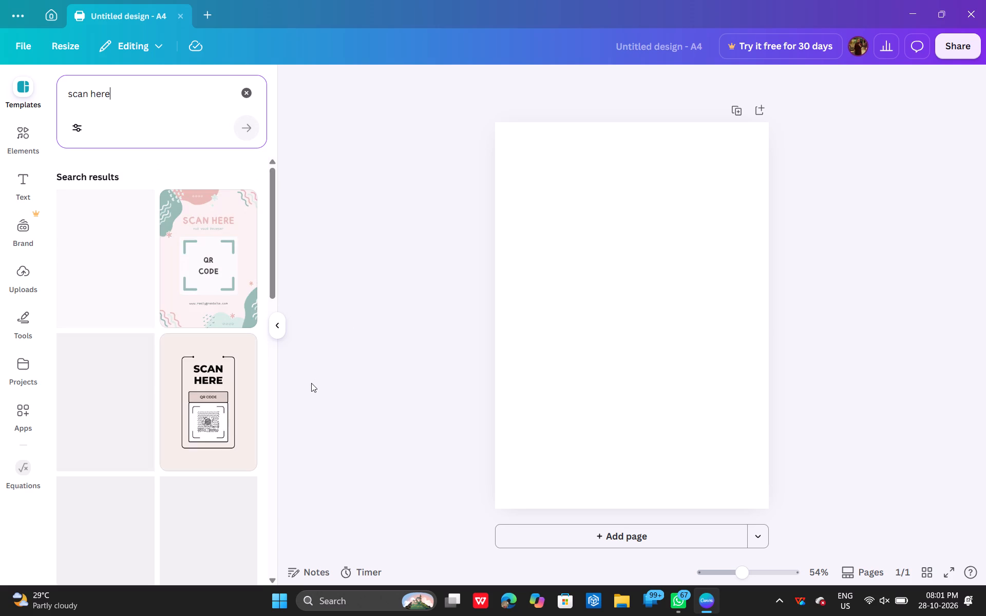
Apply the pink "Wardiere Inc" "Scan Here" template with the blank white rounded QR area to the empty page.
{"action": "scroll", "coordinate": [178, 419], "scroll_direction": "down", "scroll_amount": 3}
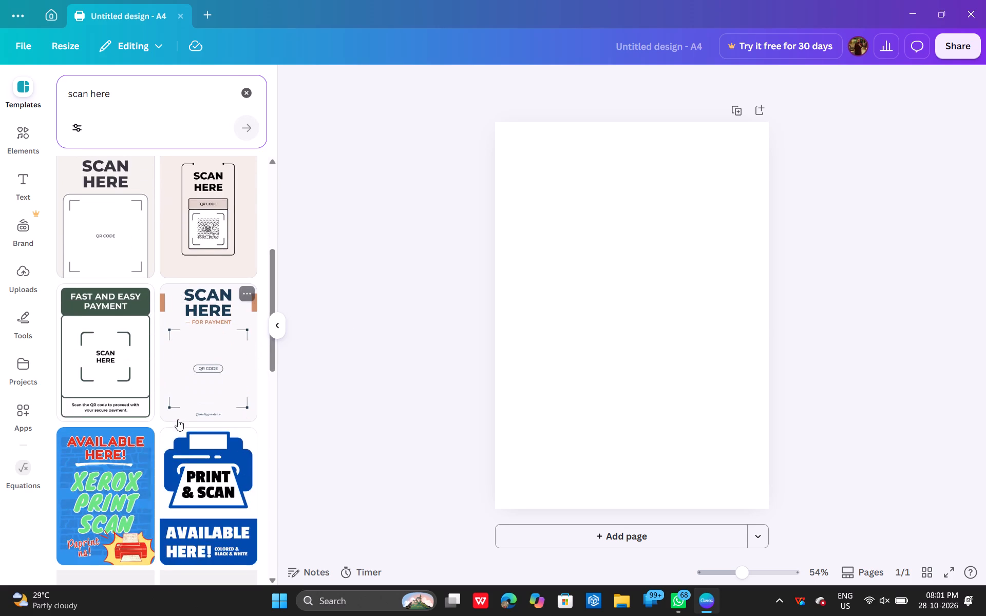
{"action": "scroll", "coordinate": [178, 419], "scroll_direction": "down", "scroll_amount": 5}
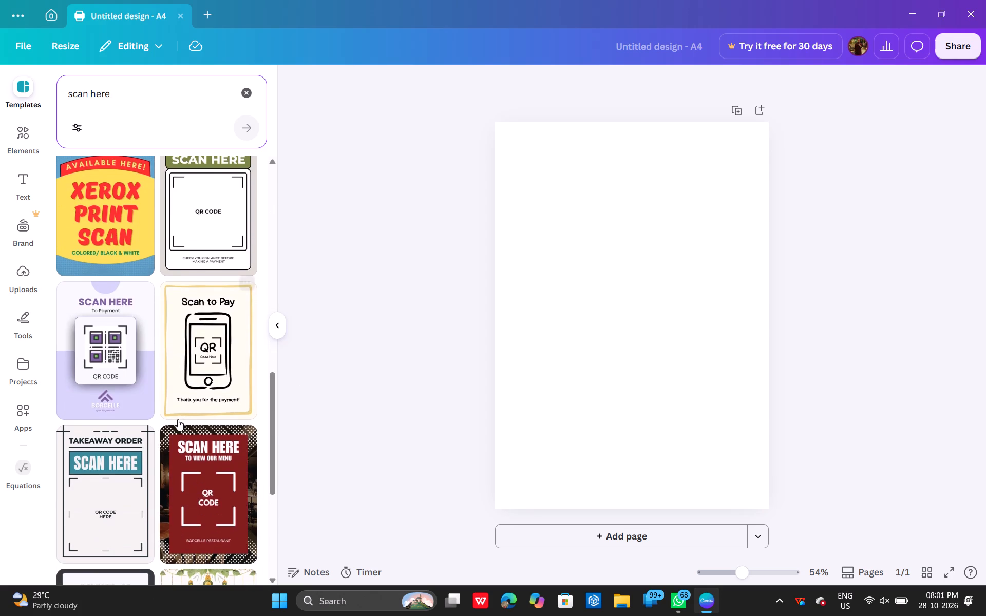
{"action": "scroll", "coordinate": [178, 419], "scroll_direction": "down", "scroll_amount": 4}
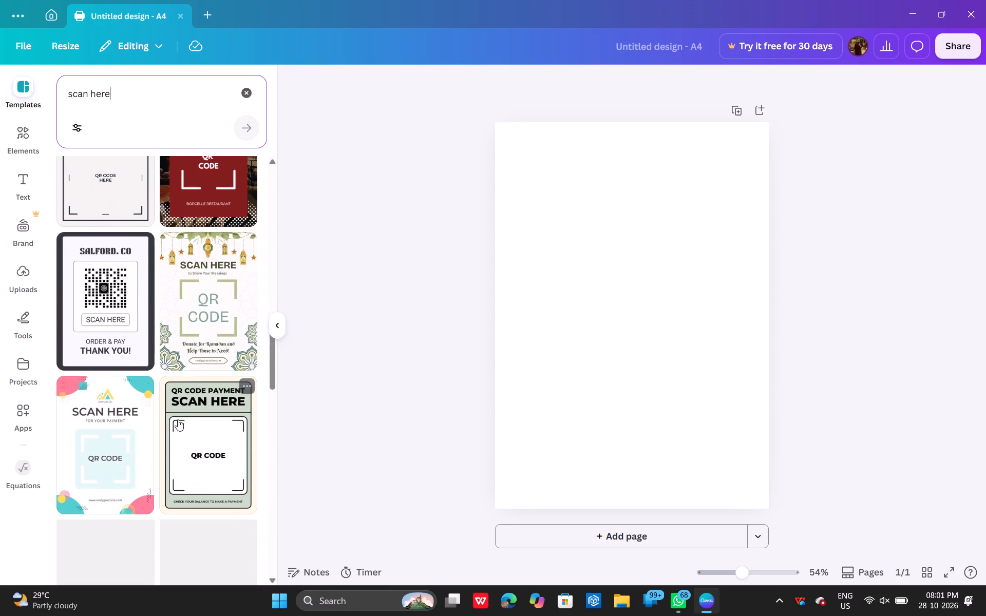
{"action": "scroll", "coordinate": [178, 419], "scroll_direction": "down", "scroll_amount": 2}
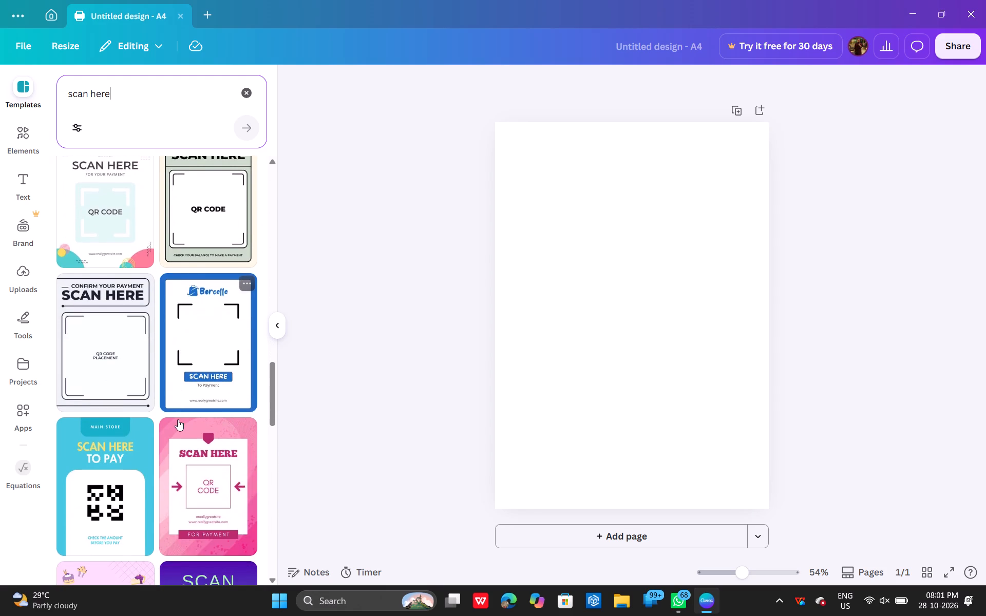
{"action": "scroll", "coordinate": [178, 419], "scroll_direction": "down", "scroll_amount": 2}
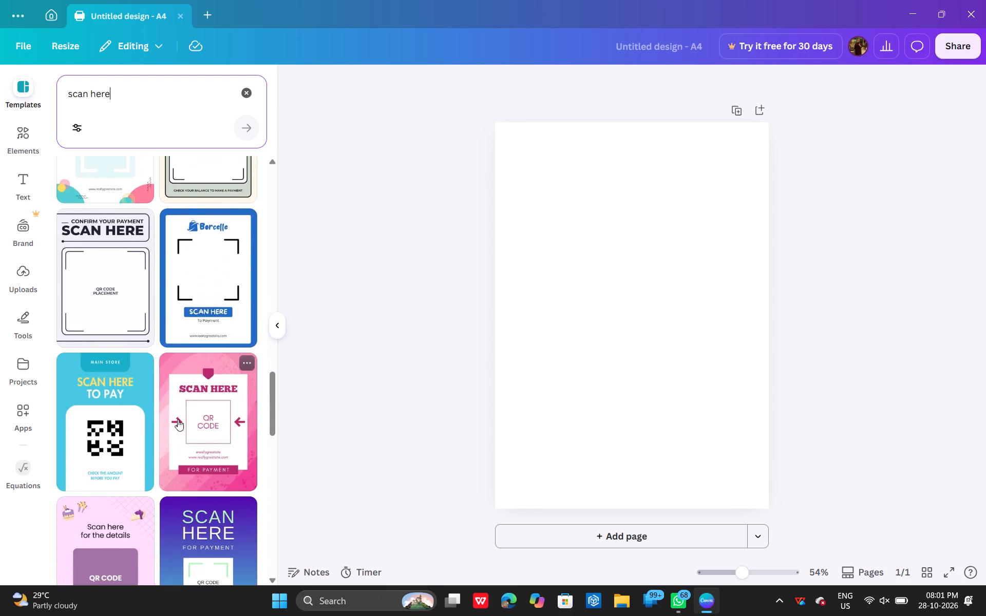
{"action": "scroll", "coordinate": [178, 419], "scroll_direction": "down", "scroll_amount": 1}
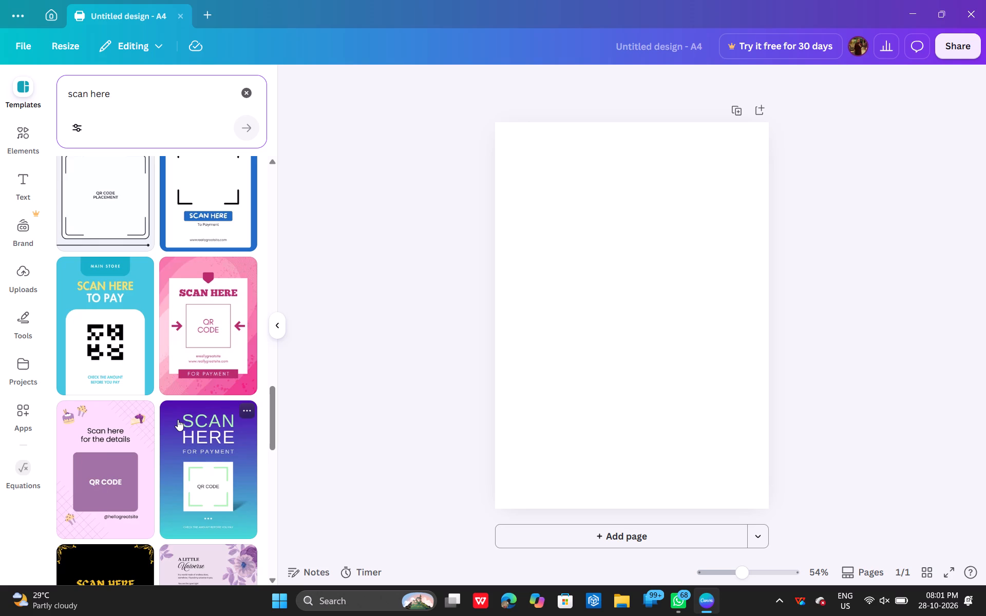
{"action": "scroll", "coordinate": [178, 419], "scroll_direction": "down", "scroll_amount": 4}
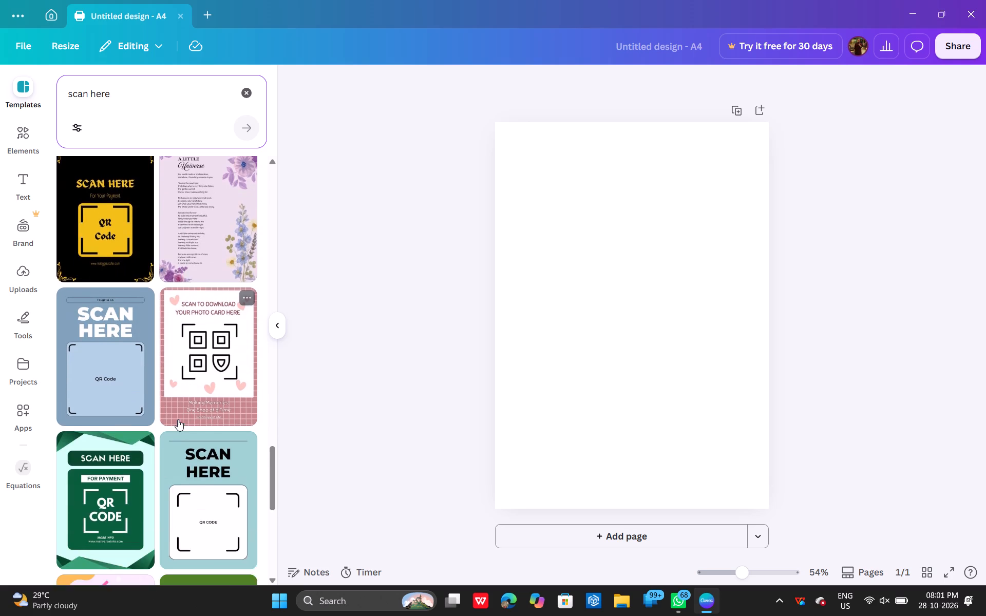
{"action": "scroll", "coordinate": [178, 419], "scroll_direction": "down", "scroll_amount": 8}
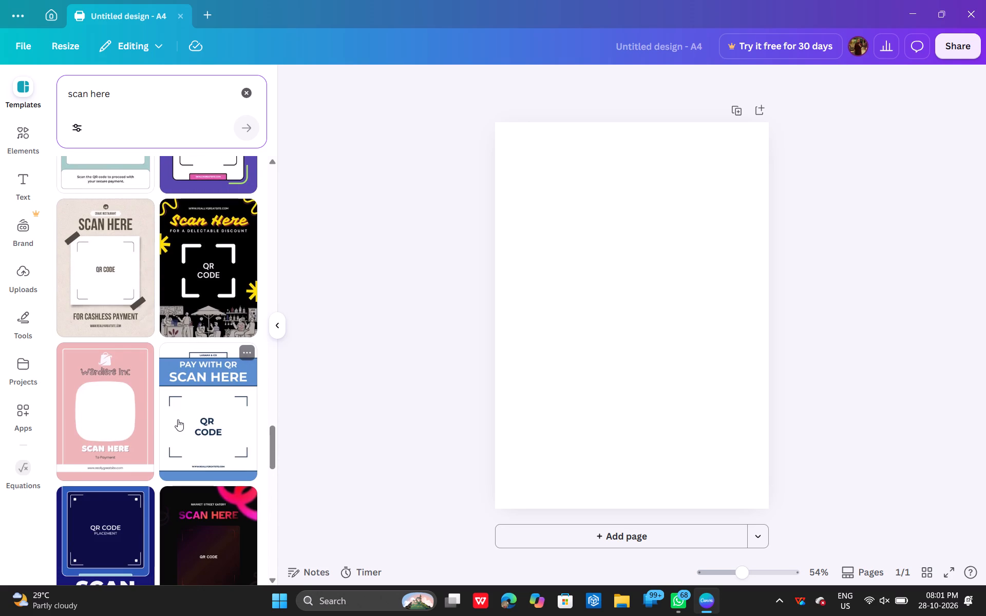
{"action": "left_click", "coordinate": [132, 412]}
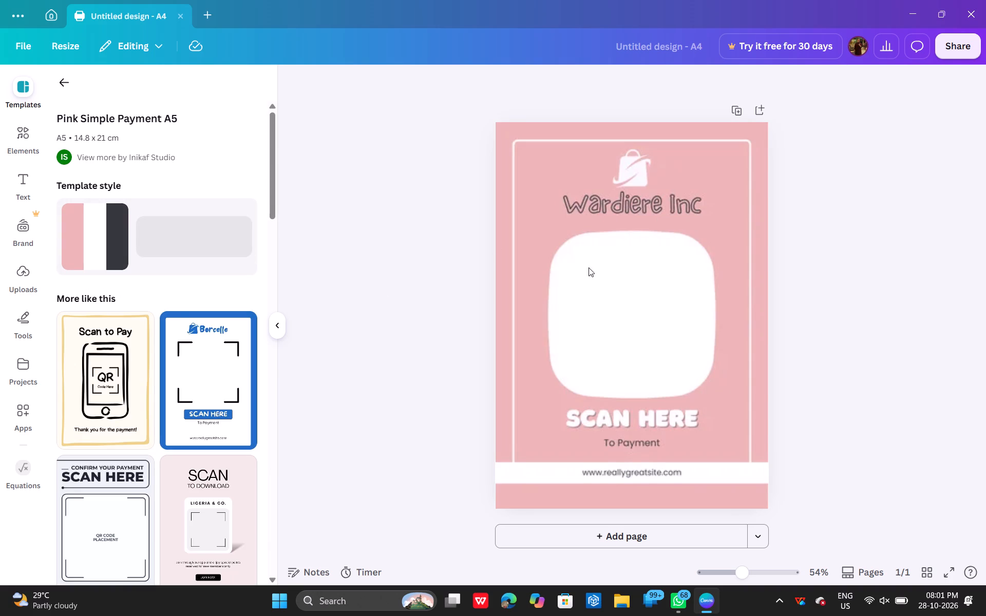
Delete the shopping bag logo and the "Wardiere Inc" title from the top of the poster.
{"action": "left_click", "coordinate": [642, 174]}
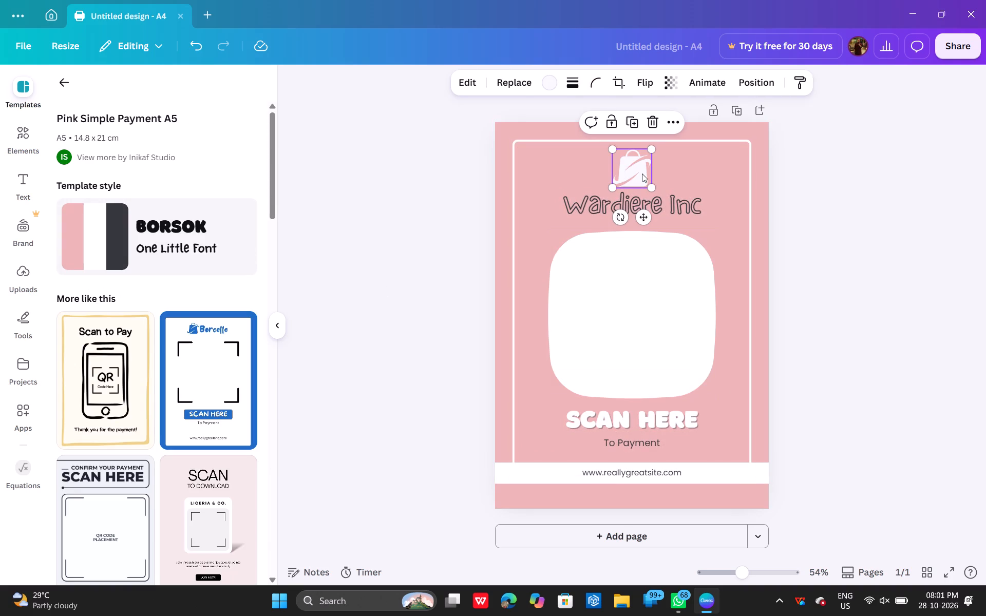
{"action": "left_click", "coordinate": [647, 126]}
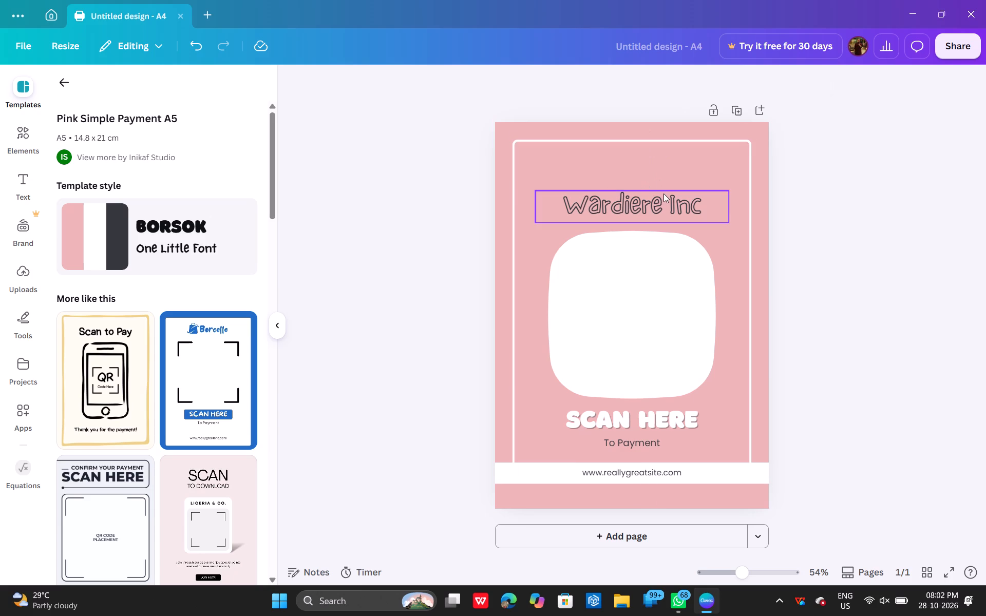
{"action": "left_click", "coordinate": [663, 194]}
{"action": "left_click", "coordinate": [654, 164]}
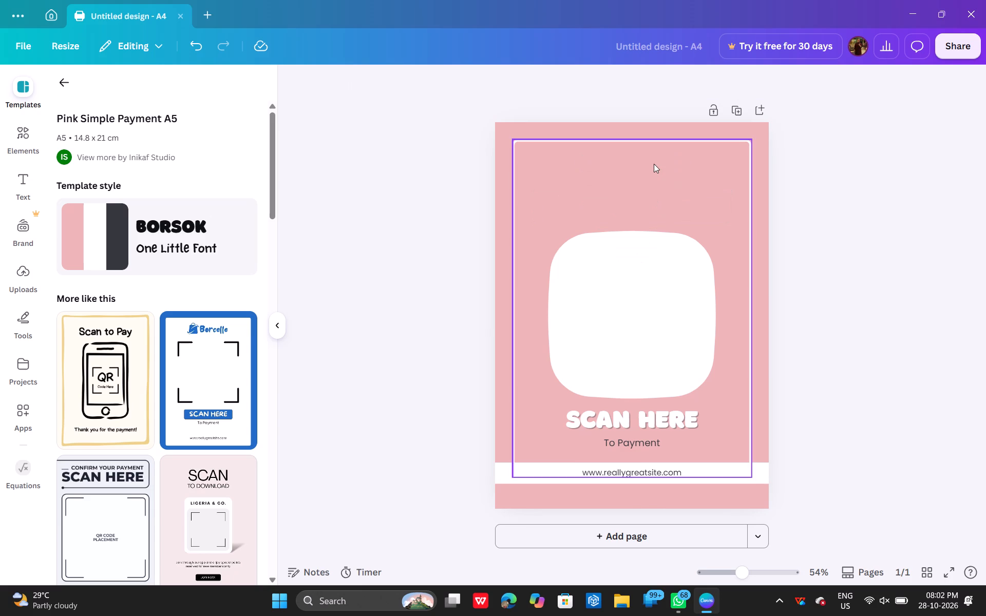
Search the elements library for "connect with us wording".
{"action": "left_click", "coordinate": [55, 88]}
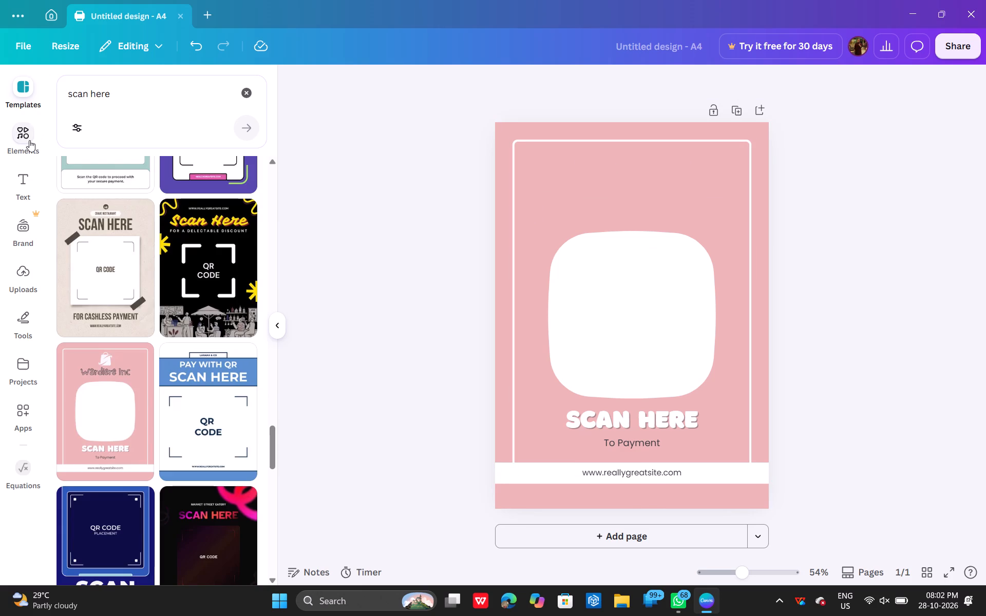
{"action": "left_click", "coordinate": [29, 140]}
{"action": "left_click", "coordinate": [130, 90]}
{"action": "type", "text": "connect with us wording"}
{"action": "key", "text": "Return"}
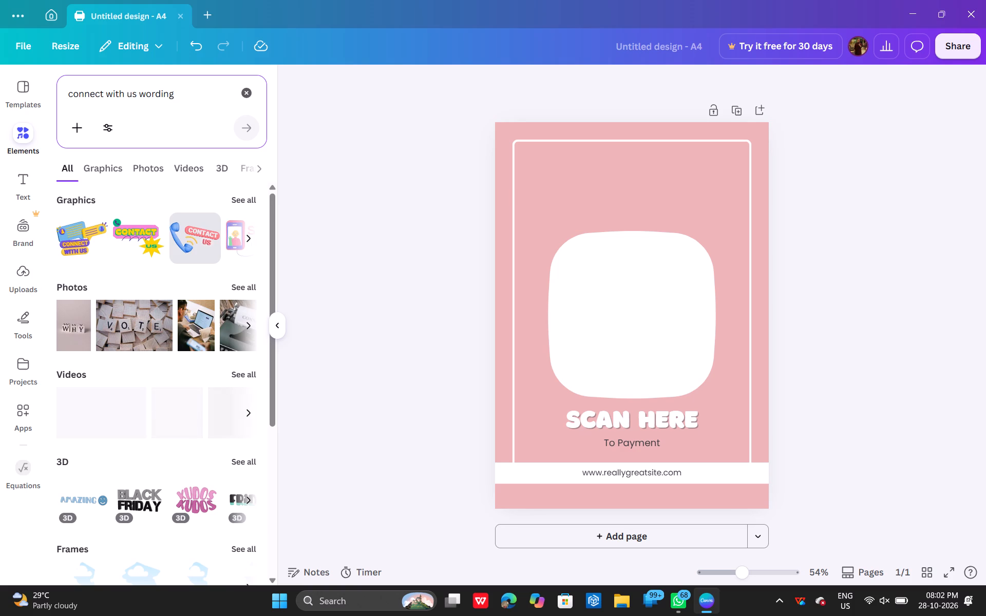
Change the elements search to "follow us".
{"action": "key", "text": "BackSpace"}
{"action": "key", "text": "BackSpace"}
{"action": "key", "text": "BackSpace"}
{"action": "key", "text": "BackSpace"}
{"action": "key", "text": "BackSpace"}
{"action": "key", "text": "BackSpace"}
{"action": "key", "text": "BackSpace"}
{"action": "key", "text": "BackSpace"}
{"action": "key", "text": "BackSpace"}
{"action": "key", "text": "BackSpace"}
{"action": "key", "text": "BackSpace"}
{"action": "key", "text": "BackSpace"}
{"action": "key", "text": "BackSpace"}
{"action": "key", "text": "BackSpace"}
{"action": "key", "text": "BackSpace"}
{"action": "key", "text": "BackSpace"}
{"action": "key", "text": "BackSpace"}
{"action": "key", "text": "BackSpace"}
{"action": "key", "text": "BackSpace"}
{"action": "key", "text": "BackSpace"}
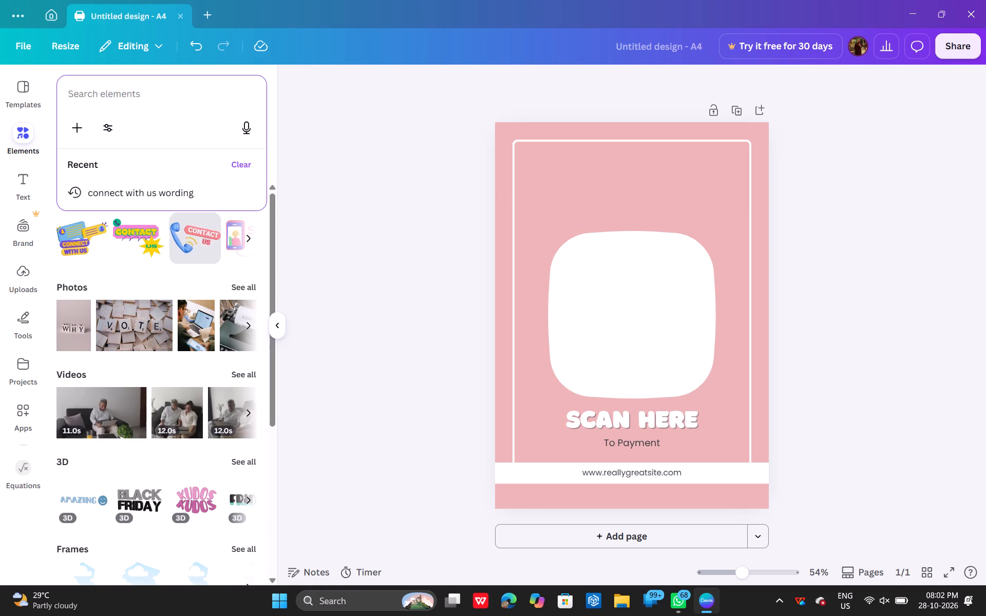
{"action": "type", "text": "follow us"}
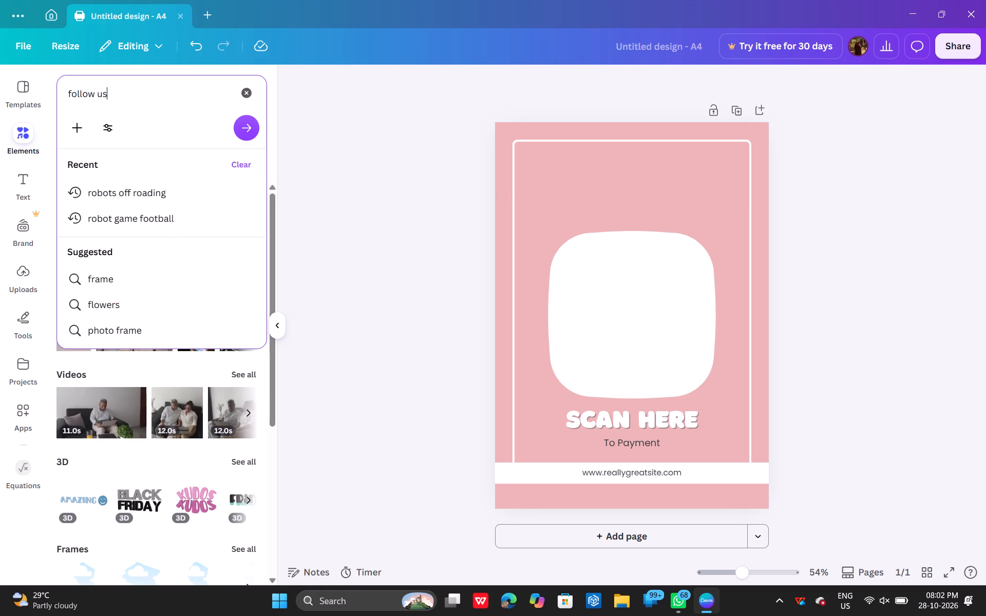
{"action": "key", "text": "Return"}
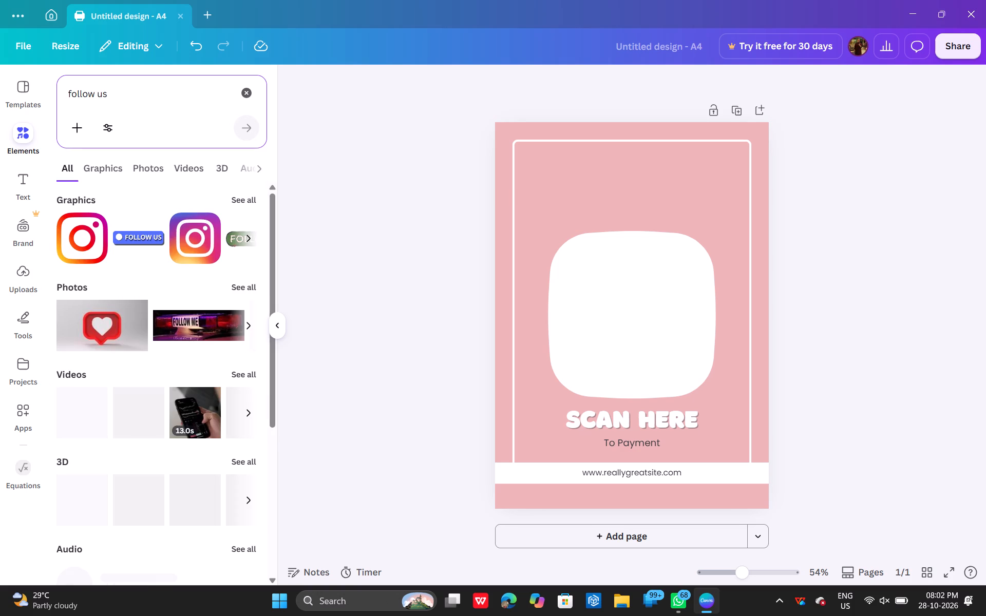
Look through the graphics results for "follow us" for a suitable poster heading, and clear the search when done.
{"action": "left_click", "coordinate": [110, 172]}
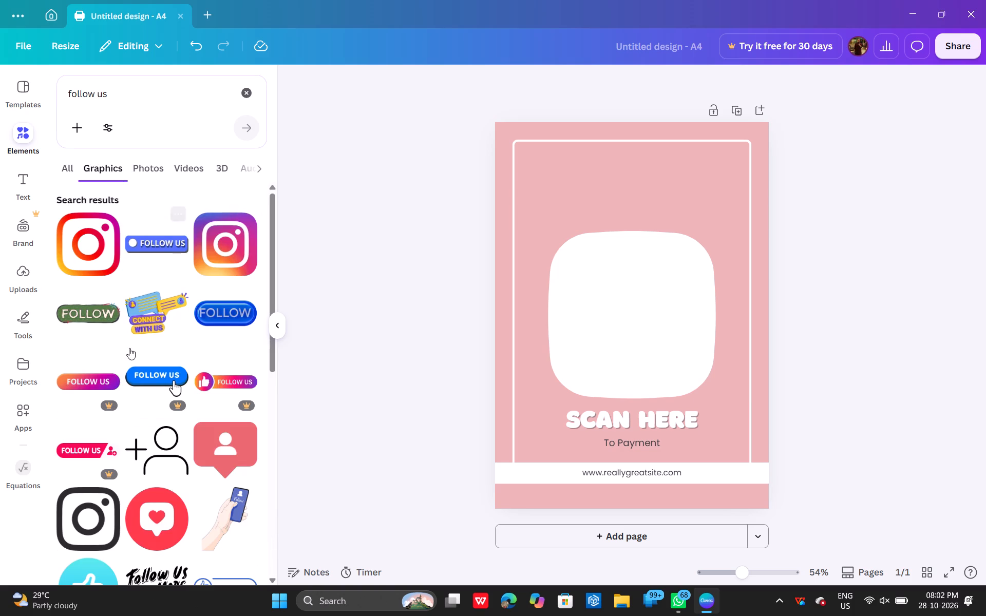
{"action": "scroll", "coordinate": [137, 465], "scroll_direction": "down", "scroll_amount": 3}
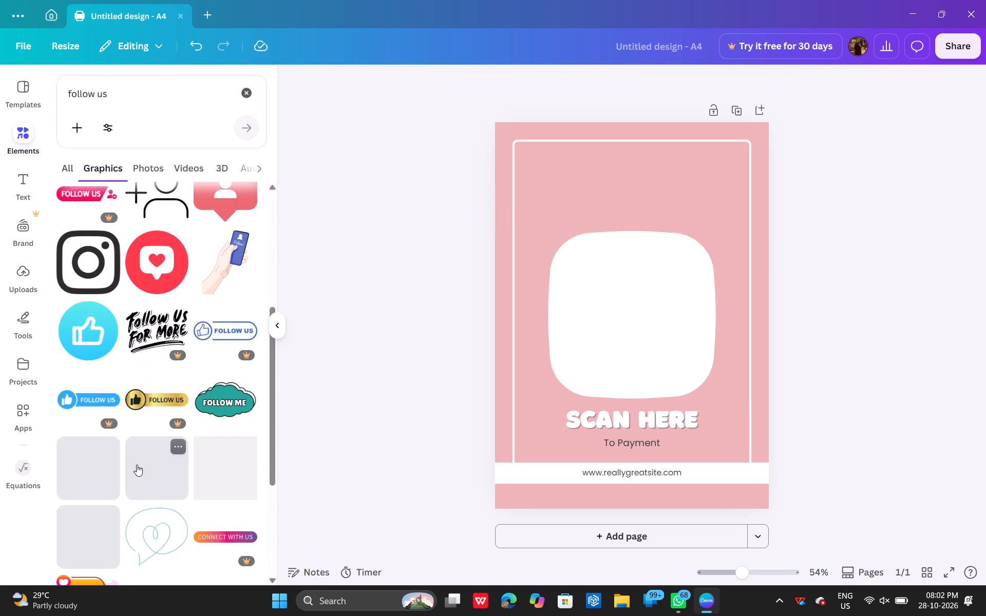
{"action": "scroll", "coordinate": [137, 465], "scroll_direction": "down", "scroll_amount": 3}
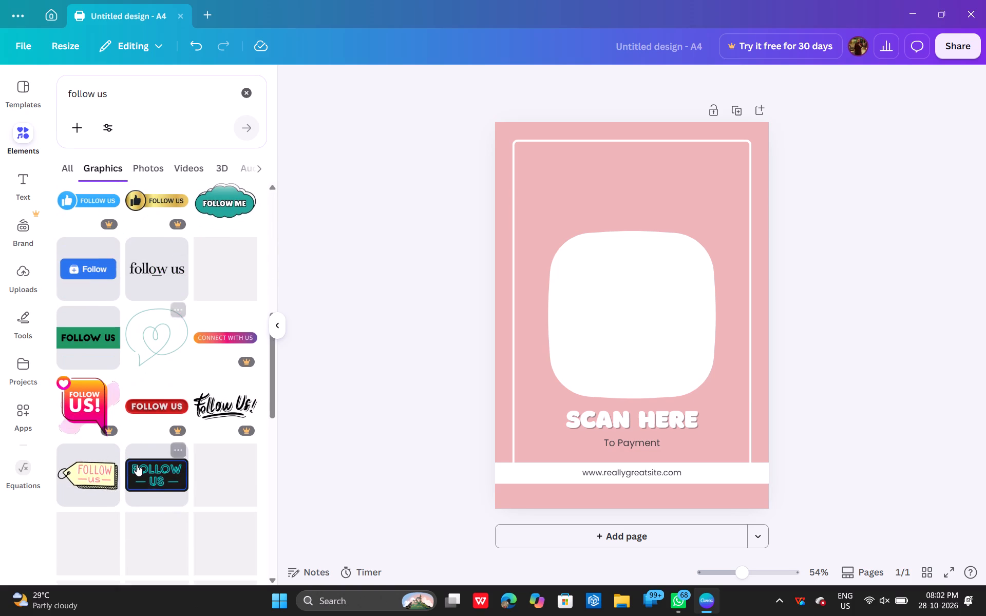
{"action": "scroll", "coordinate": [137, 465], "scroll_direction": "down", "scroll_amount": 2}
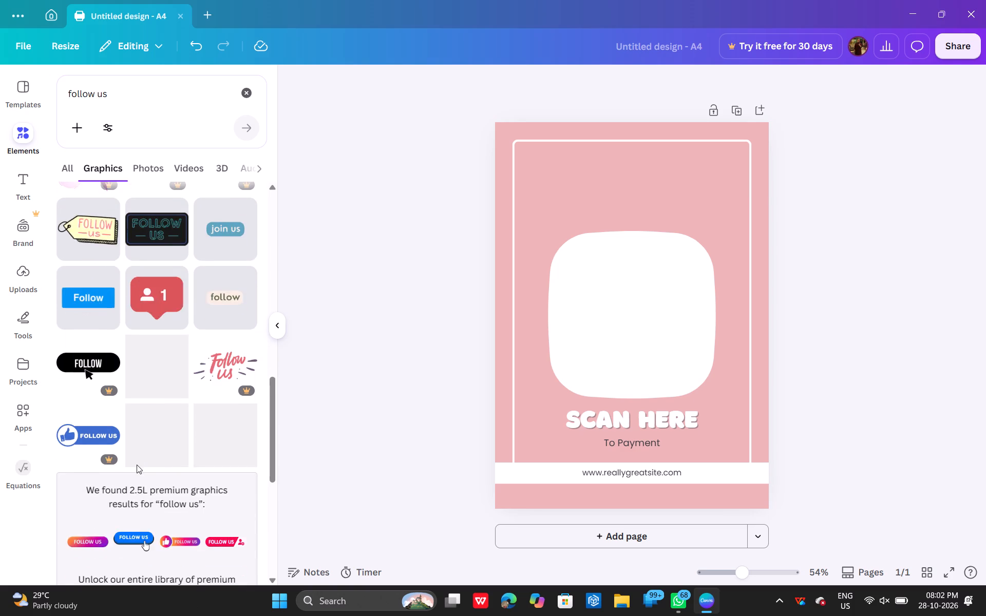
{"action": "scroll", "coordinate": [137, 465], "scroll_direction": "down", "scroll_amount": 1}
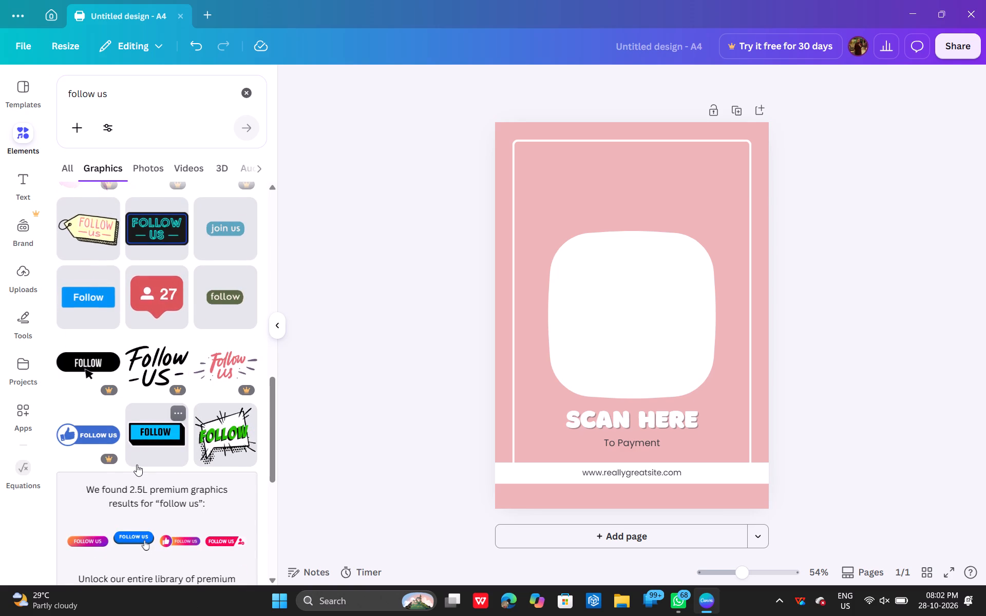
{"action": "scroll", "coordinate": [137, 465], "scroll_direction": "down", "scroll_amount": 6}
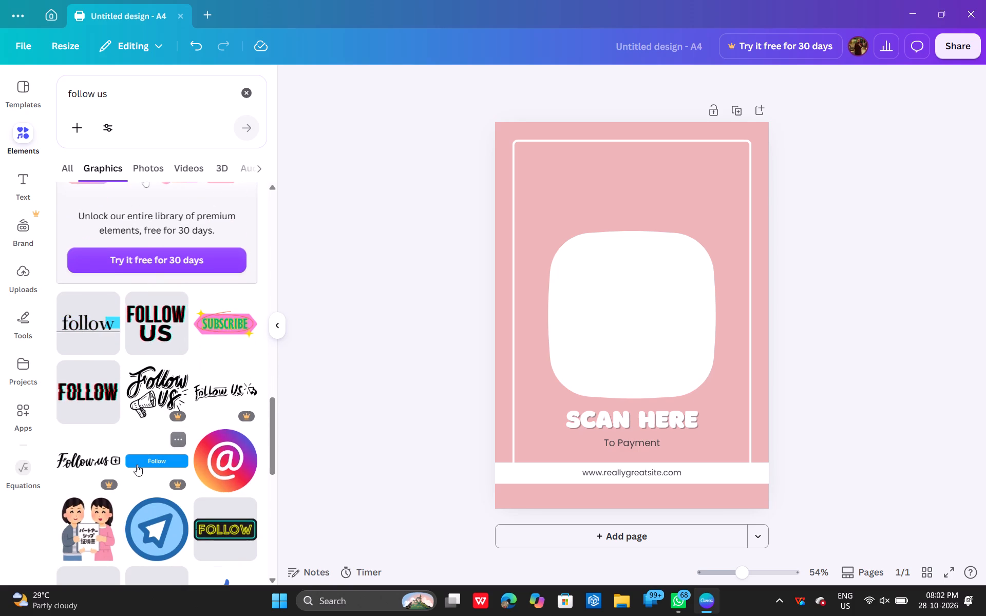
{"action": "scroll", "coordinate": [137, 465], "scroll_direction": "down", "scroll_amount": 6}
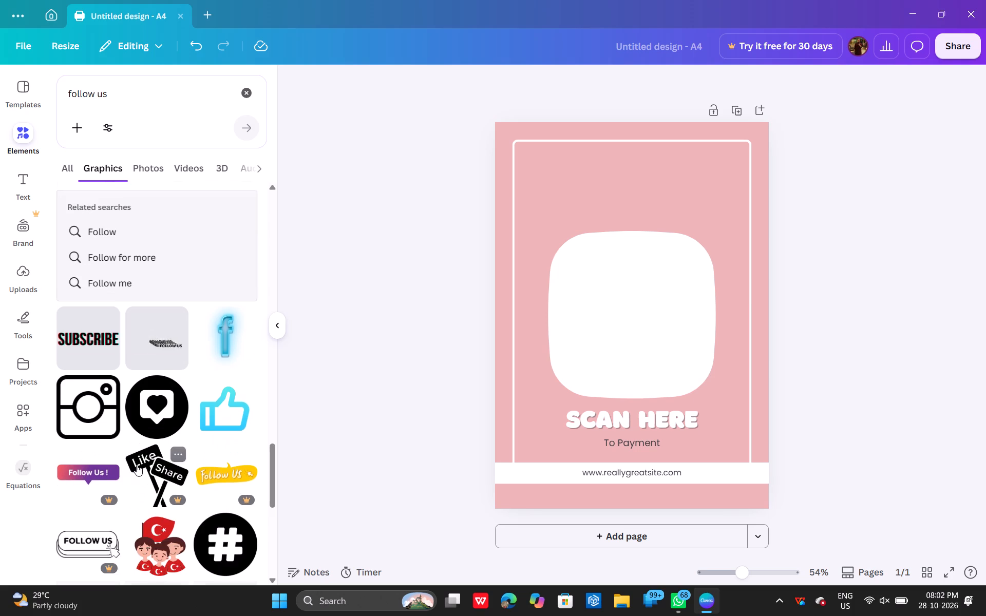
{"action": "scroll", "coordinate": [137, 465], "scroll_direction": "down", "scroll_amount": 4}
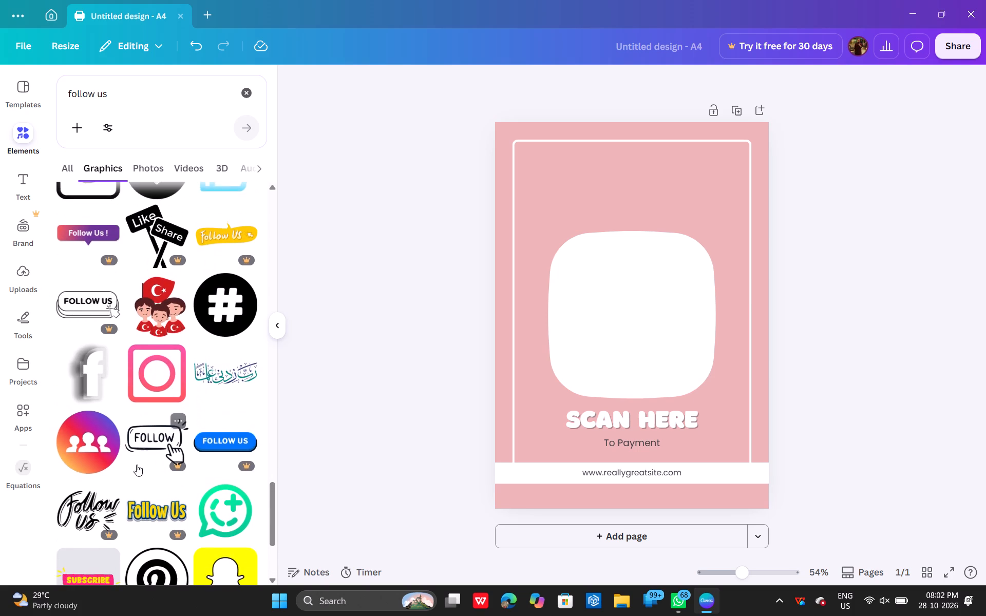
{"action": "scroll", "coordinate": [137, 465], "scroll_direction": "down", "scroll_amount": 4}
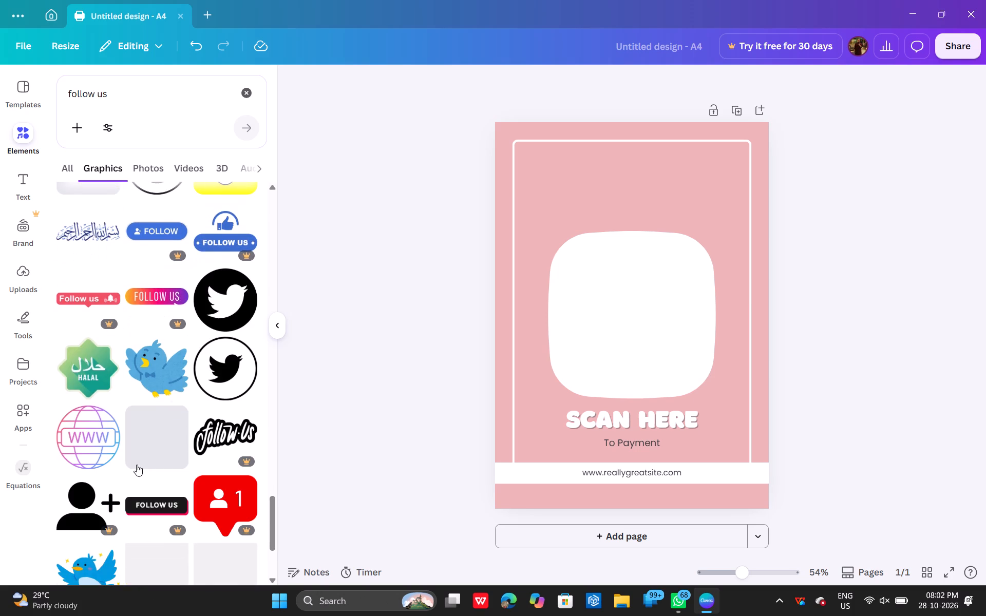
{"action": "scroll", "coordinate": [137, 465], "scroll_direction": "down", "scroll_amount": 7}
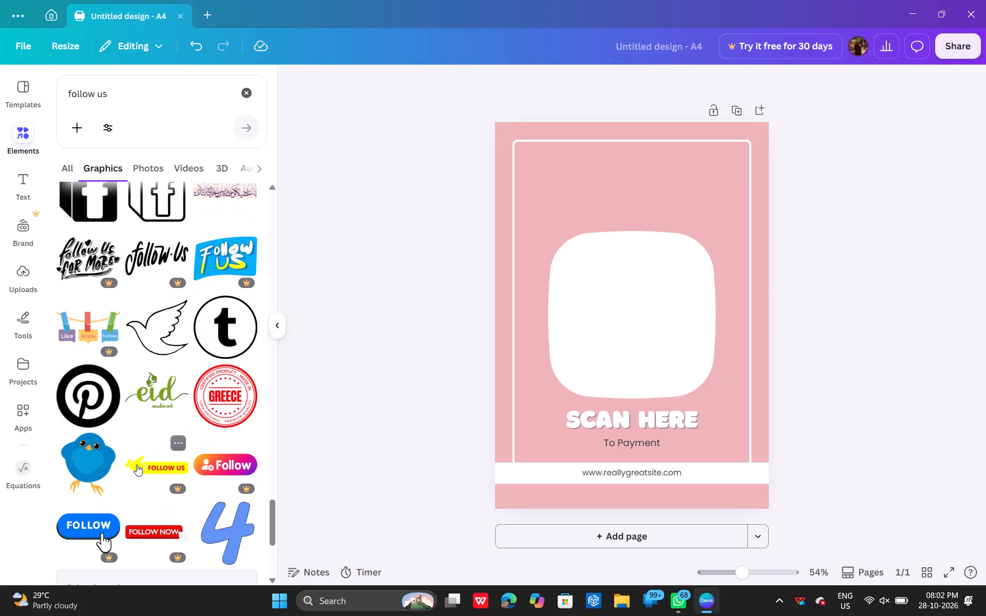
{"action": "scroll", "coordinate": [137, 465], "scroll_direction": "down", "scroll_amount": 5}
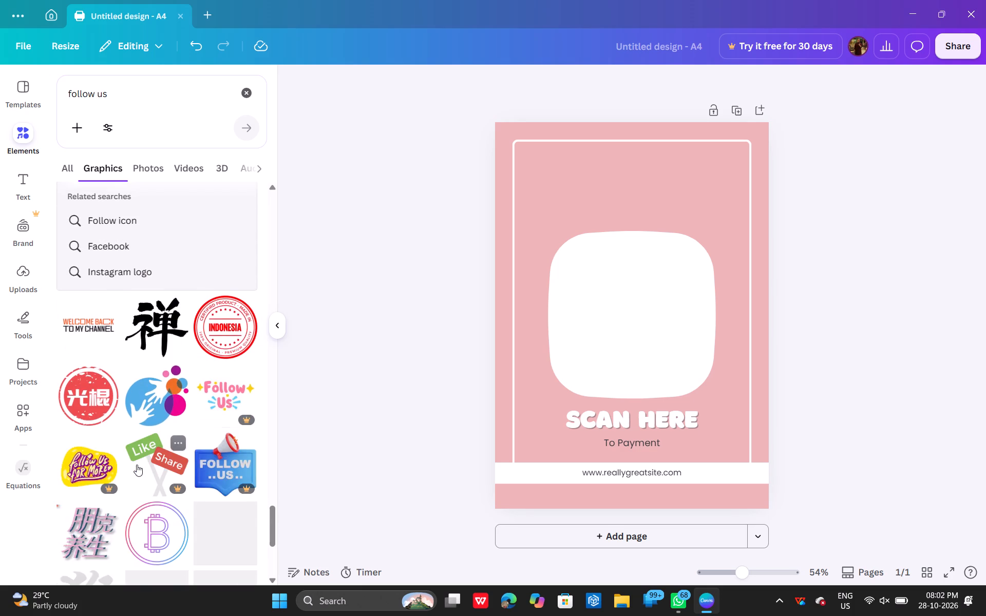
{"action": "scroll", "coordinate": [137, 465], "scroll_direction": "up", "scroll_amount": 10}
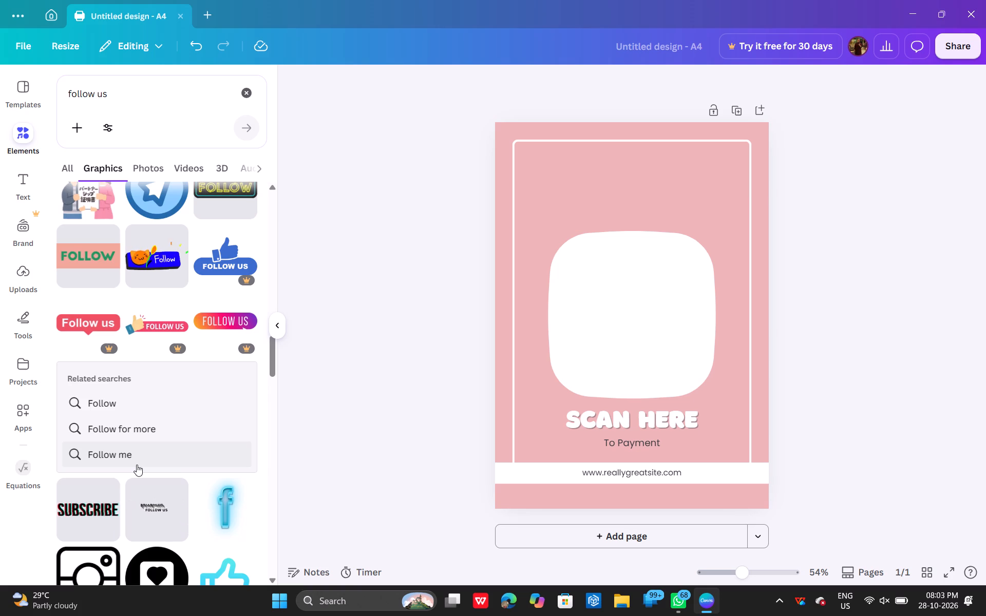
{"action": "left_click", "coordinate": [244, 91]}
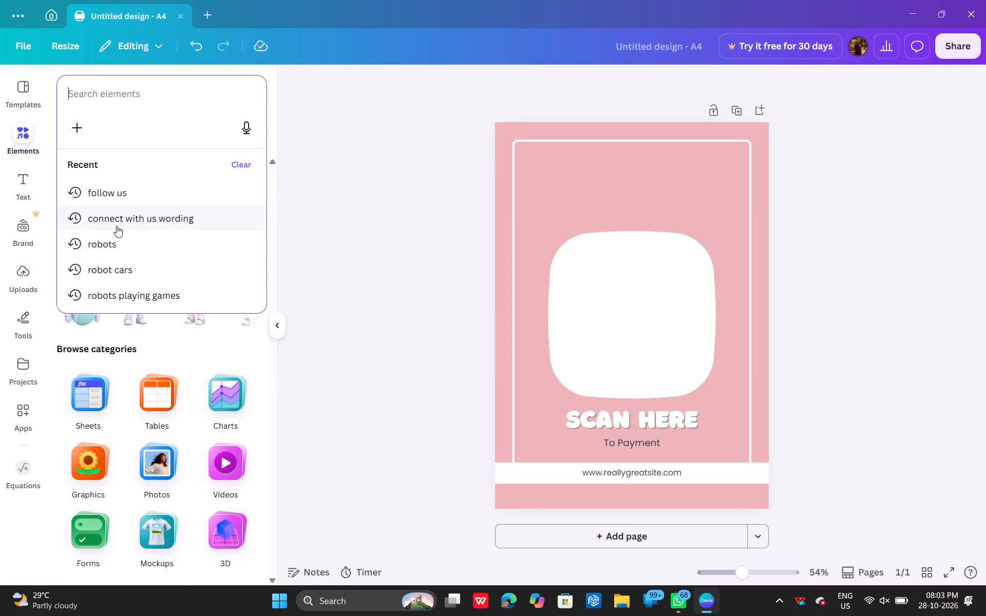
Search the A4 templates for "follow us" in place of "scan here".
{"action": "left_click", "coordinate": [27, 95]}
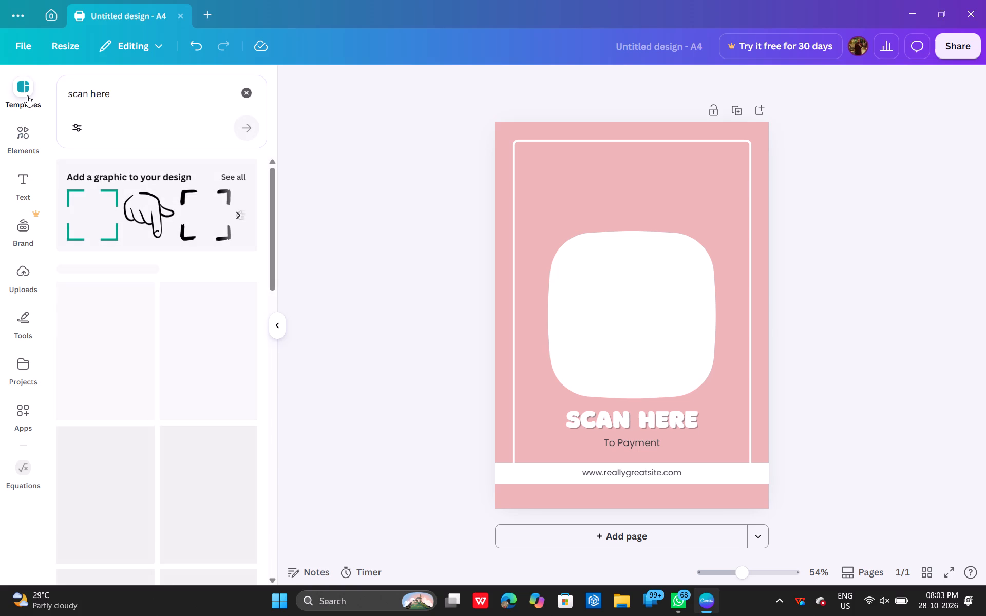
{"action": "left_click", "coordinate": [139, 96]}
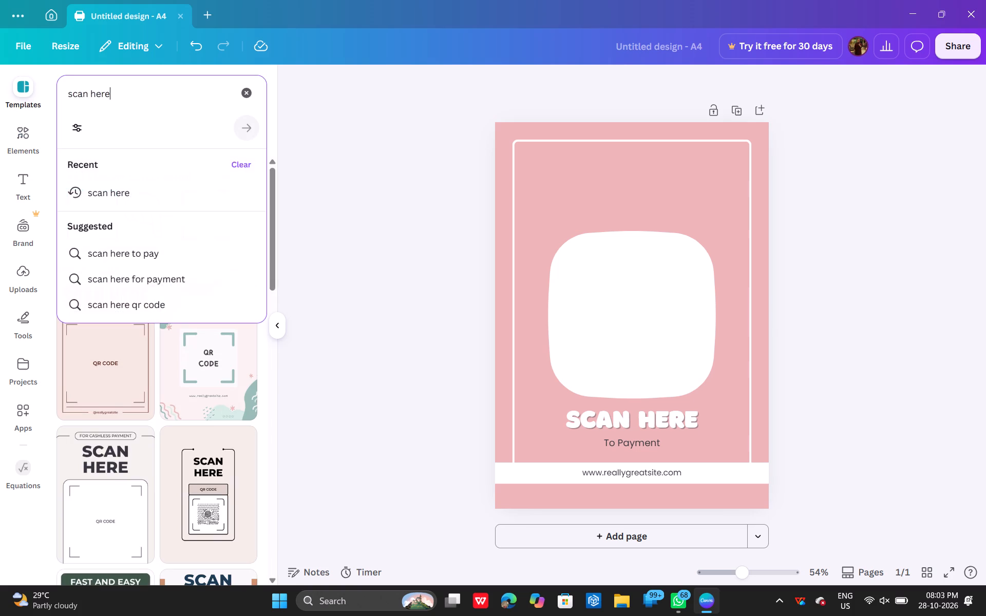
{"action": "key", "text": "BackSpace"}
{"action": "key", "text": "BackSpace"}
{"action": "key", "text": "BackSpace"}
{"action": "key", "text": "BackSpace"}
{"action": "key", "text": "BackSpace"}
{"action": "key", "text": "BackSpace"}
{"action": "key", "text": "BackSpace"}
{"action": "key", "text": "BackSpace"}
{"action": "key", "text": "BackSpace"}
{"action": "key", "text": "BackSpace"}
{"action": "key", "text": "BackSpace"}
{"action": "key", "text": "BackSpace"}
{"action": "key", "text": "BackSpace"}
{"action": "key", "text": "BackSpace"}
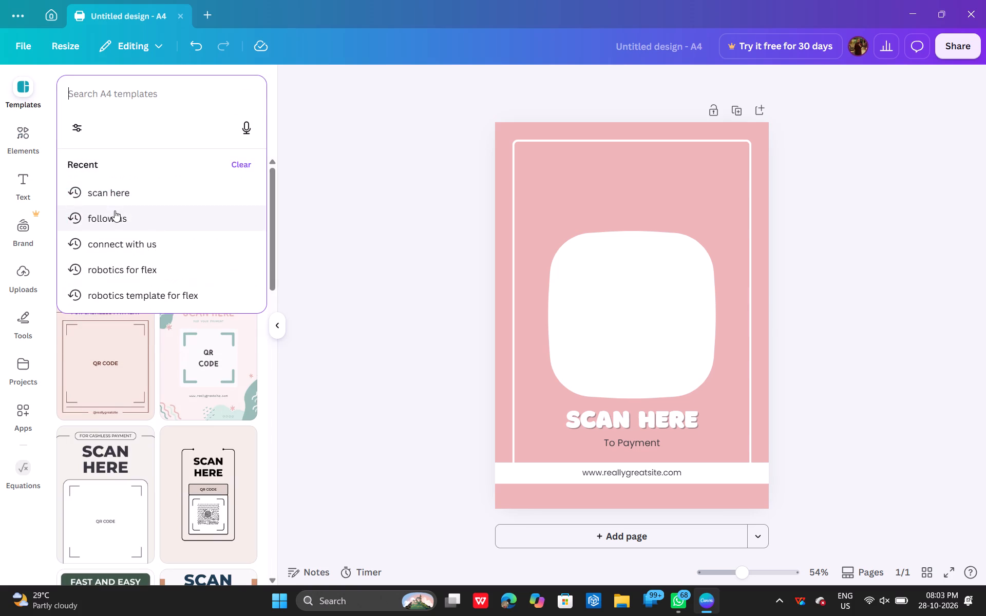
{"action": "left_click", "coordinate": [115, 210]}
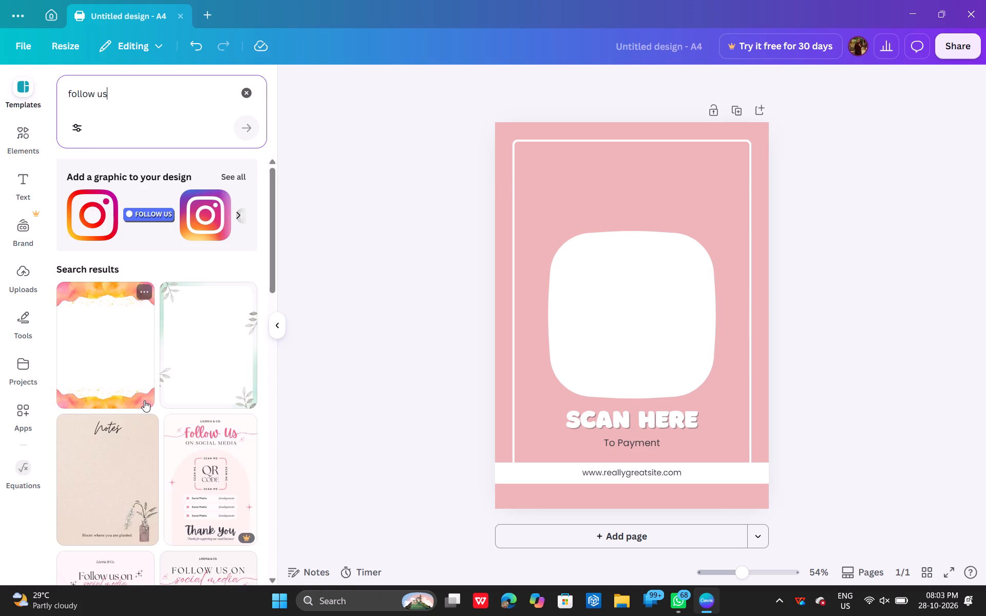
Preview the two-QR-code "Follow us on social media" template and the pink arch "Follow Us" template, closing each preview.
{"action": "scroll", "coordinate": [144, 400], "scroll_direction": "down", "scroll_amount": 2}
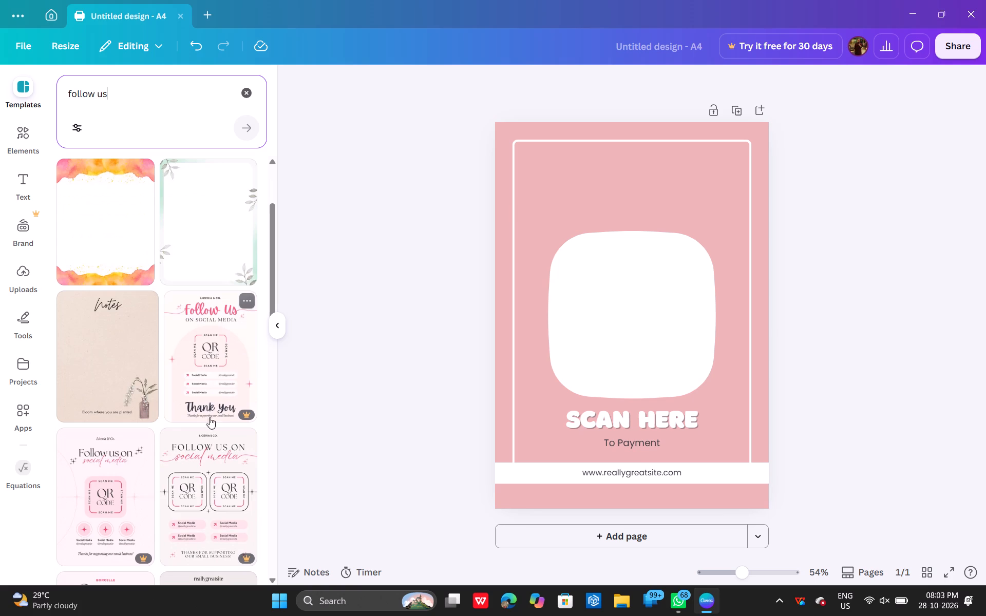
{"action": "left_click", "coordinate": [212, 488]}
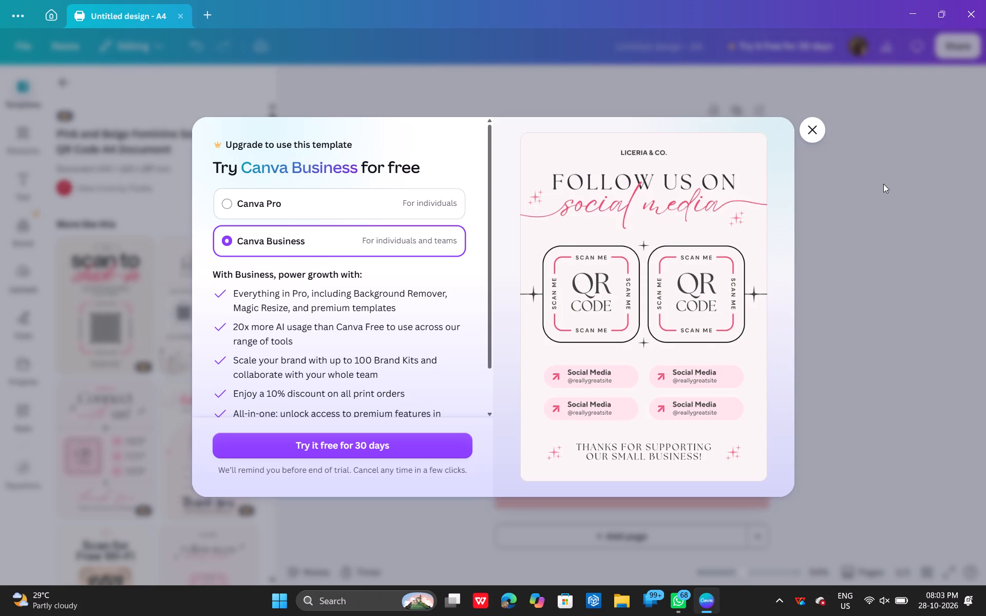
{"action": "left_click", "coordinate": [810, 134]}
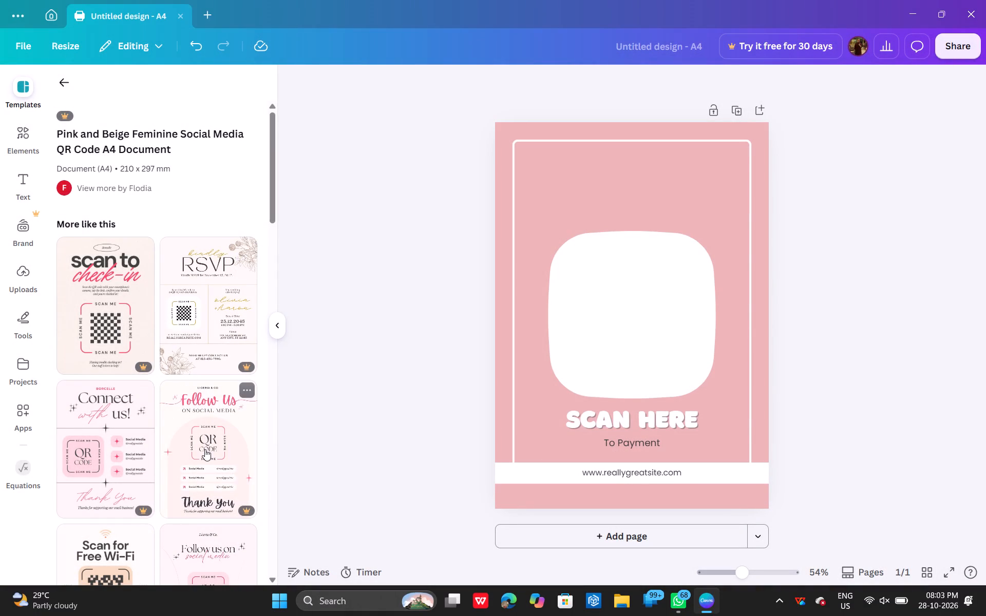
{"action": "scroll", "coordinate": [205, 449], "scroll_direction": "down", "scroll_amount": 1}
{"action": "left_click", "coordinate": [212, 389]}
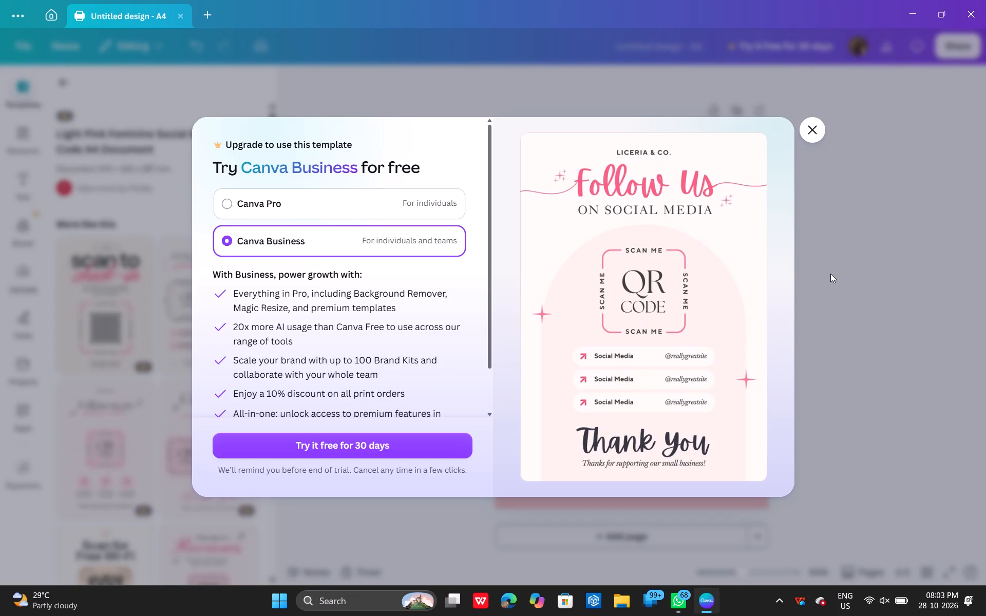
{"action": "left_click", "coordinate": [811, 137]}
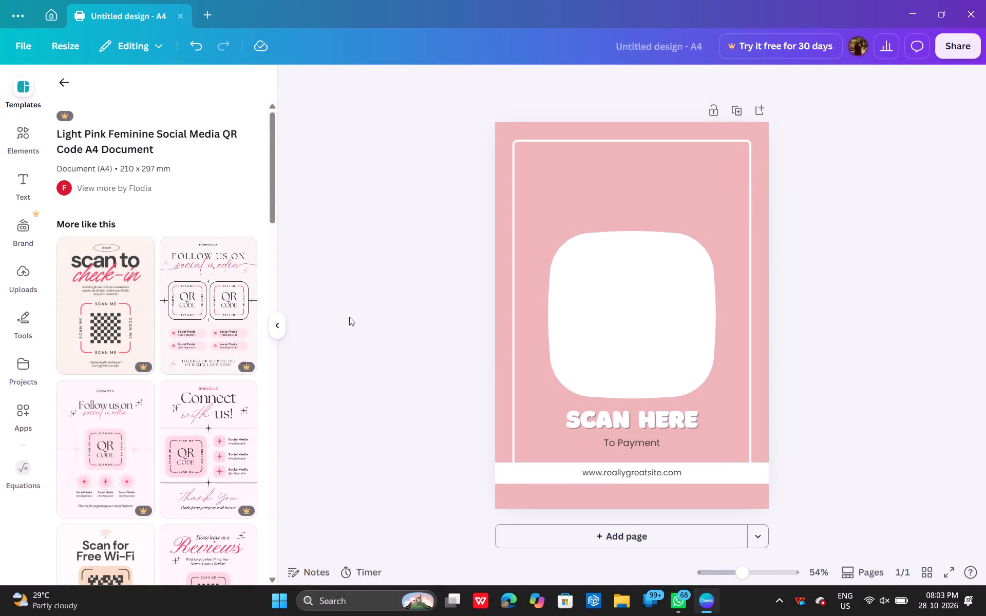
Preview the pink "Scan Here to complete payment" template from the similar designs and close the preview.
{"action": "scroll", "coordinate": [201, 459], "scroll_direction": "down", "scroll_amount": 4}
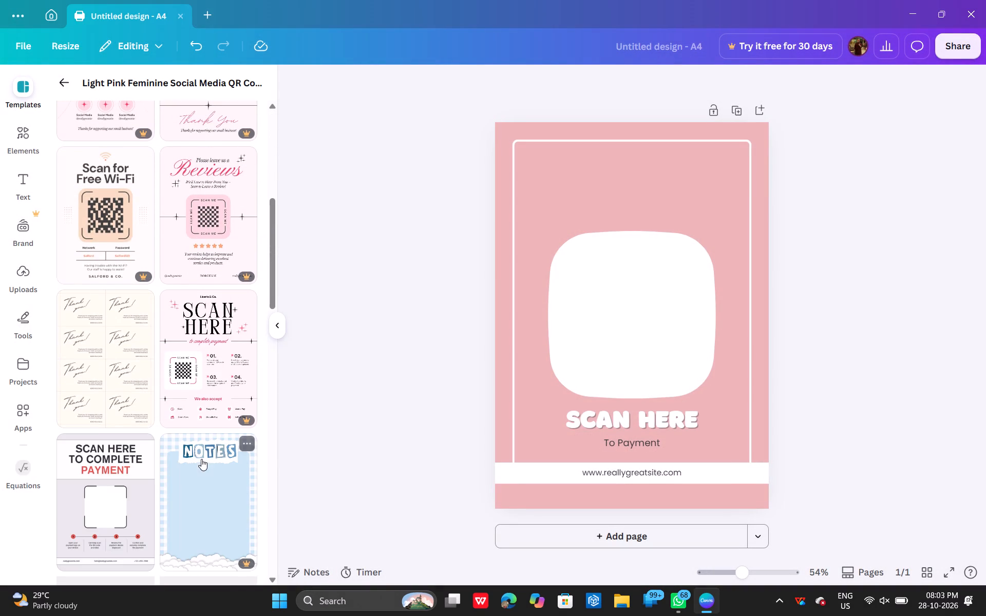
{"action": "left_click", "coordinate": [211, 400]}
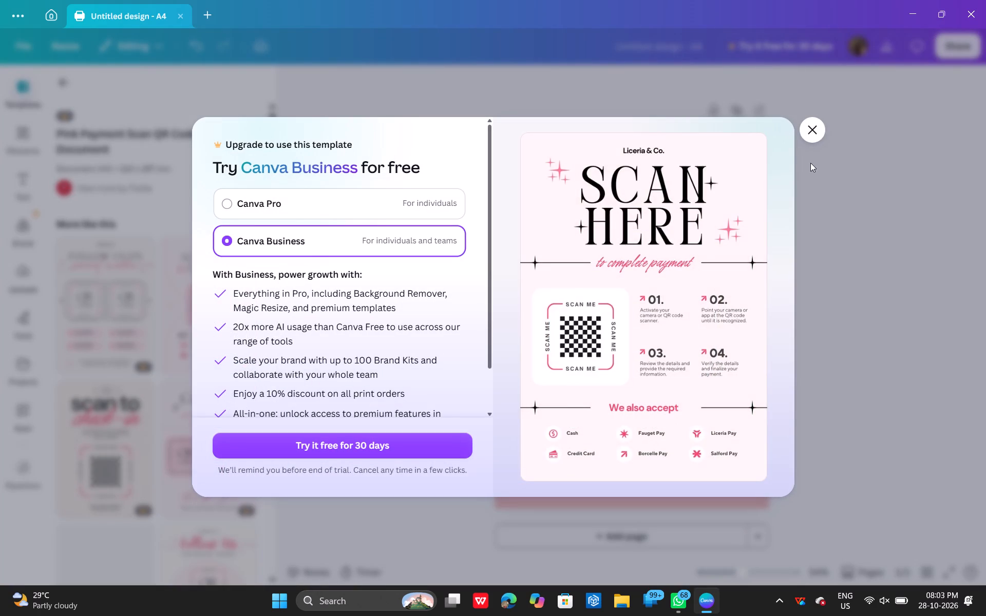
{"action": "left_click", "coordinate": [811, 139]}
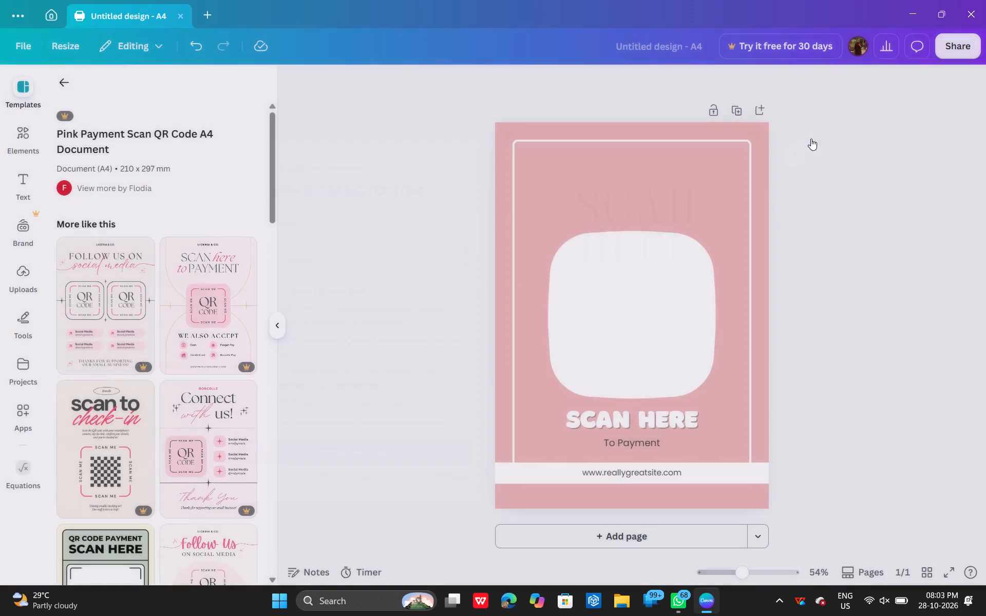
Browse the similar designs and preview the light pink "Follow us on social media" template with one QR code and three round icons.
{"action": "scroll", "coordinate": [222, 568], "scroll_direction": "down", "scroll_amount": 2}
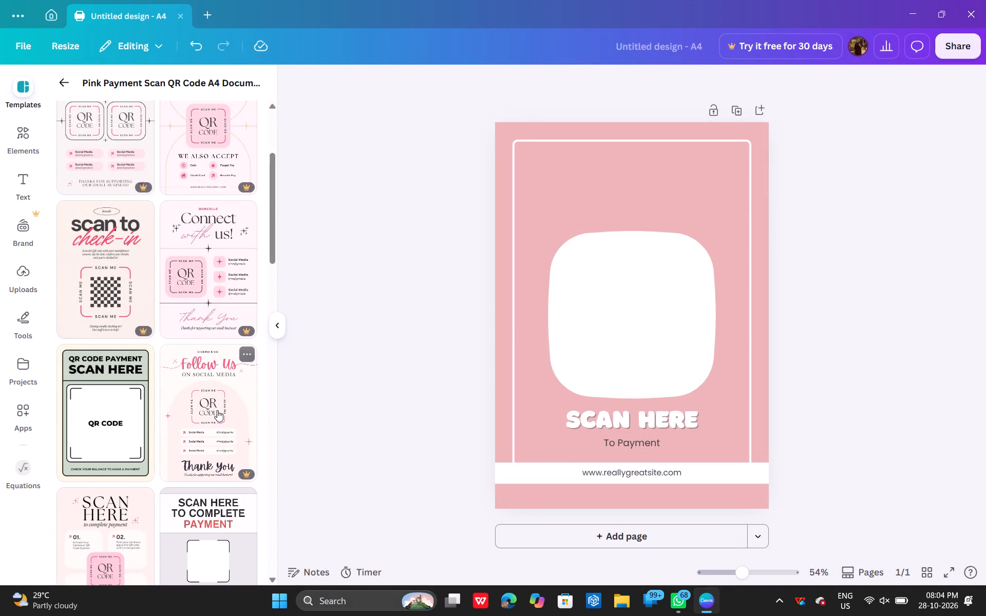
{"action": "scroll", "coordinate": [217, 410], "scroll_direction": "down", "scroll_amount": 3}
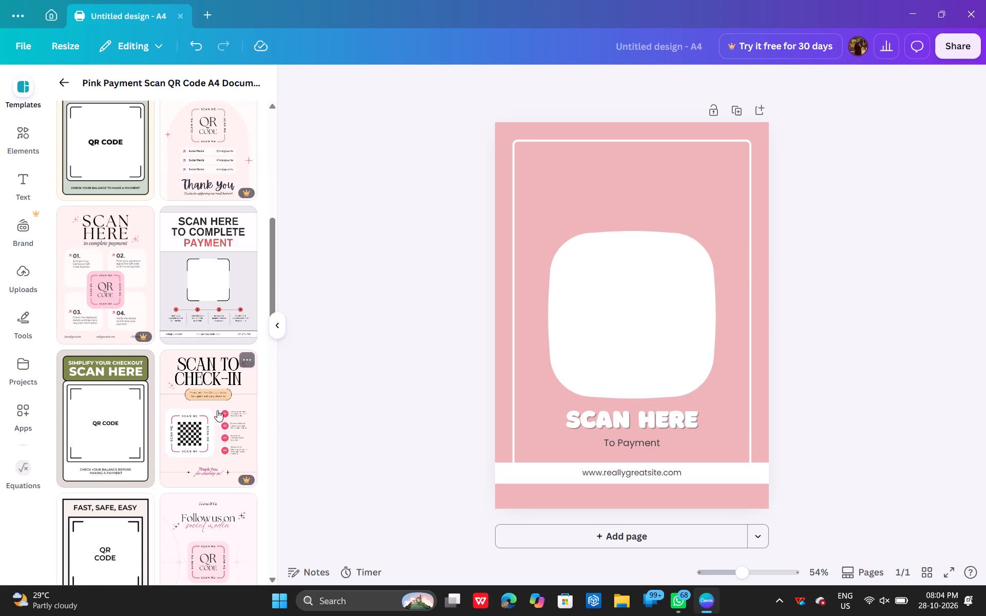
{"action": "scroll", "coordinate": [217, 410], "scroll_direction": "down", "scroll_amount": 1}
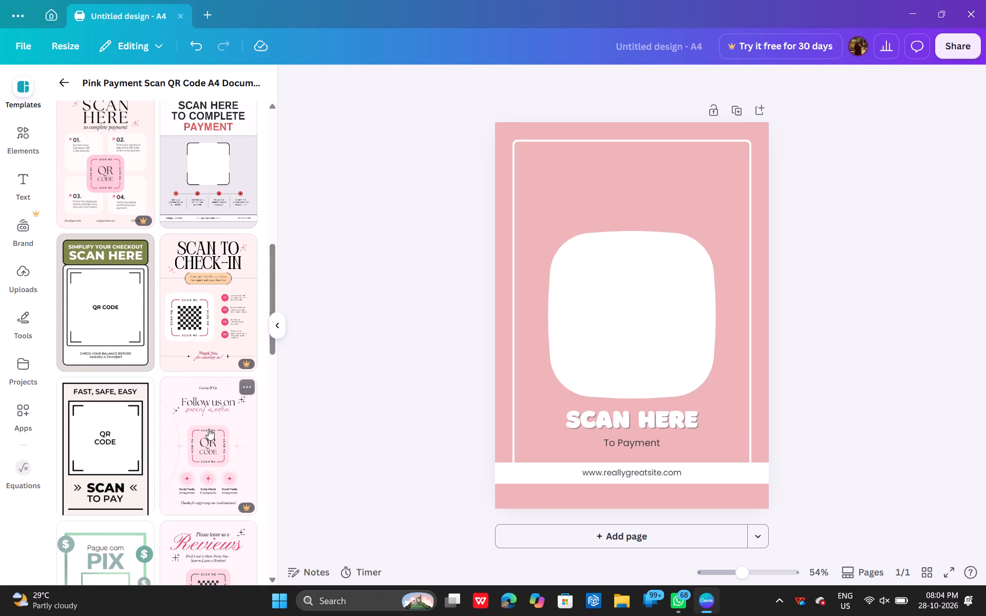
{"action": "left_click", "coordinate": [208, 429]}
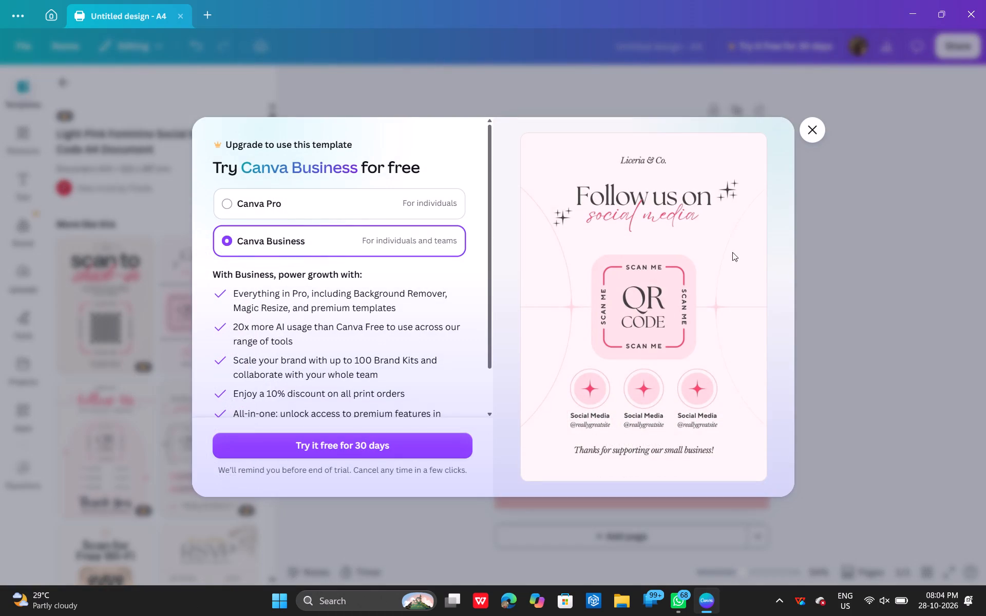
{"action": "left_click", "coordinate": [808, 123]}
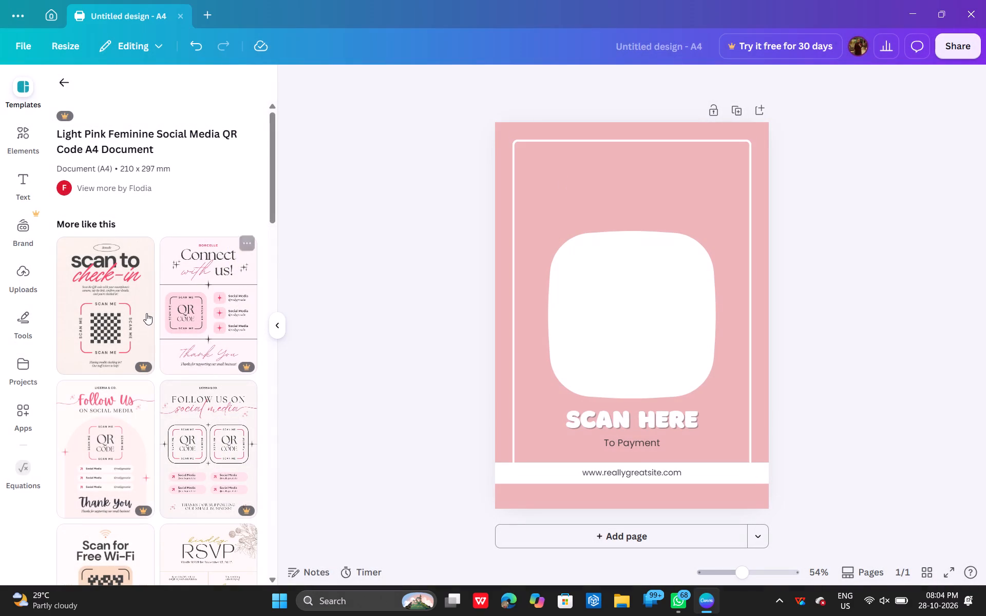
Compare the pink "Connect with us!" template with the two-QR-code "Follow us on social media" template by previewing them.
{"action": "scroll", "coordinate": [145, 313], "scroll_direction": "up", "scroll_amount": 1}
{"action": "left_click", "coordinate": [200, 315]}
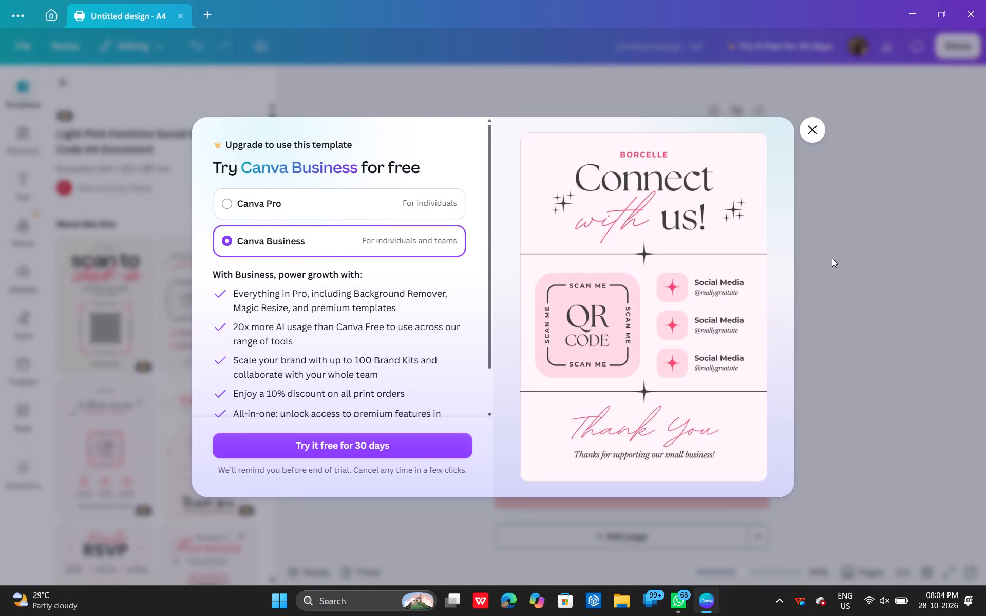
{"action": "left_click", "coordinate": [812, 129]}
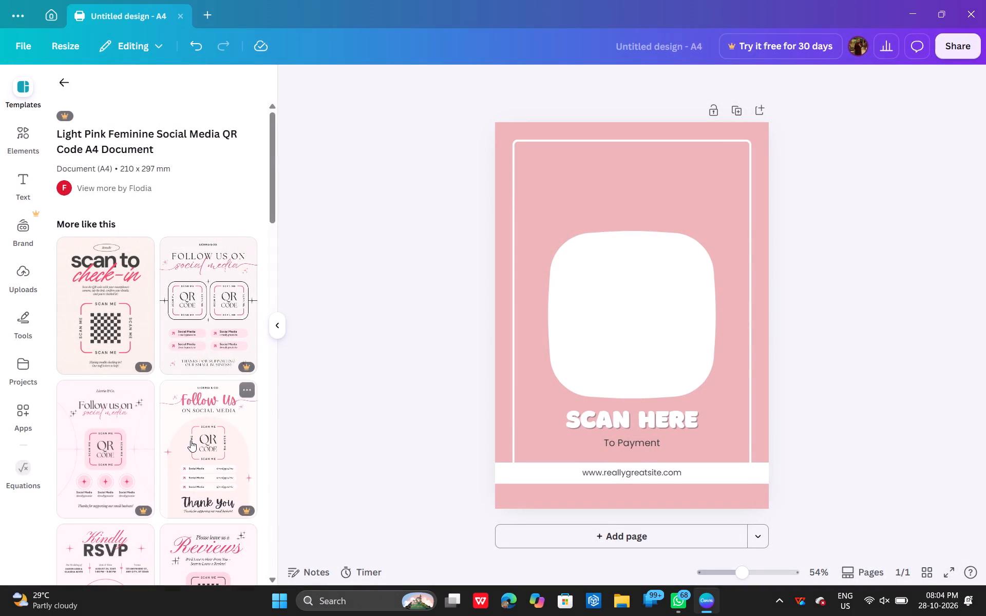
{"action": "left_click", "coordinate": [217, 287]}
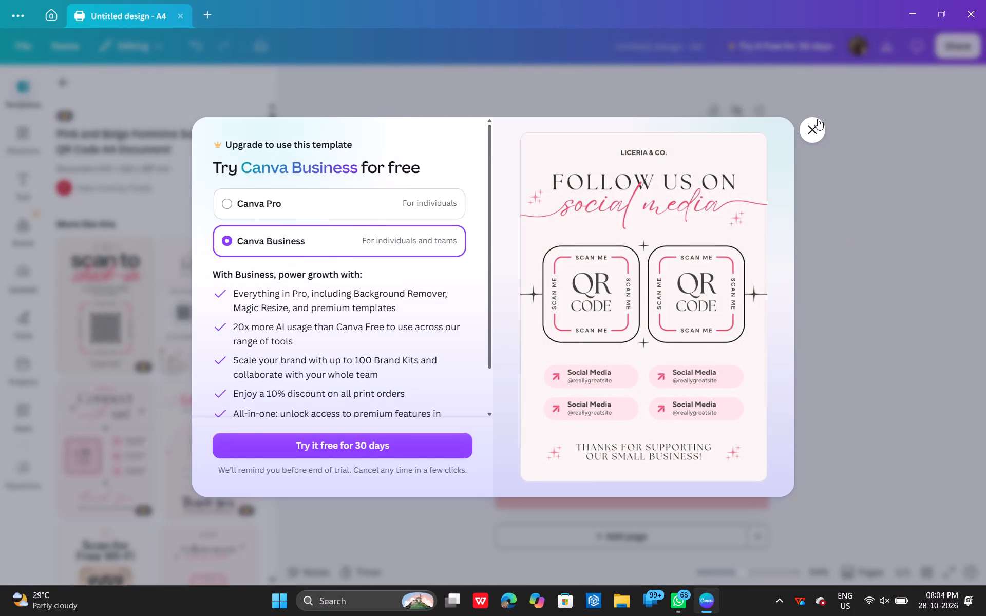
{"action": "left_click", "coordinate": [818, 119]}
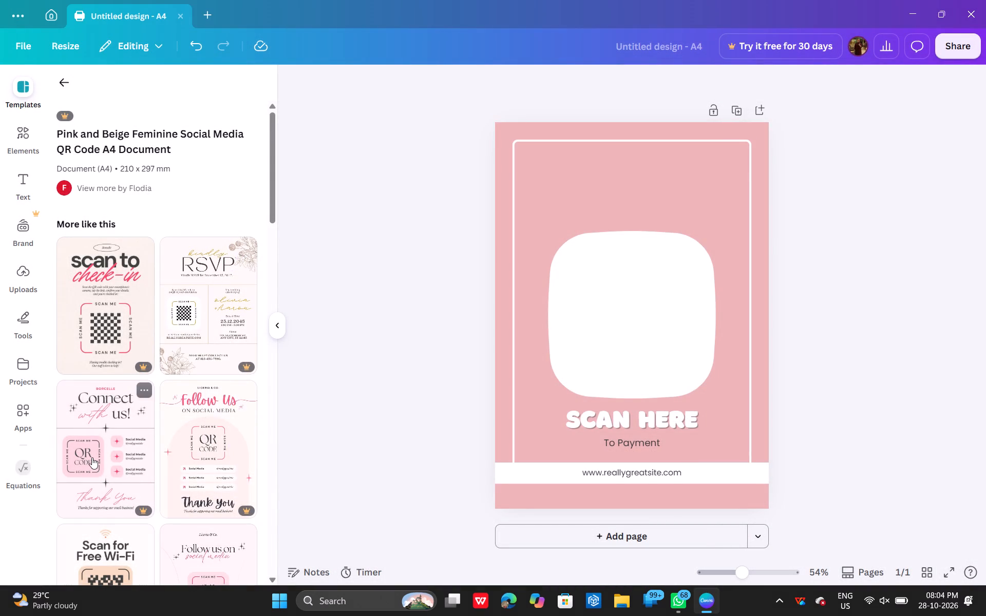
{"action": "left_click", "coordinate": [92, 457]}
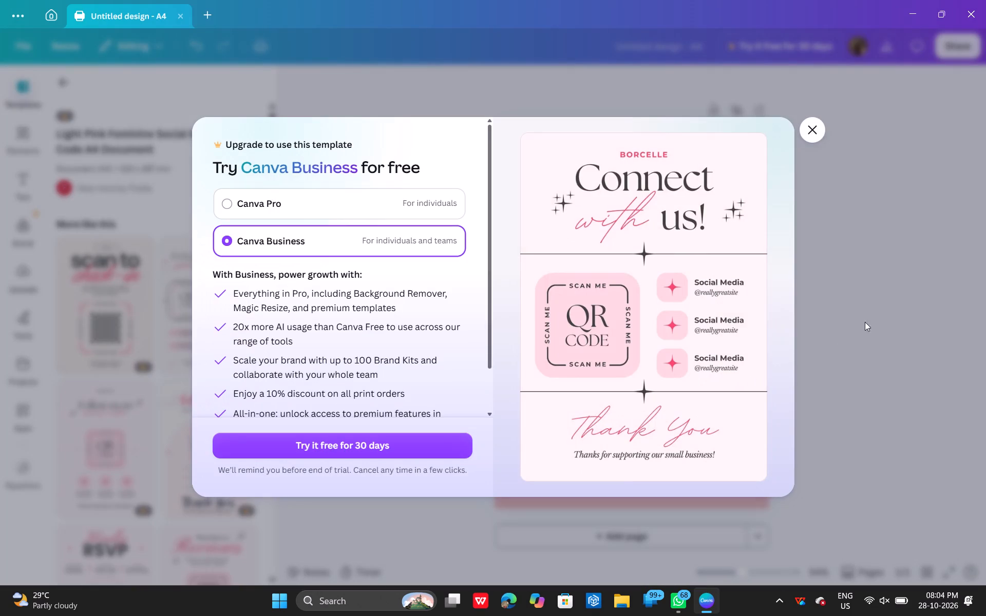
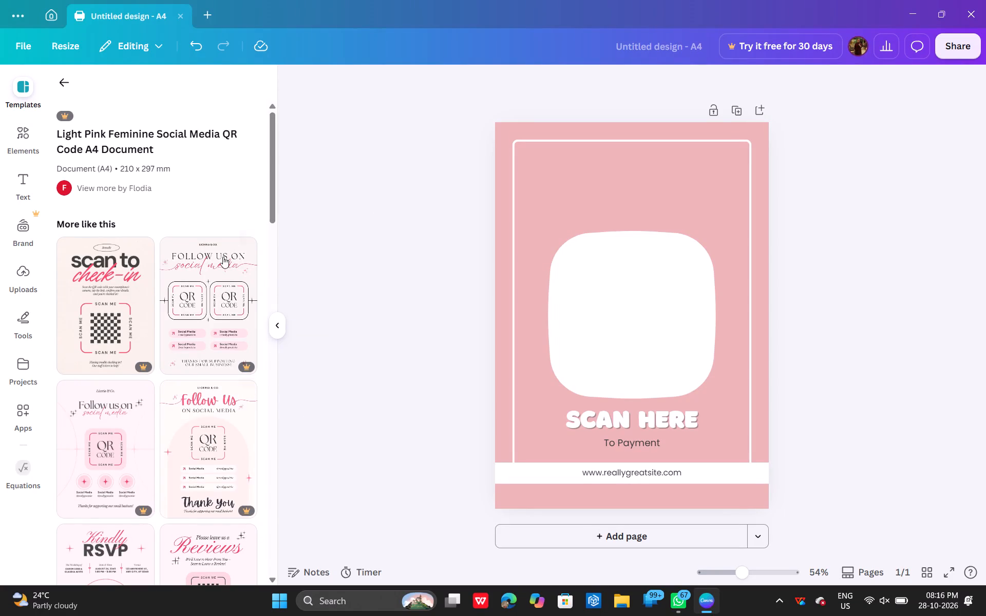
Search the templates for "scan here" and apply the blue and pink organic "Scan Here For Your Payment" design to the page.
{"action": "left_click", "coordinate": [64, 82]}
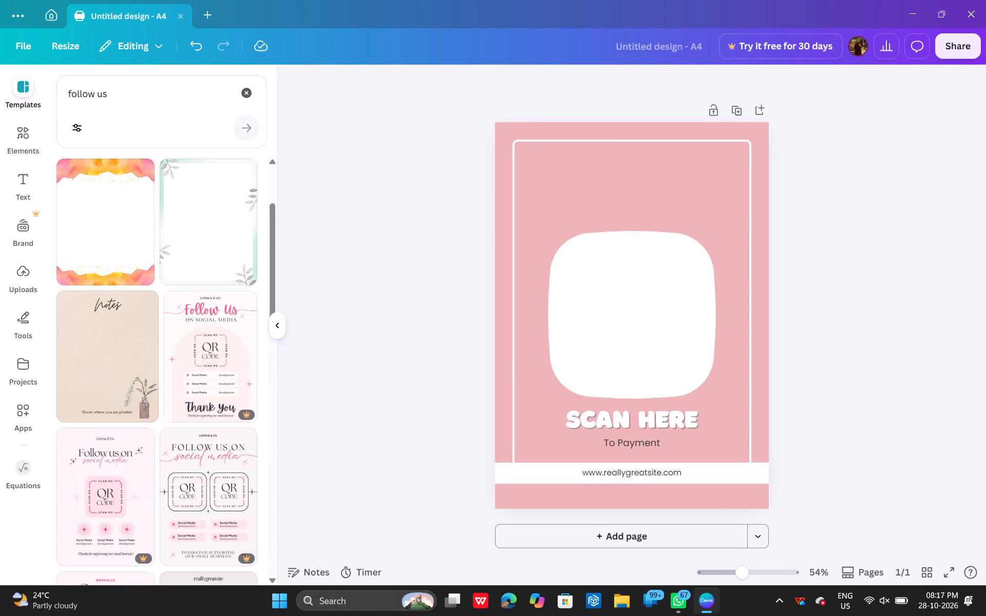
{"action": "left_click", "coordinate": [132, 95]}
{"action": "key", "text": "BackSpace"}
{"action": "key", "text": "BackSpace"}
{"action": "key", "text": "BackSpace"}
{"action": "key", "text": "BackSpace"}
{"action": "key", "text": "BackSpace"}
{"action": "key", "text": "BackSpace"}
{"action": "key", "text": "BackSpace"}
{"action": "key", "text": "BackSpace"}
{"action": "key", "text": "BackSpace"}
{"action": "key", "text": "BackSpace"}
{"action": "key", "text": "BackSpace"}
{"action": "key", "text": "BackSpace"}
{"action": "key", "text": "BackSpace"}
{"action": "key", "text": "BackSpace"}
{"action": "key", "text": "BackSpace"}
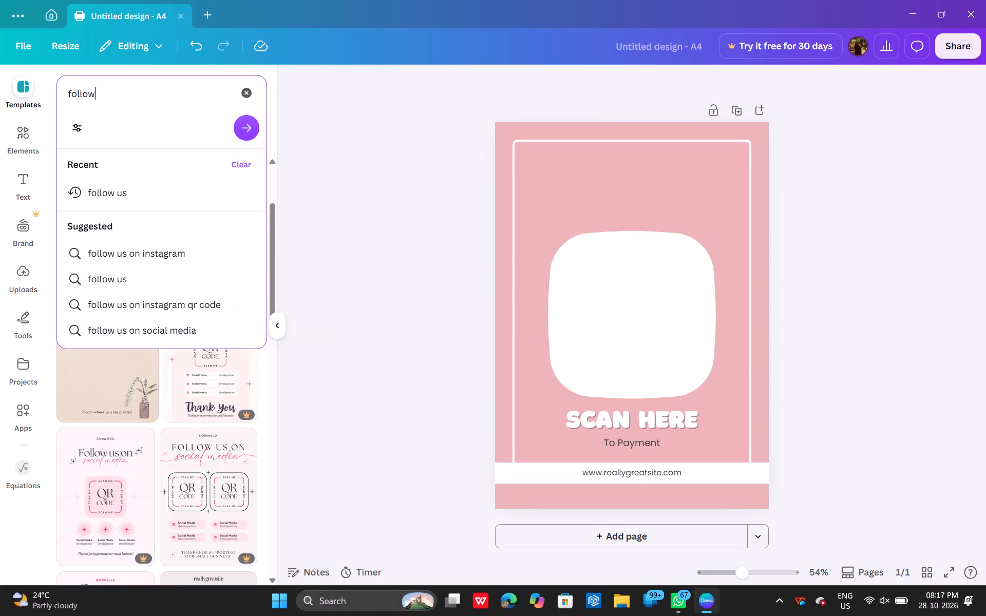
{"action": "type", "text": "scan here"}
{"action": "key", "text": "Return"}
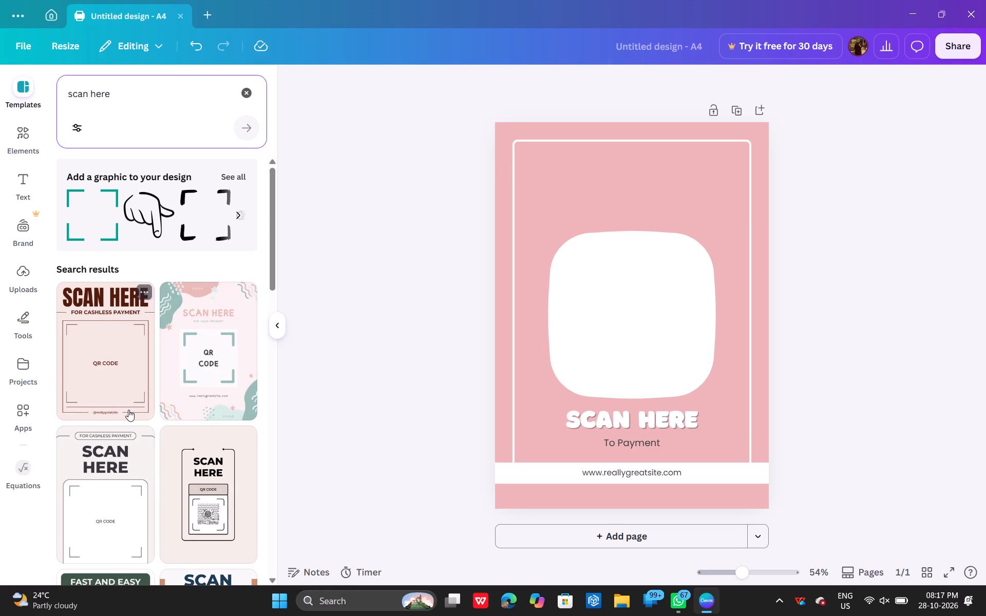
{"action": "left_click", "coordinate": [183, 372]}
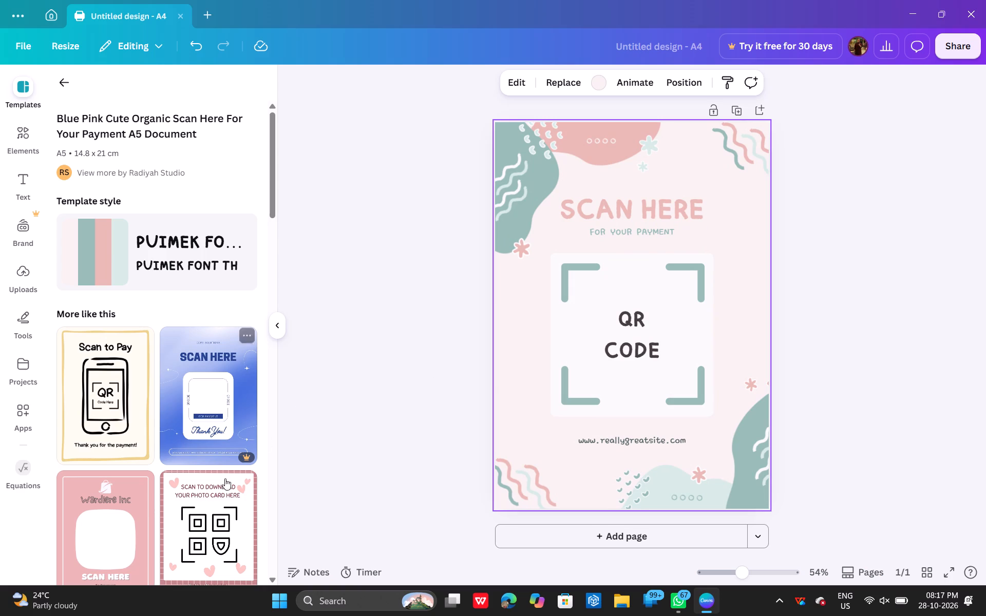
Preview the brown "Scan Here To Pay" phone template from the similar designs, look through its related designs and return to the search results.
{"action": "scroll", "coordinate": [211, 460], "scroll_direction": "down", "scroll_amount": 1}
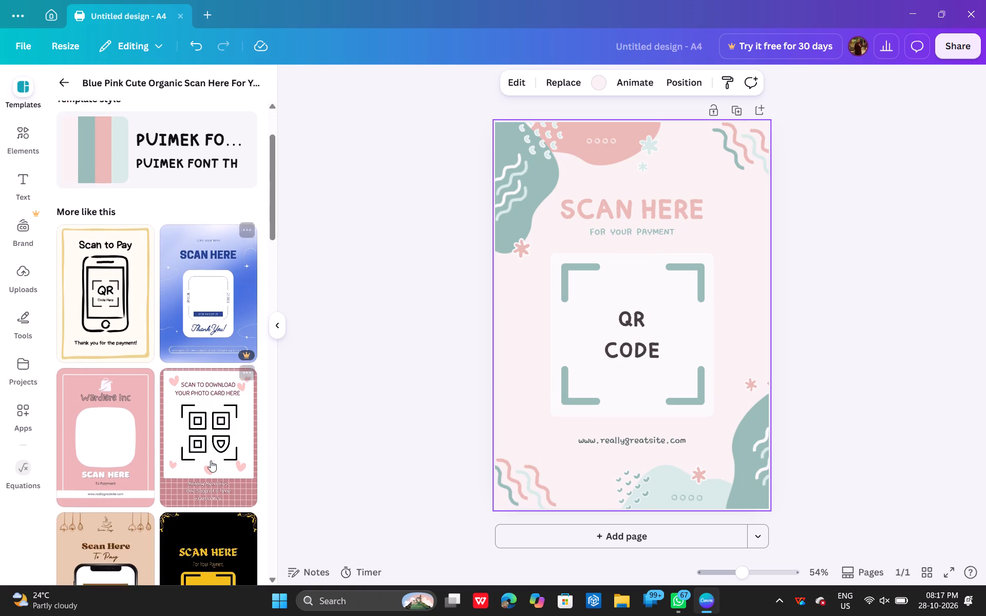
{"action": "scroll", "coordinate": [211, 460], "scroll_direction": "down", "scroll_amount": 4}
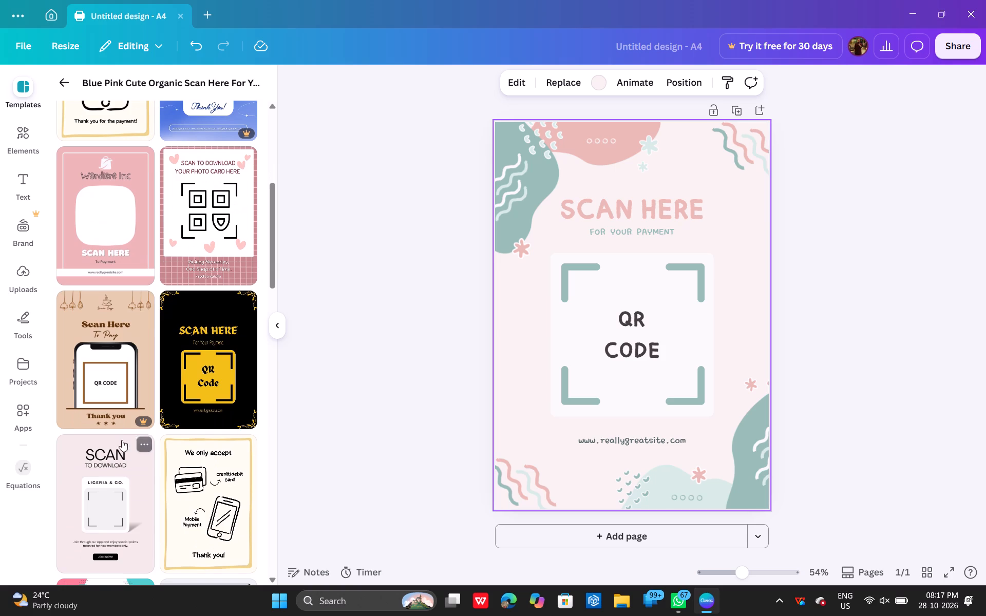
{"action": "left_click", "coordinate": [113, 414]}
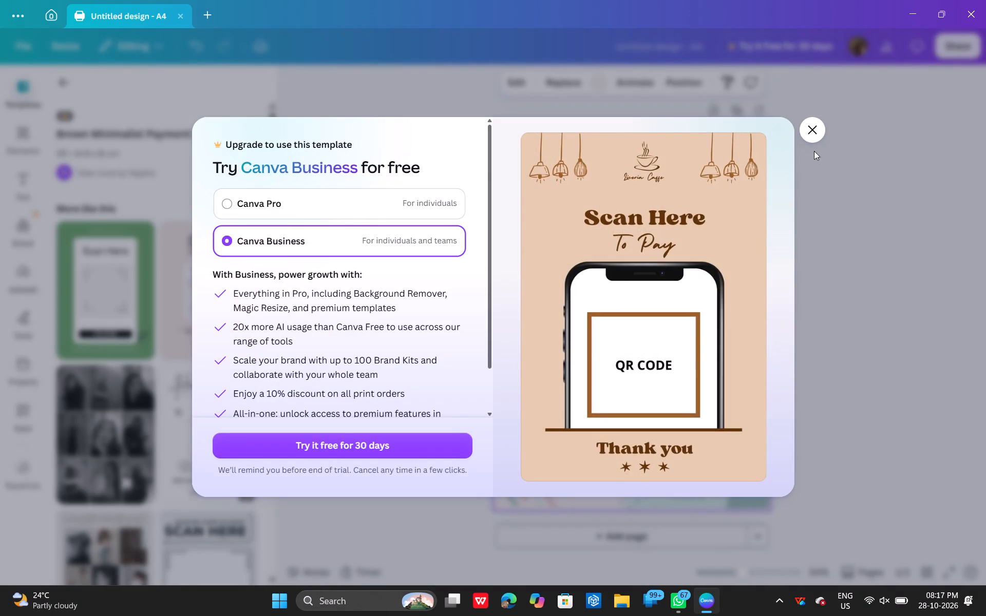
{"action": "left_click", "coordinate": [810, 137]}
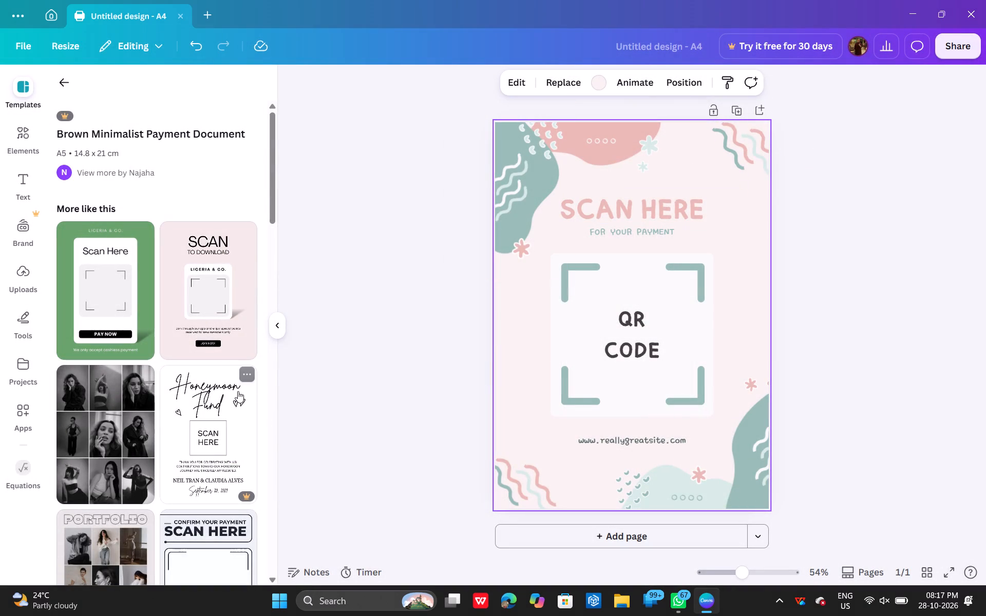
{"action": "scroll", "coordinate": [229, 305], "scroll_direction": "up", "scroll_amount": 2}
{"action": "scroll", "coordinate": [229, 305], "scroll_direction": "down", "scroll_amount": 2}
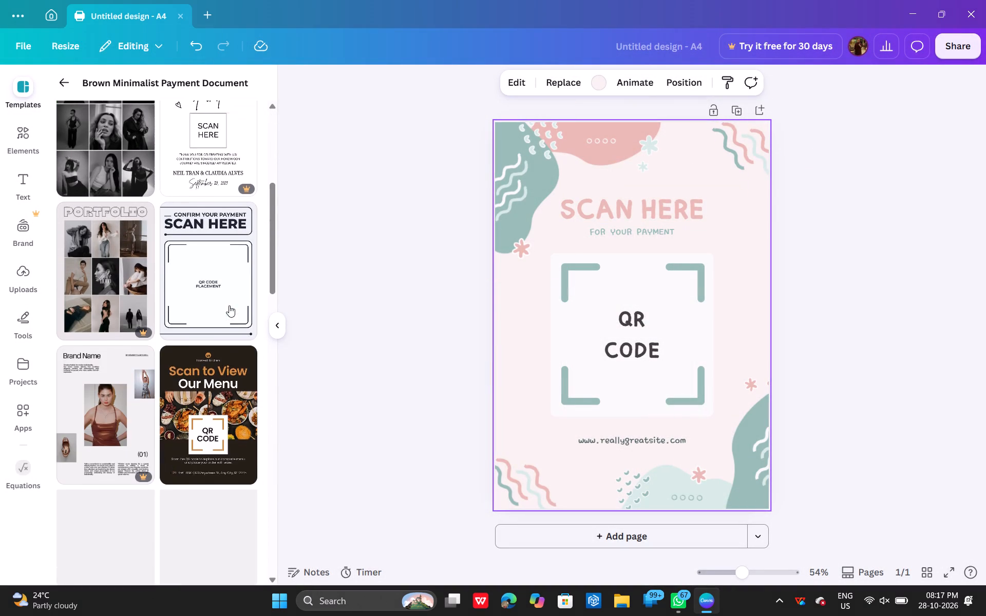
{"action": "scroll", "coordinate": [229, 305], "scroll_direction": "down", "scroll_amount": 2}
{"action": "scroll", "coordinate": [229, 305], "scroll_direction": "up", "scroll_amount": 7}
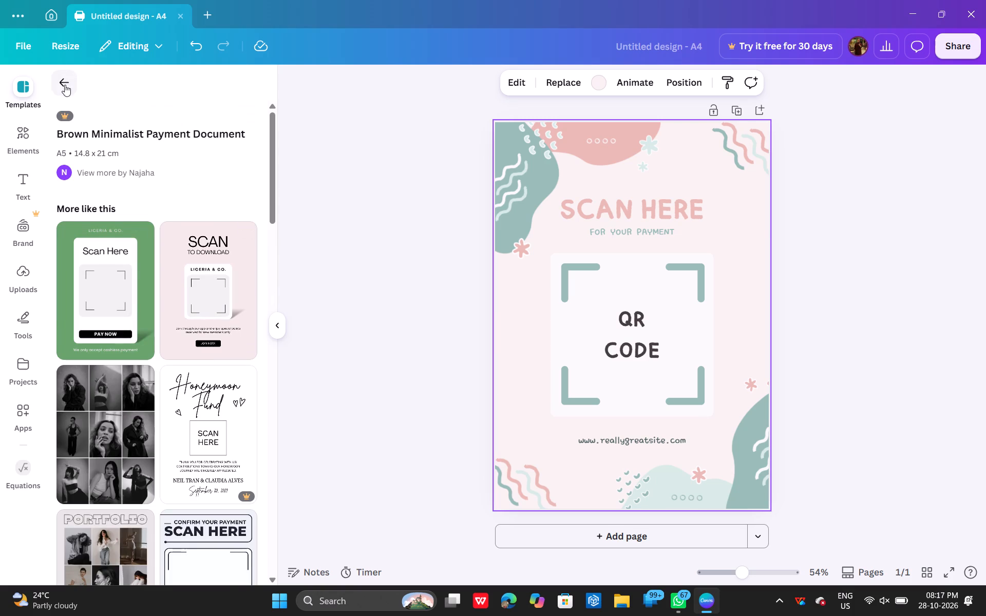
{"action": "left_click", "coordinate": [65, 85]}
Browse the "scan here" template results for a suitable QR code poster design.
{"action": "scroll", "coordinate": [221, 374], "scroll_direction": "down", "scroll_amount": 4}
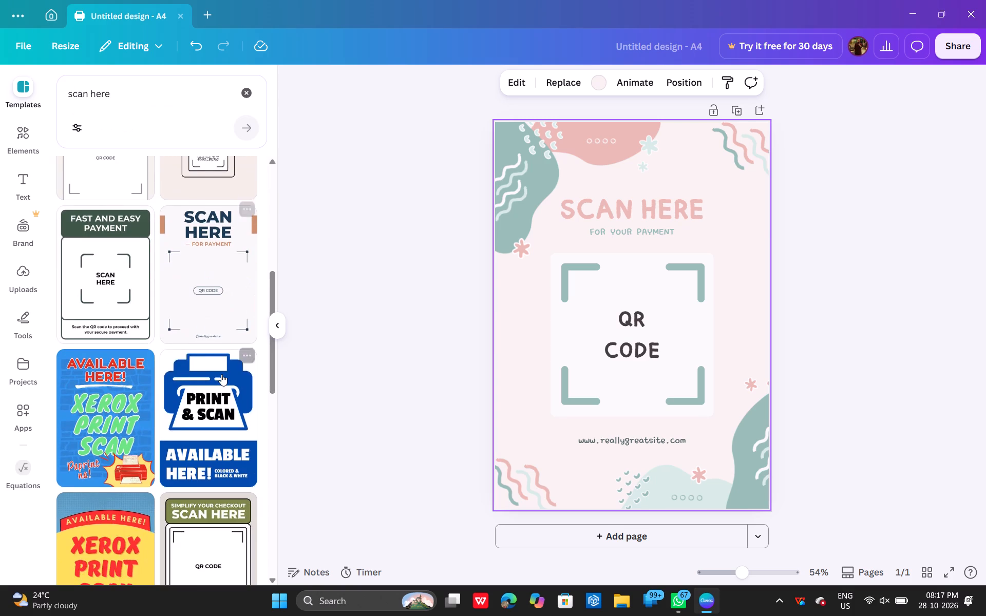
{"action": "scroll", "coordinate": [221, 374], "scroll_direction": "down", "scroll_amount": 2}
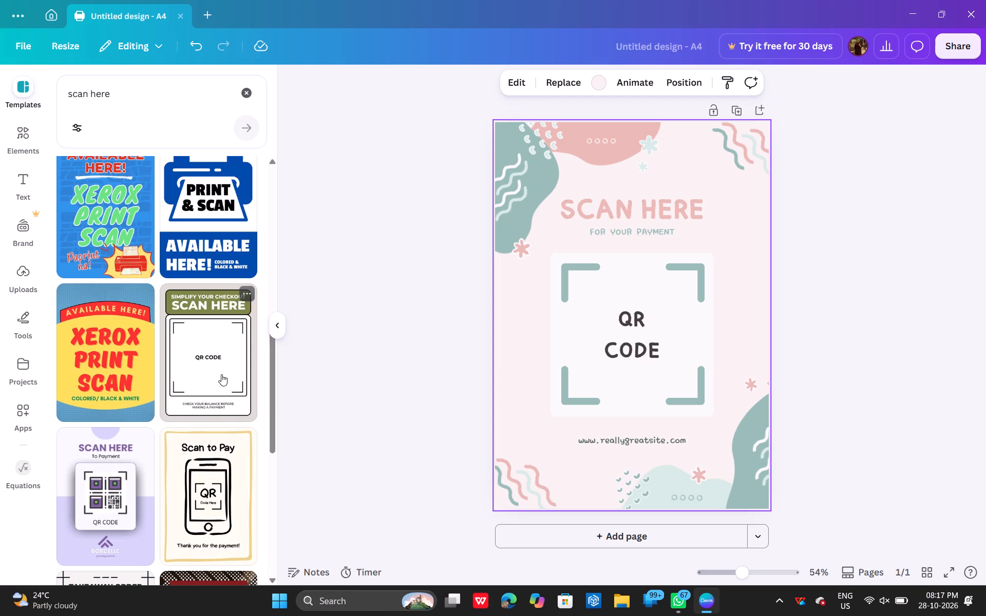
{"action": "scroll", "coordinate": [221, 374], "scroll_direction": "down", "scroll_amount": 2}
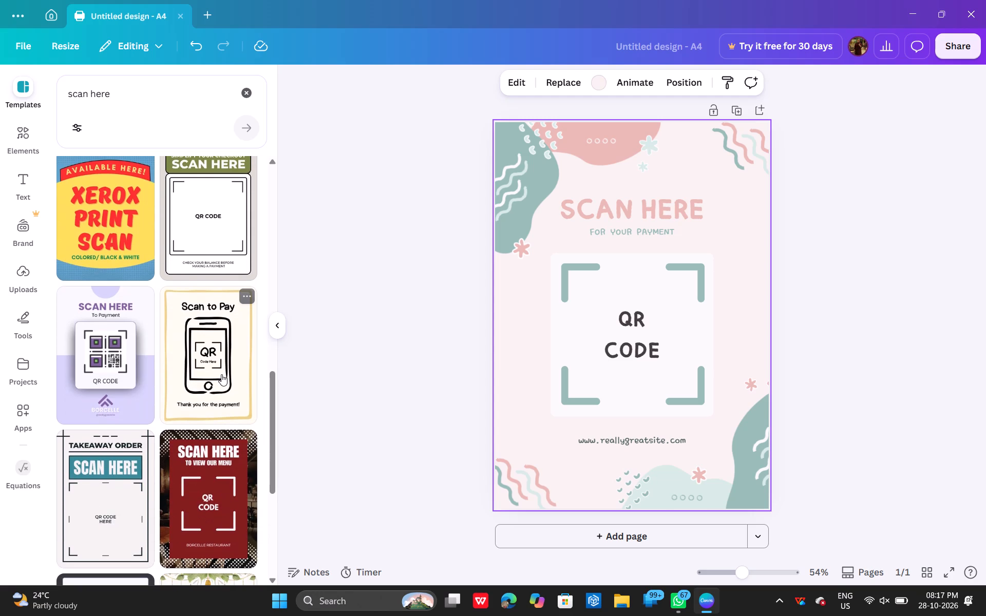
{"action": "scroll", "coordinate": [221, 374], "scroll_direction": "down", "scroll_amount": 3}
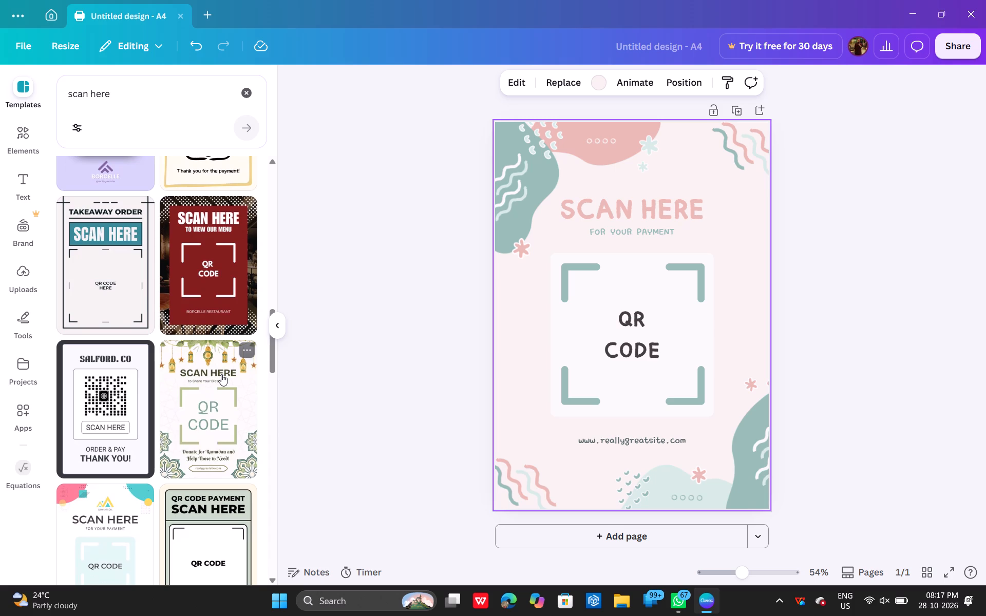
{"action": "scroll", "coordinate": [221, 374], "scroll_direction": "down", "scroll_amount": 3}
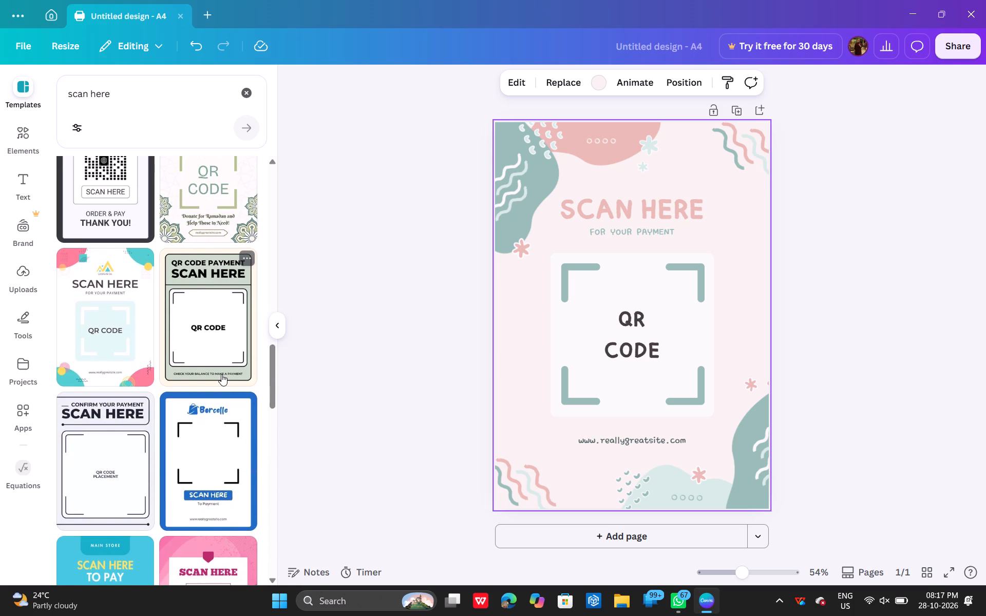
{"action": "scroll", "coordinate": [221, 374], "scroll_direction": "up", "scroll_amount": 2}
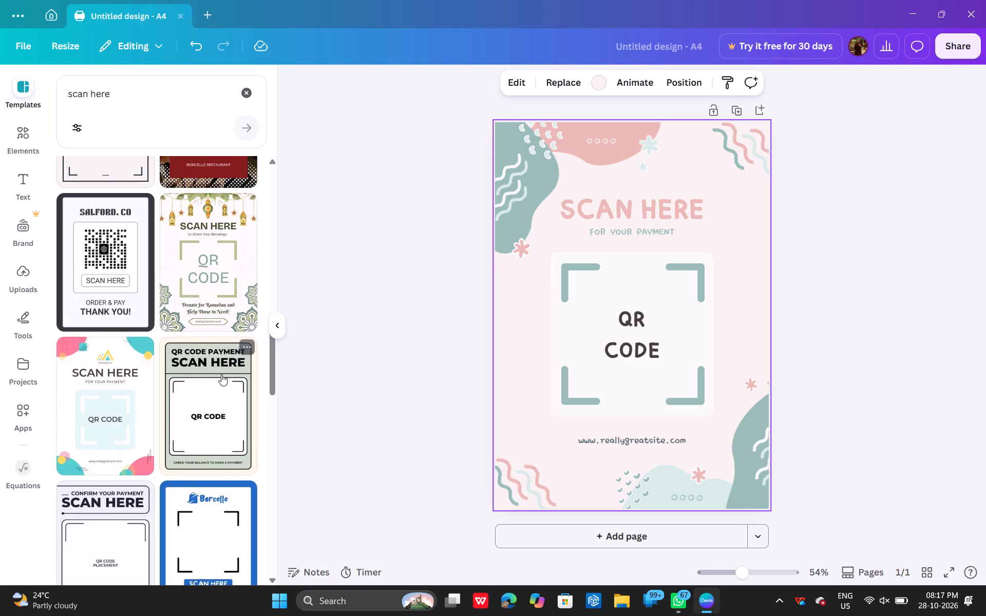
{"action": "scroll", "coordinate": [221, 374], "scroll_direction": "down", "scroll_amount": 4}
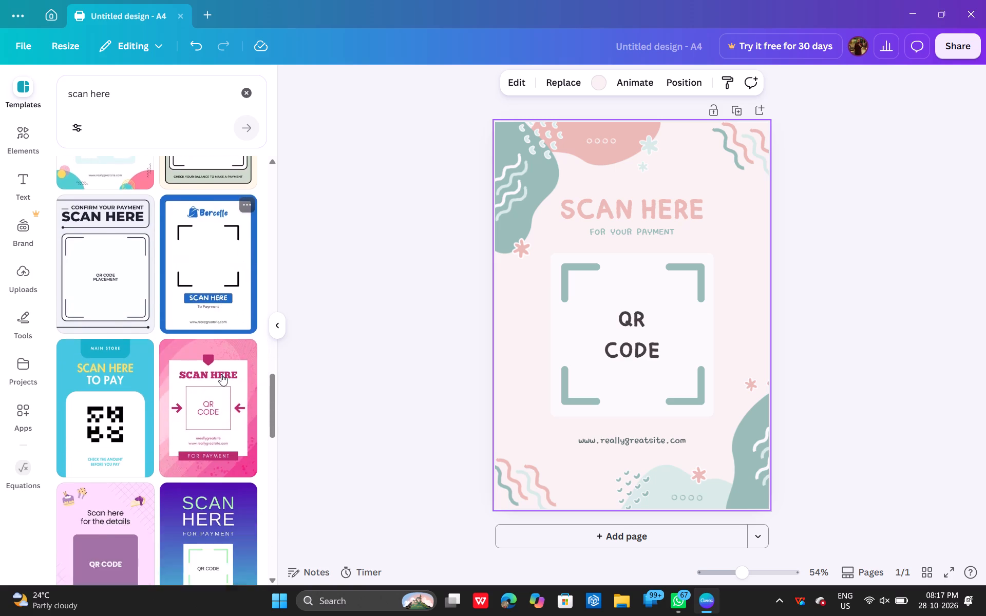
{"action": "scroll", "coordinate": [221, 374], "scroll_direction": "down", "scroll_amount": 2}
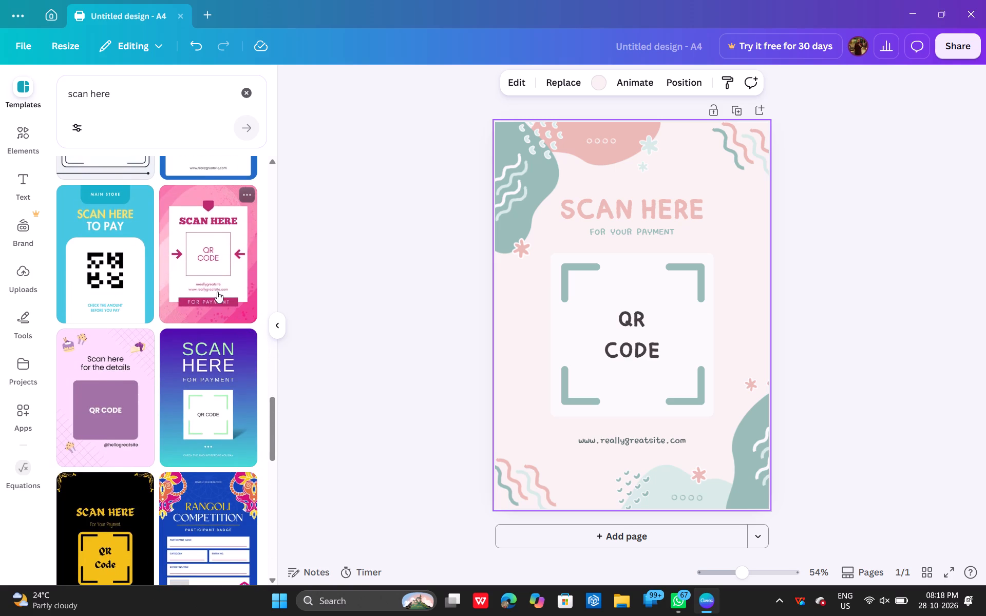
{"action": "scroll", "coordinate": [219, 429], "scroll_direction": "down", "scroll_amount": 5}
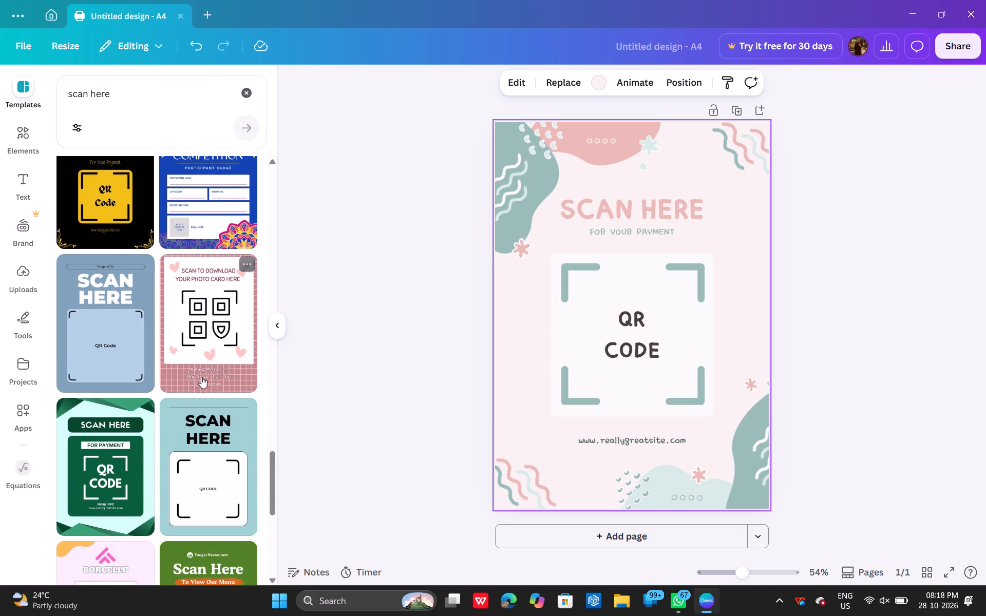
{"action": "scroll", "coordinate": [204, 383], "scroll_direction": "down", "scroll_amount": 6}
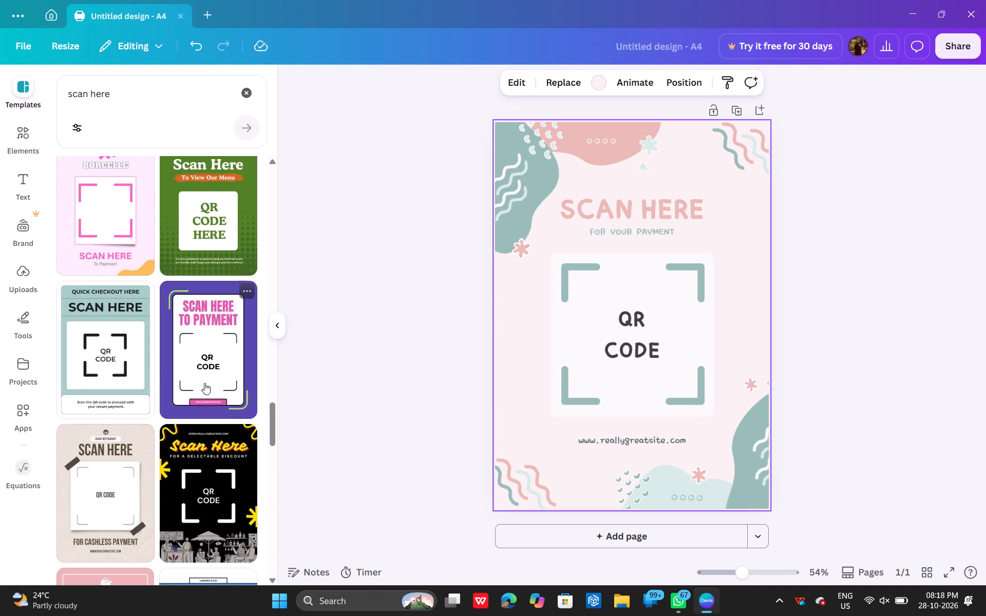
{"action": "scroll", "coordinate": [204, 383], "scroll_direction": "up", "scroll_amount": 18}
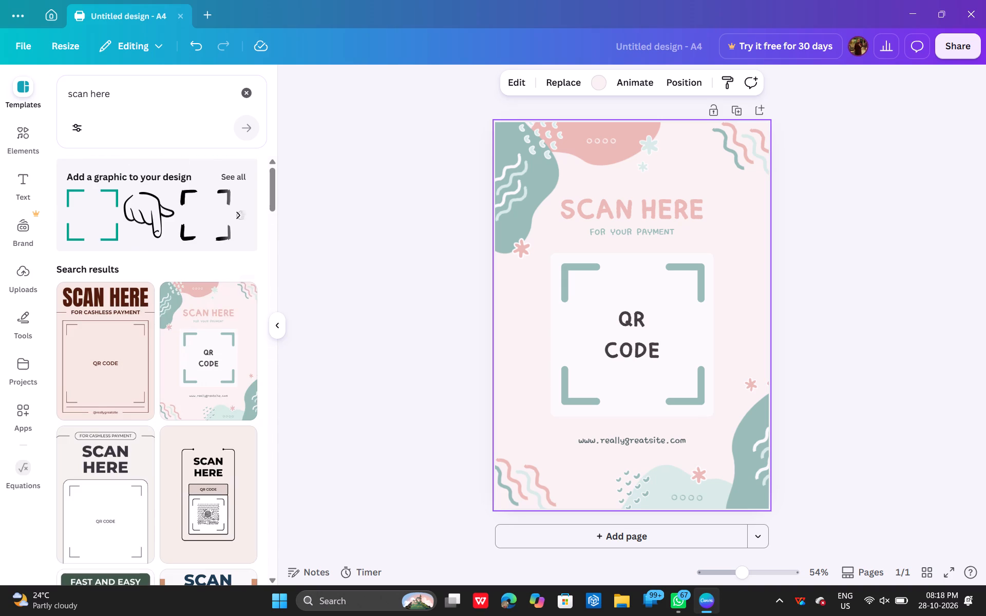
Search the templates for "scan qr code here" and apply the purple "Scan Here To Payment" QR code design to the page.
{"action": "left_click", "coordinate": [115, 93]}
{"action": "left_click", "coordinate": [90, 93]}
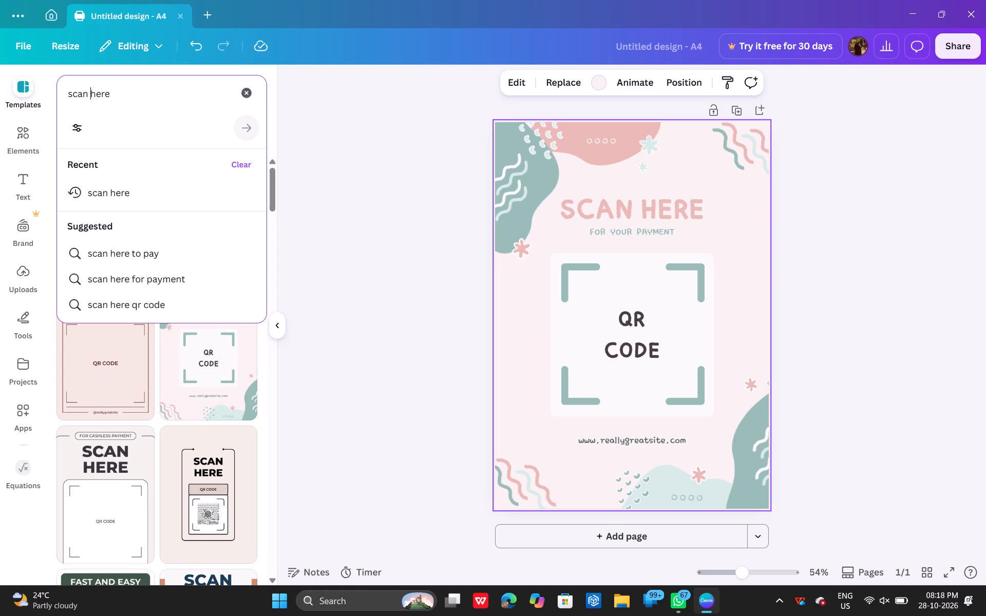
{"action": "type", "text": "qr code"}
{"action": "key", "text": "space"}
{"action": "key", "text": "Return"}
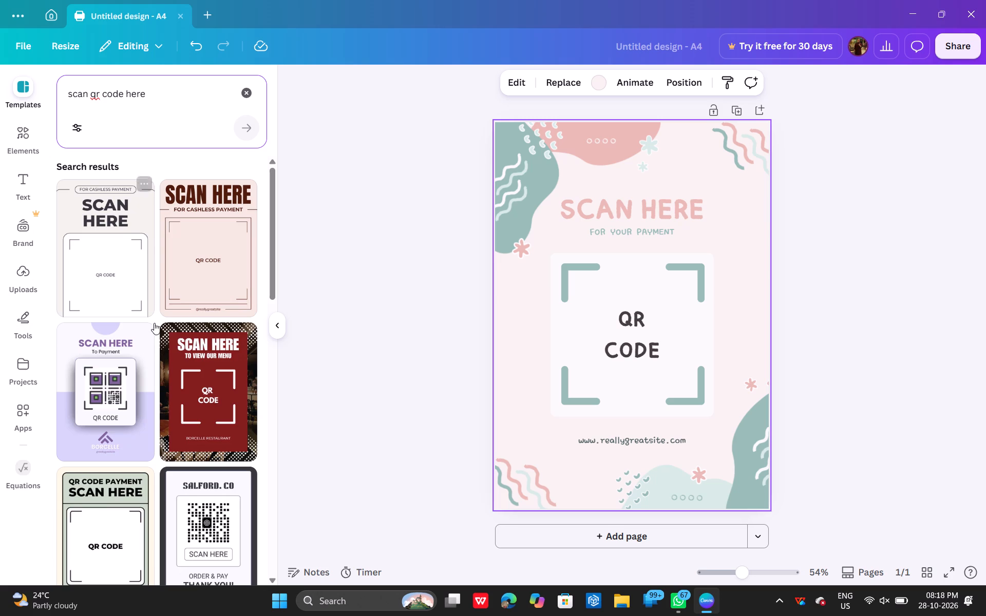
{"action": "left_click", "coordinate": [121, 402]}
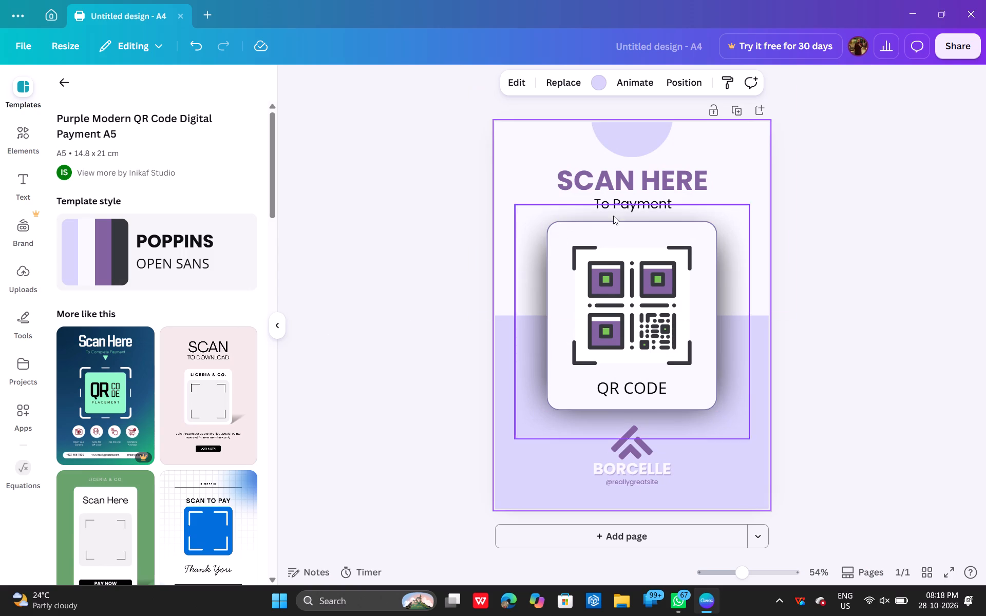
Shorten the subtitle under the "SCAN HERE" heading to "To Pay".
{"action": "left_click", "coordinate": [676, 202]}
{"action": "left_click", "coordinate": [676, 202]}
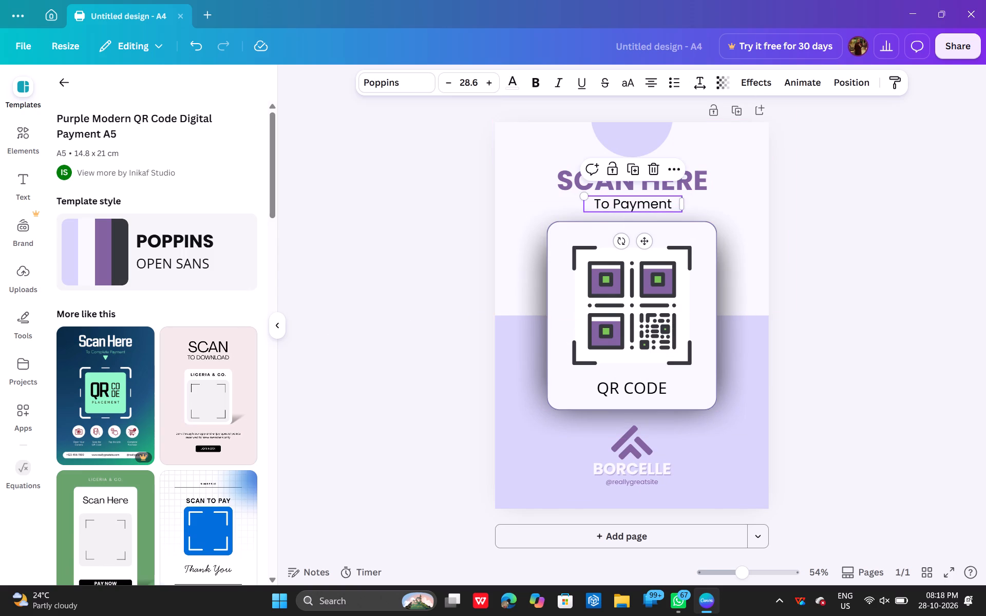
{"action": "left_click", "coordinate": [676, 202]}
{"action": "key", "text": "BackSpace"}
{"action": "key", "text": "BackSpace"}
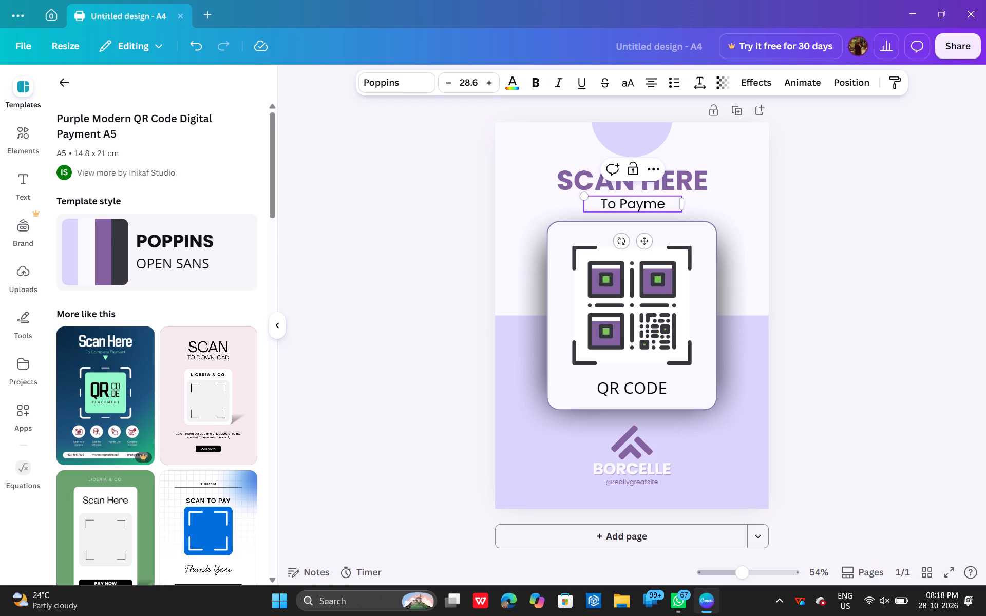
{"action": "key", "text": "BackSpace"}
{"action": "key", "text": "BackSpace"}
{"action": "left_click", "coordinate": [826, 241]}
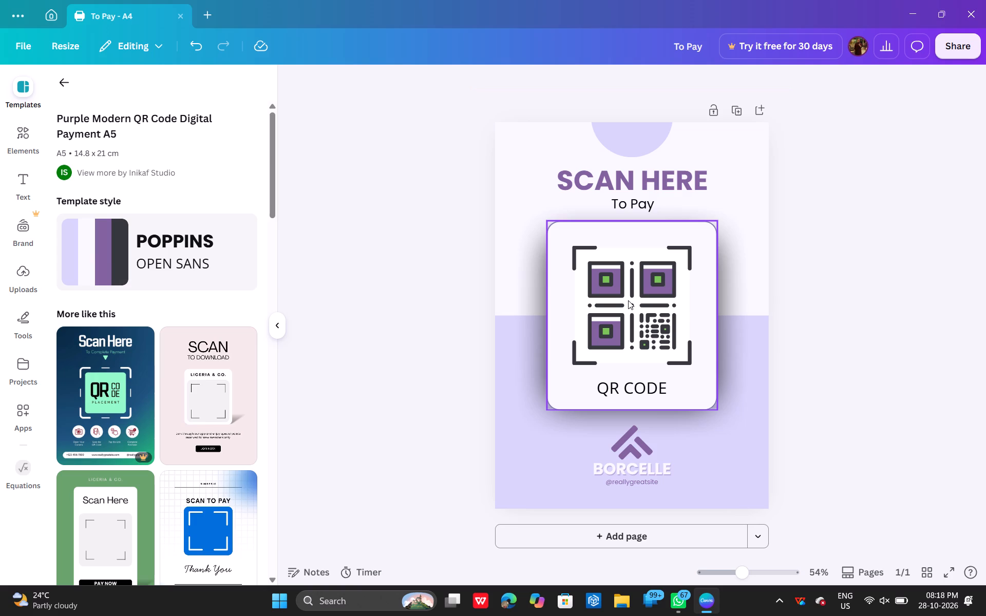
Delete the "BORCELLE" brand name and the purple logo mark below the QR code card.
{"action": "left_click", "coordinate": [632, 461]}
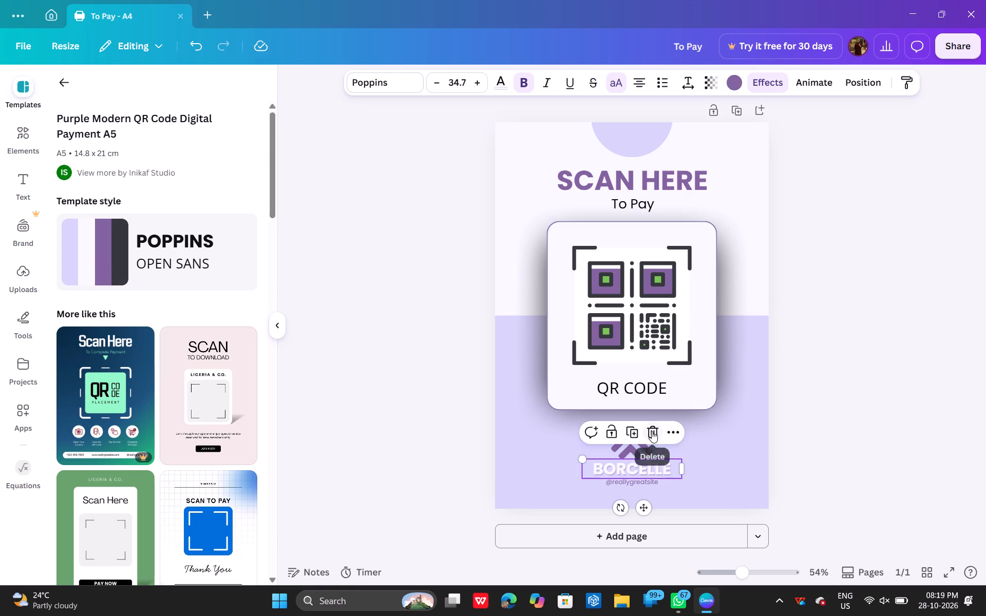
{"action": "left_click", "coordinate": [652, 431]}
{"action": "left_click", "coordinate": [641, 440]}
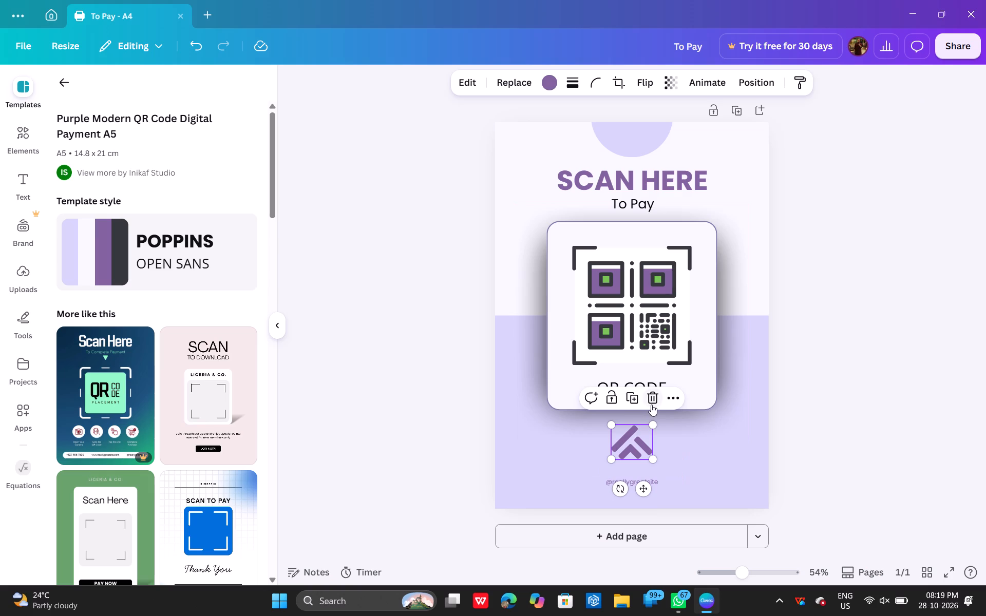
{"action": "left_click", "coordinate": [651, 405]}
{"action": "left_click", "coordinate": [638, 482]}
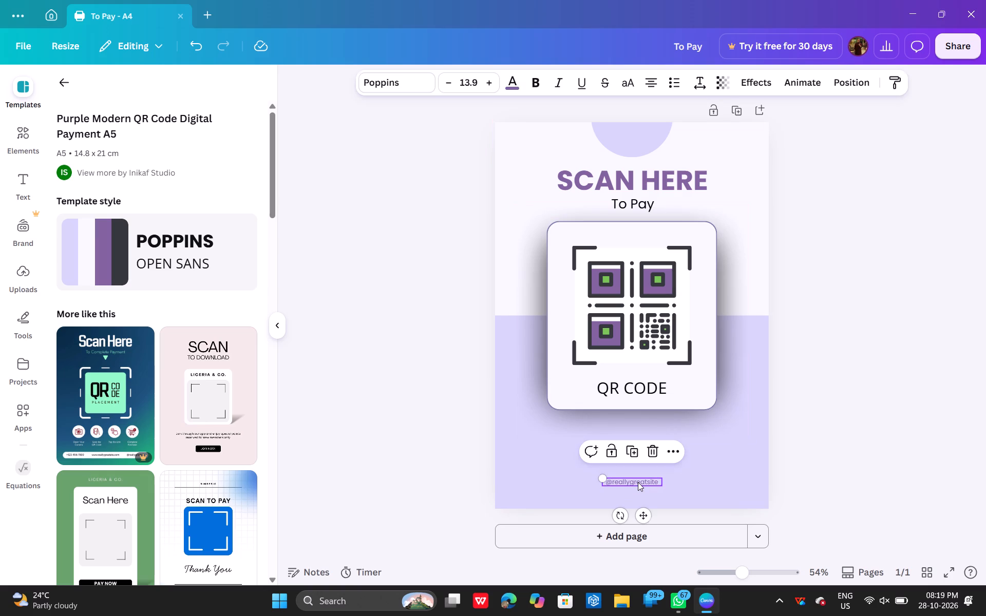
{"action": "left_click", "coordinate": [645, 481]}
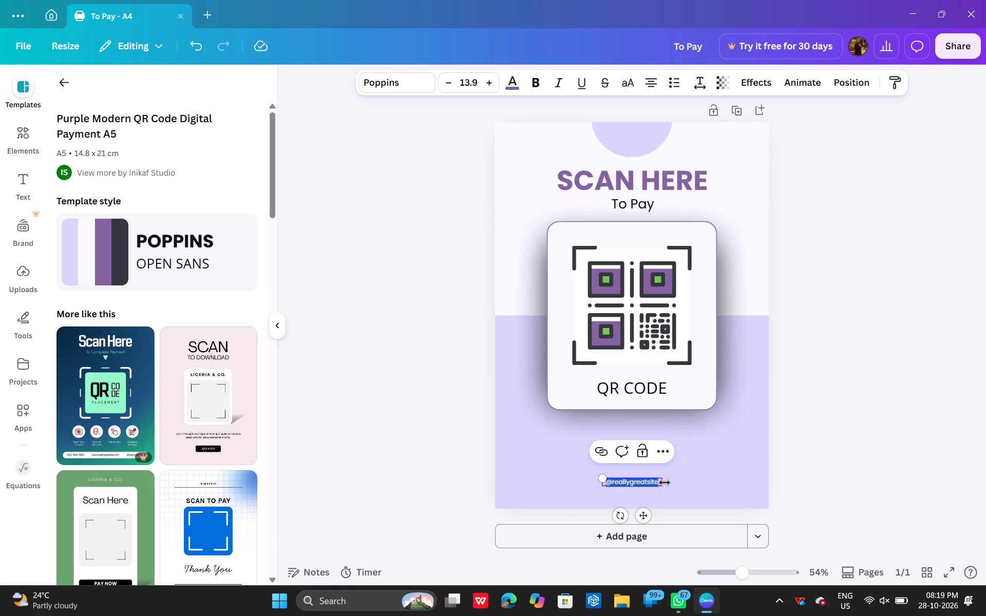
{"action": "left_click", "coordinate": [658, 483]}
{"action": "key", "text": "BackSpace"}
{"action": "key", "text": "BackSpace"}
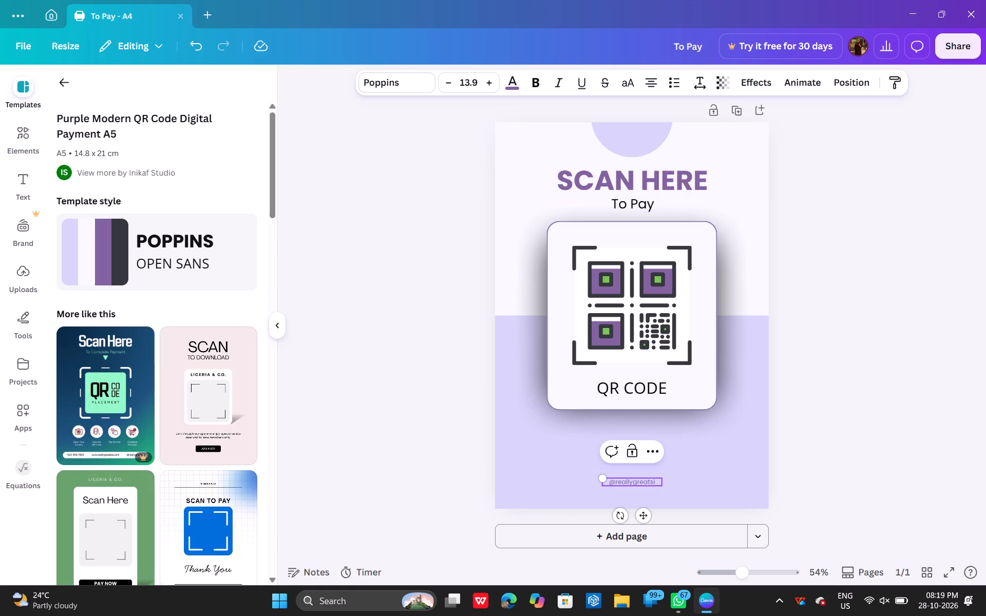
{"action": "key", "text": "BackSpace"}
{"action": "key", "text": "BackSpace"}
{"action": "key", "text": "BackSpace"}
{"action": "key", "text": "BackSpace"}
{"action": "key", "text": "BackSpace"}
{"action": "key", "text": "BackSpace"}
{"action": "key", "text": "BackSpace"}
{"action": "key", "text": "BackSpace"}
{"action": "key", "text": "BackSpace"}
{"action": "key", "text": "BackSpace"}
{"action": "key", "text": "BackSpace"}
{"action": "key", "text": "BackSpace"}
{"action": "type", "text": "obotics"}
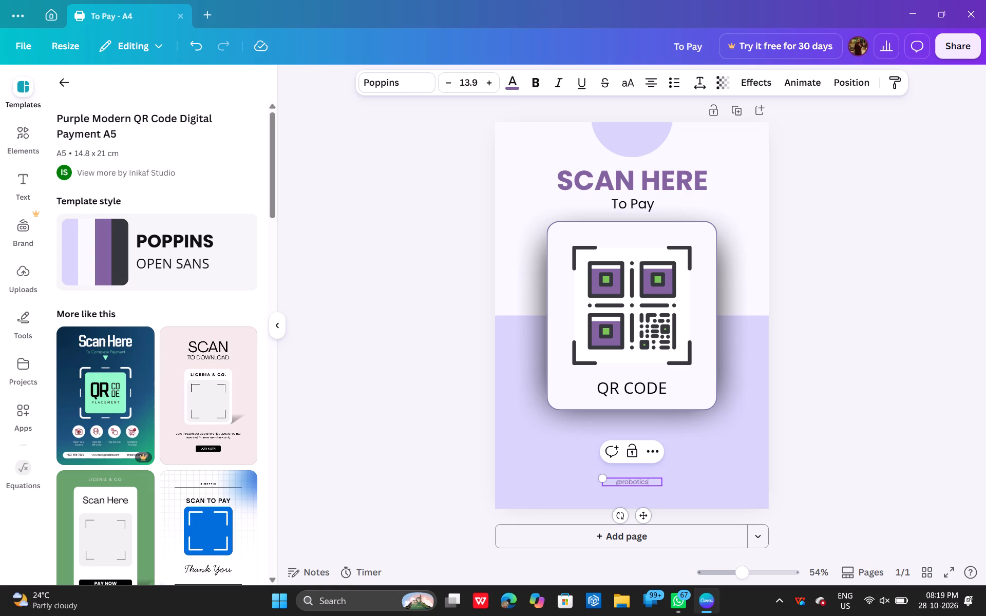
{"action": "type", "text": "club"}
{"action": "key", "text": "Return"}
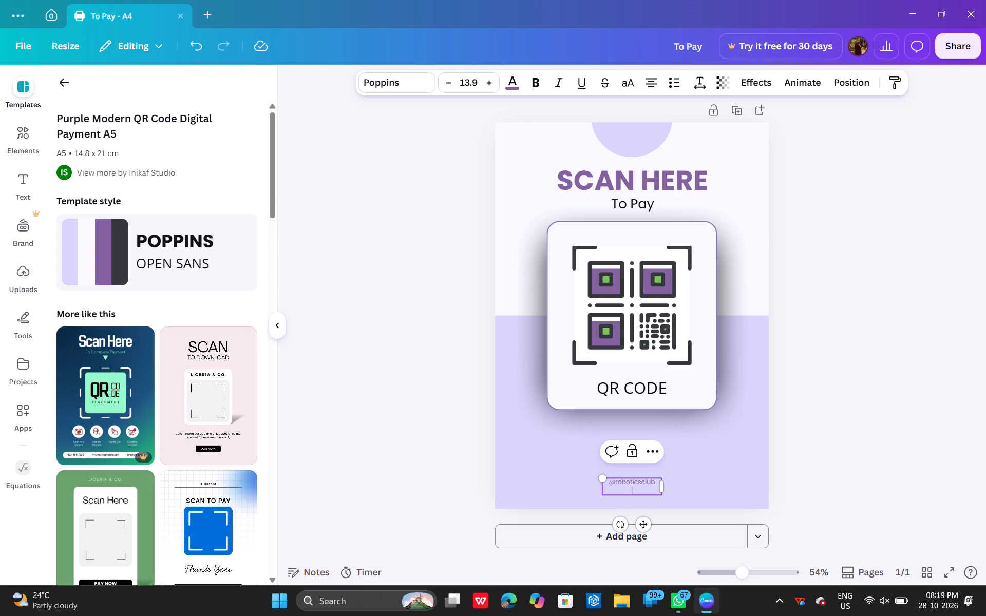
{"action": "key", "text": "BackSpace"}
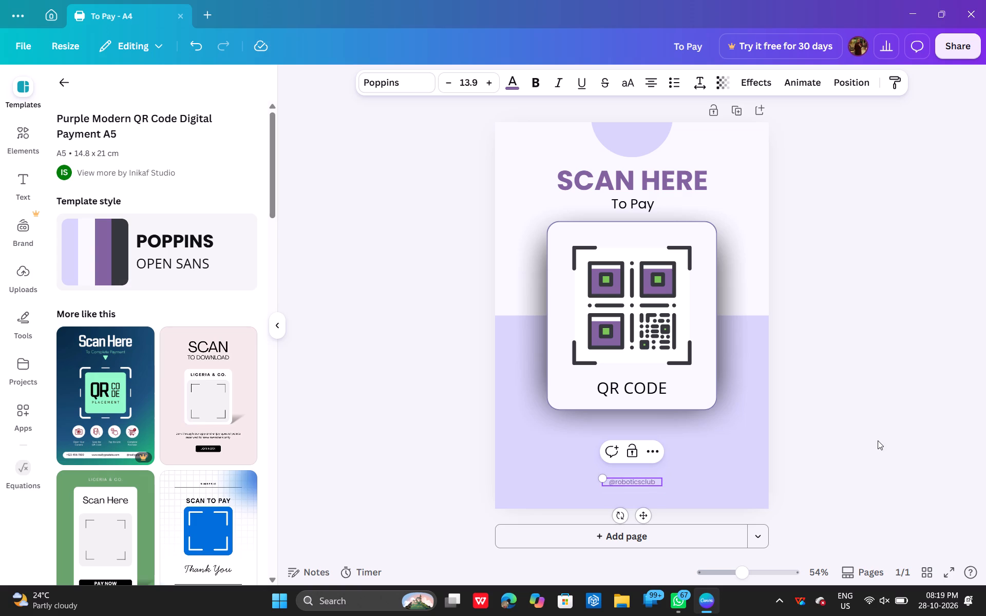
{"action": "left_click", "coordinate": [878, 440]}
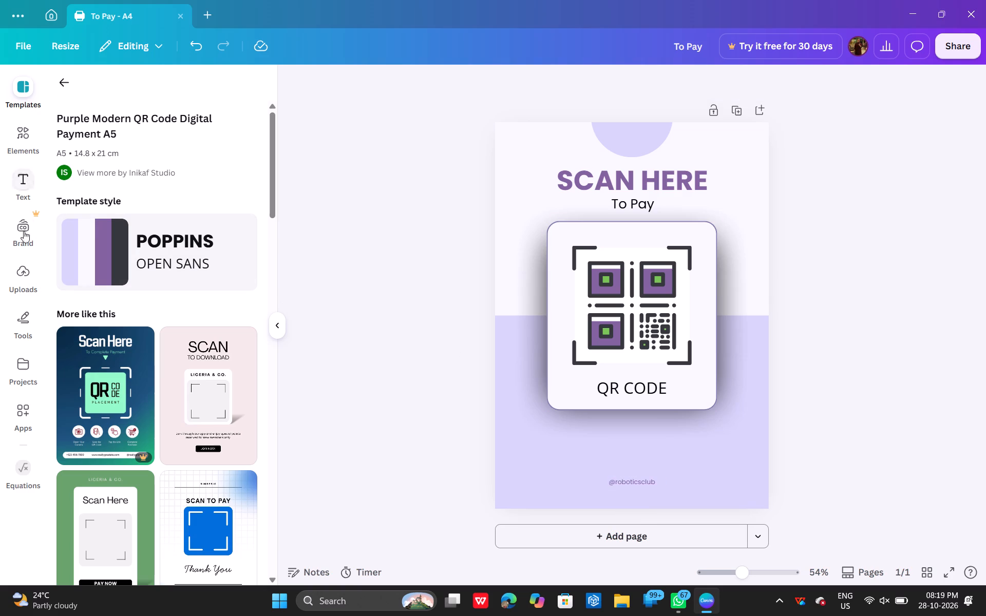
Add the round GNDEC Robotics Club logo from the uploaded images to the poster.
{"action": "left_click", "coordinate": [17, 285]}
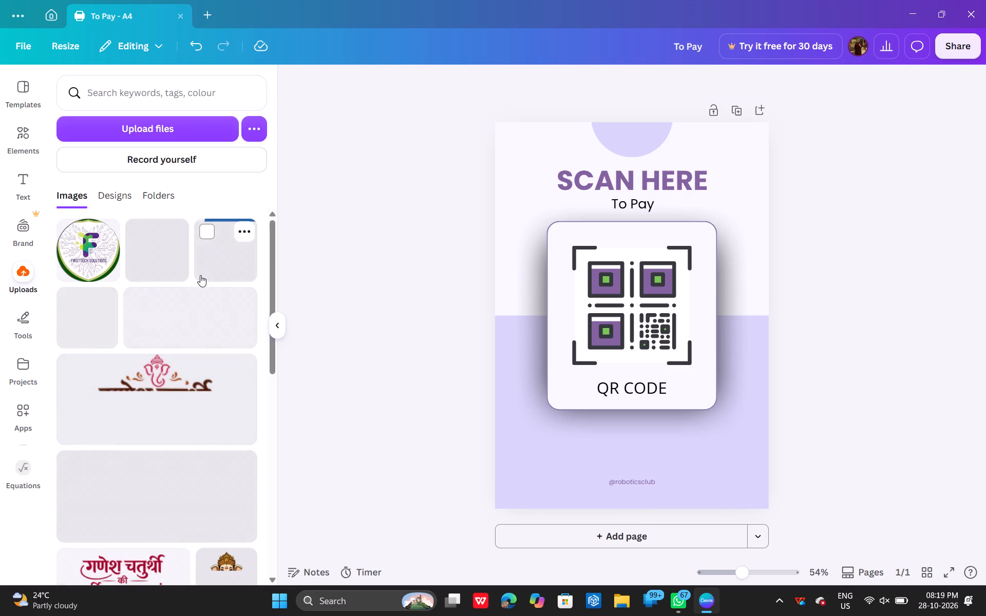
{"action": "scroll", "coordinate": [195, 309], "scroll_direction": "down", "scroll_amount": 7}
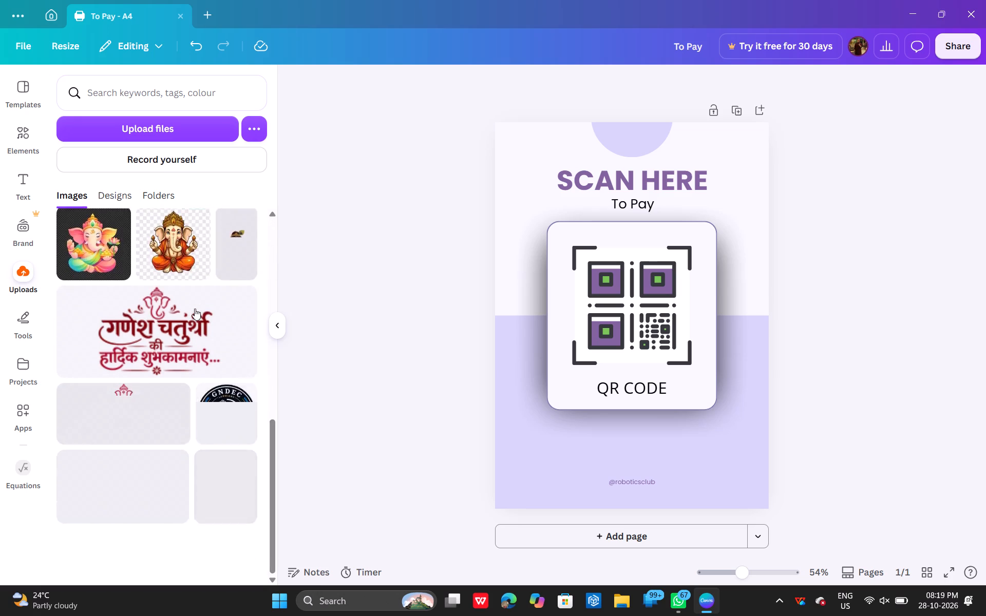
{"action": "scroll", "coordinate": [195, 309], "scroll_direction": "down", "scroll_amount": 5}
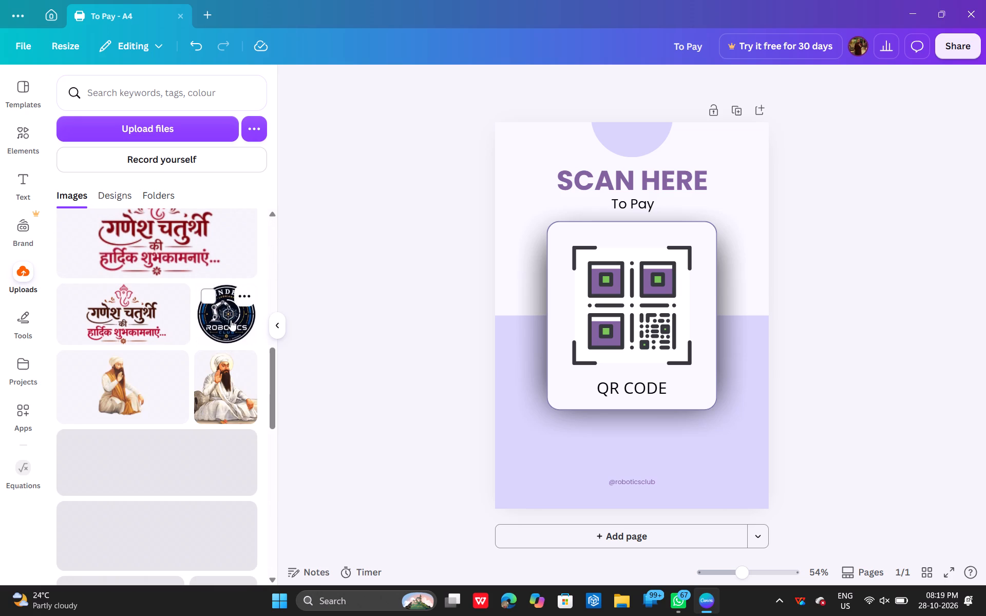
{"action": "scroll", "coordinate": [231, 320], "scroll_direction": "down", "scroll_amount": 3}
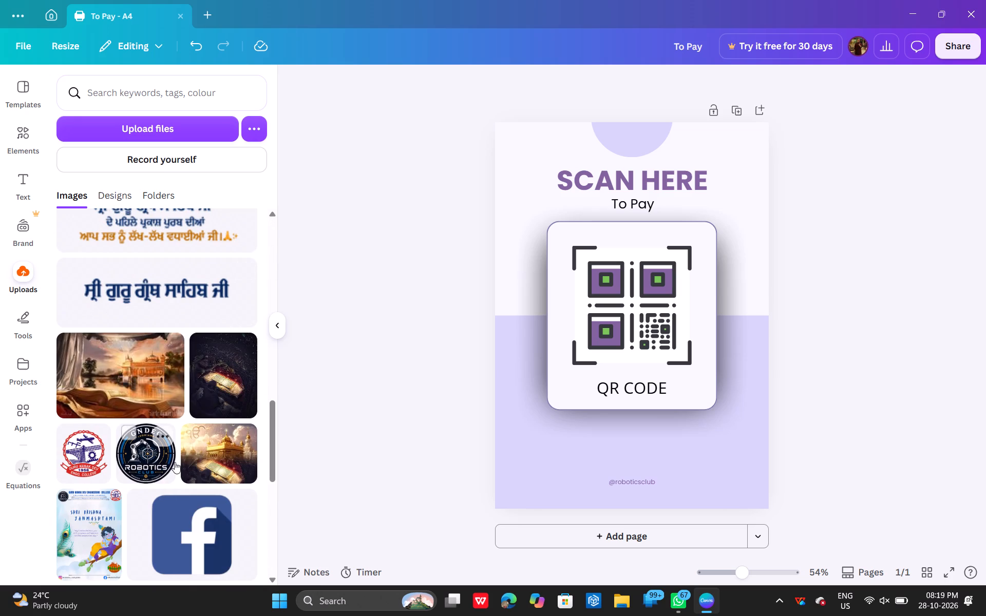
{"action": "left_click", "coordinate": [153, 463]}
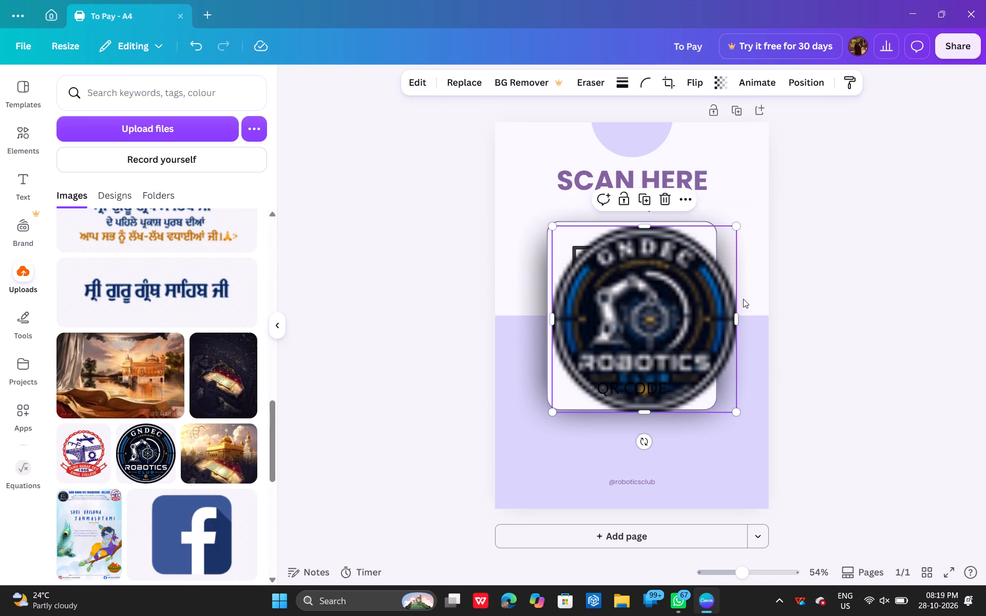
{"action": "left_click_drag", "start_coordinate": [735, 225], "coordinate": [648, 323]}
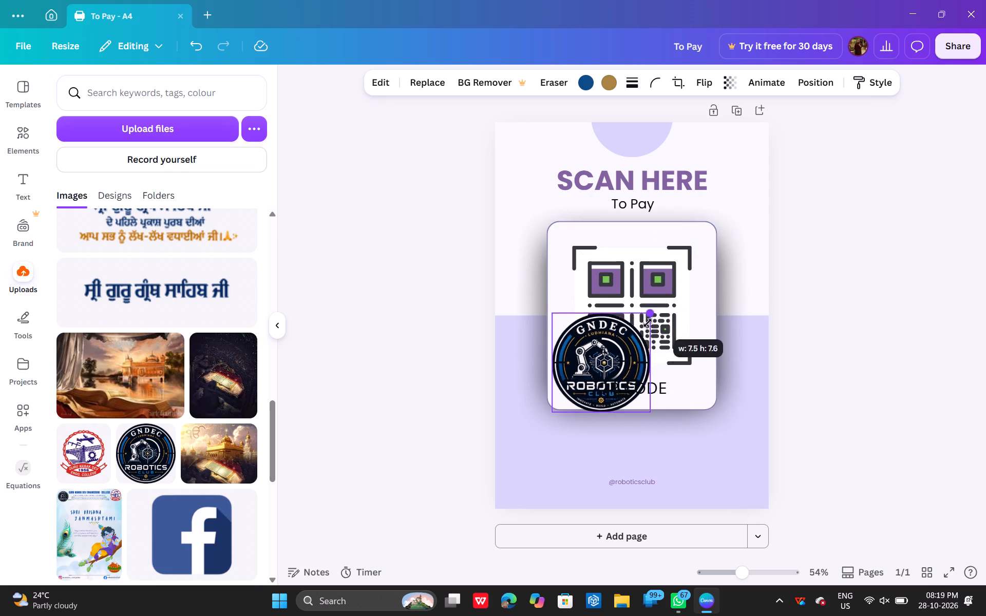
{"action": "left_click_drag", "start_coordinate": [648, 323], "coordinate": [596, 378]}
{"action": "left_click_drag", "start_coordinate": [583, 442], "coordinate": [635, 475]}
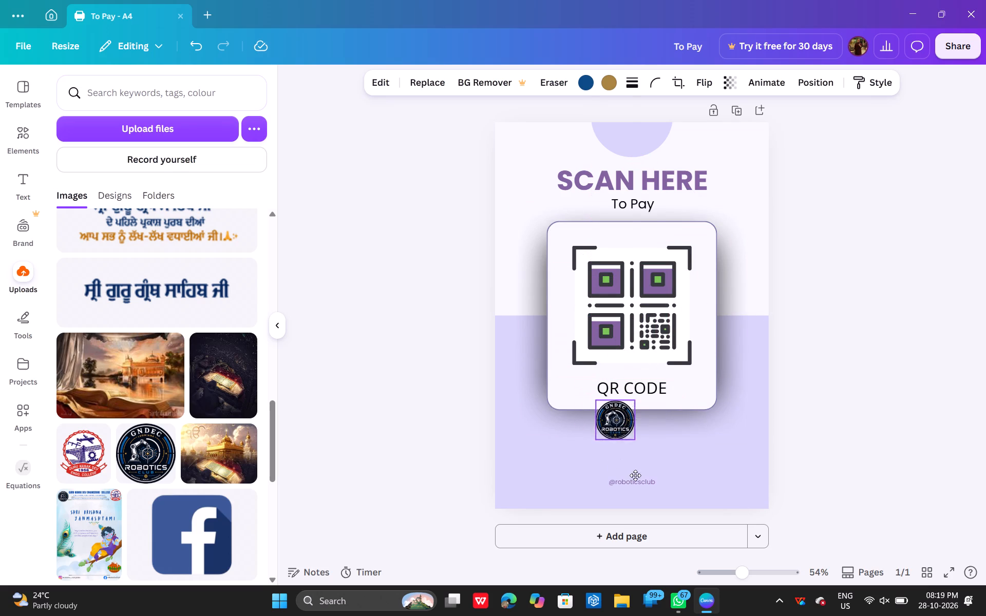
{"action": "left_click_drag", "start_coordinate": [635, 475], "coordinate": [643, 500]}
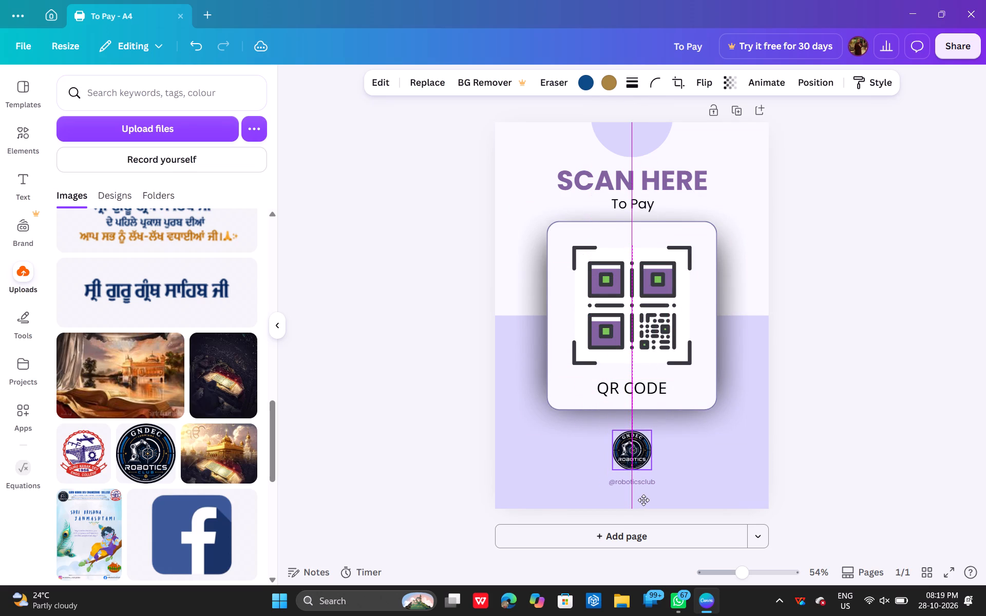
{"action": "left_click_drag", "start_coordinate": [643, 500], "coordinate": [644, 506]}
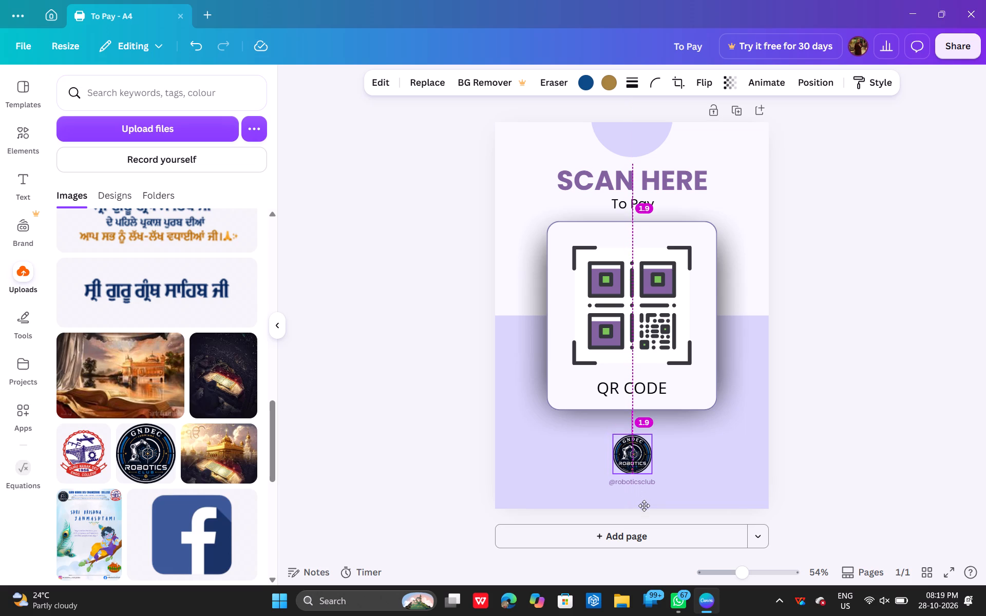
{"action": "left_click_drag", "start_coordinate": [644, 506], "coordinate": [641, 505]}
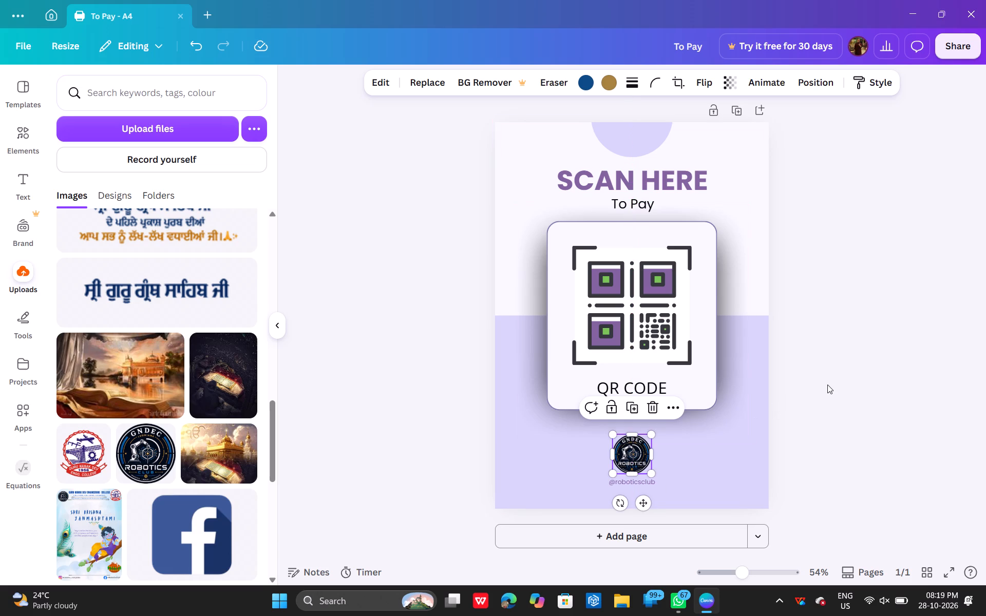
{"action": "left_click", "coordinate": [827, 384]}
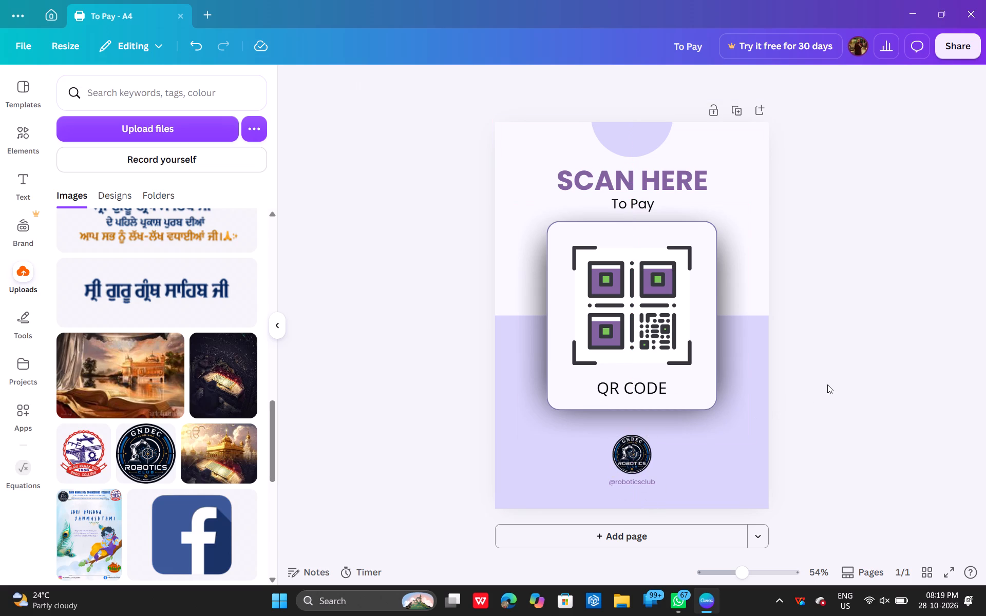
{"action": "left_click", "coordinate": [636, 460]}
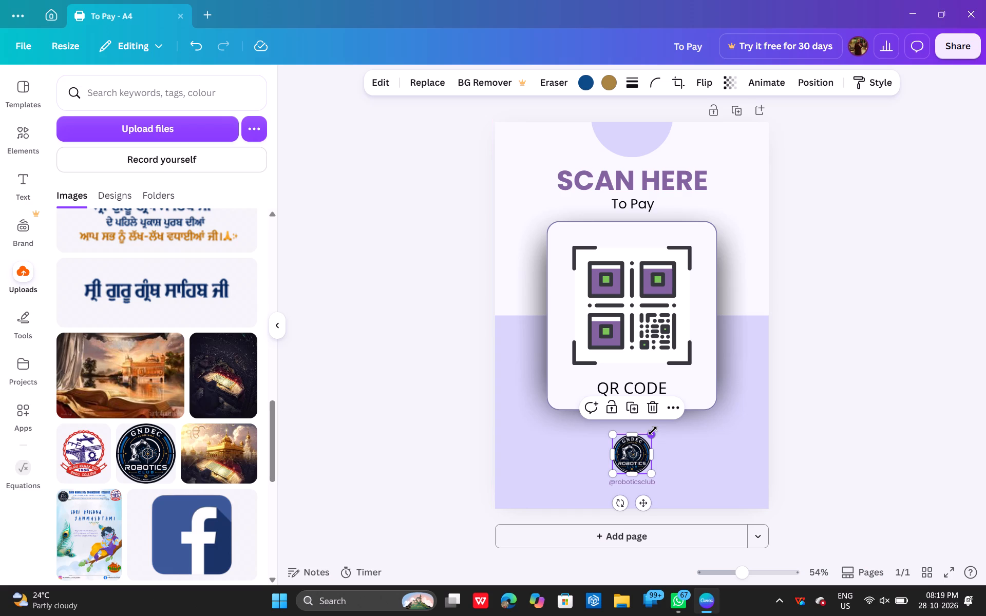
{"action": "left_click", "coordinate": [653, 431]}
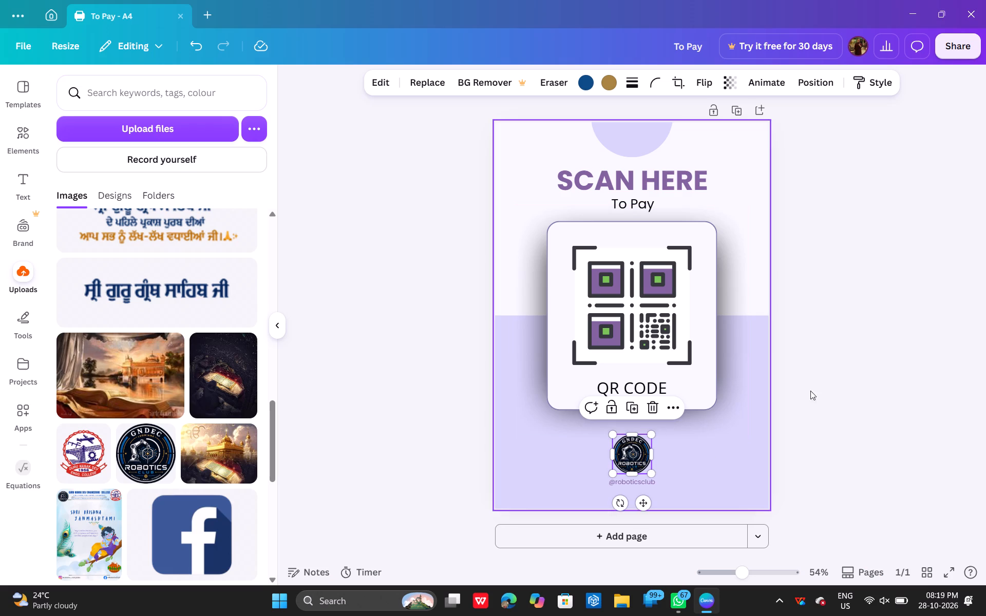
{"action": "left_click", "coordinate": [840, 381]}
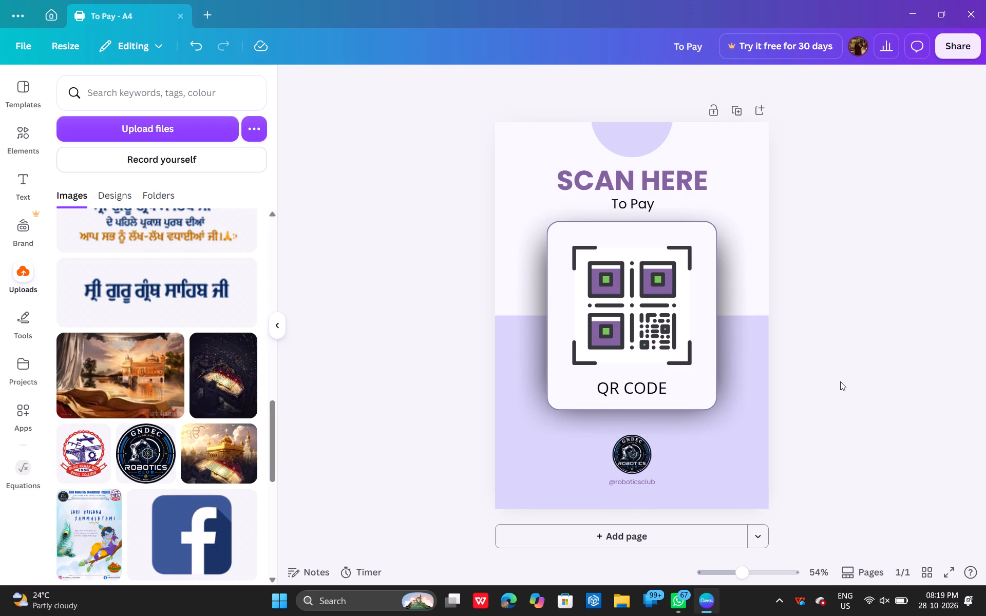
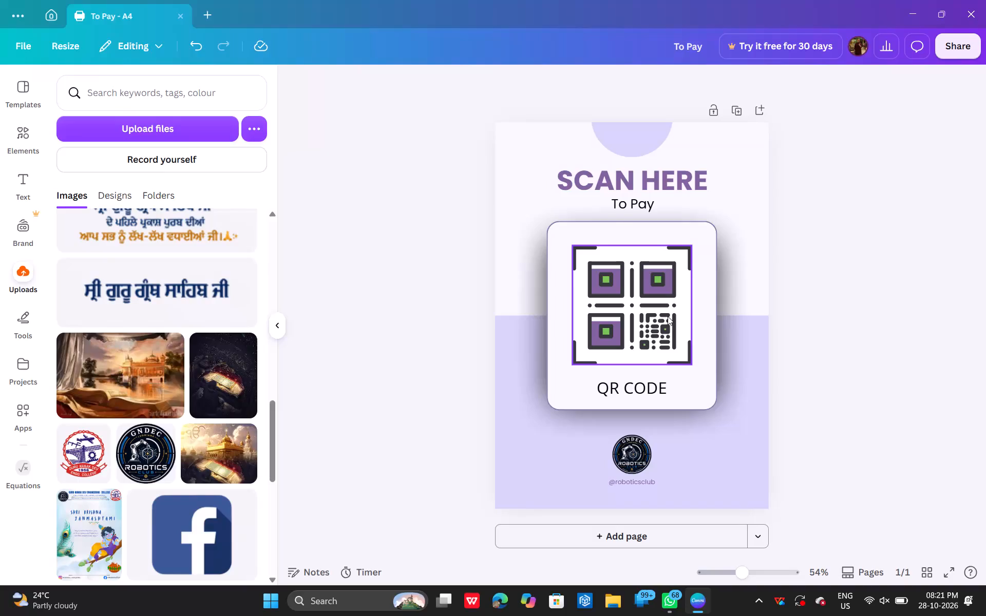
Delete the QR code graphic from the white card, keeping the card and its "QR CODE" caption.
{"action": "left_click", "coordinate": [668, 316]}
{"action": "left_click", "coordinate": [654, 214]}
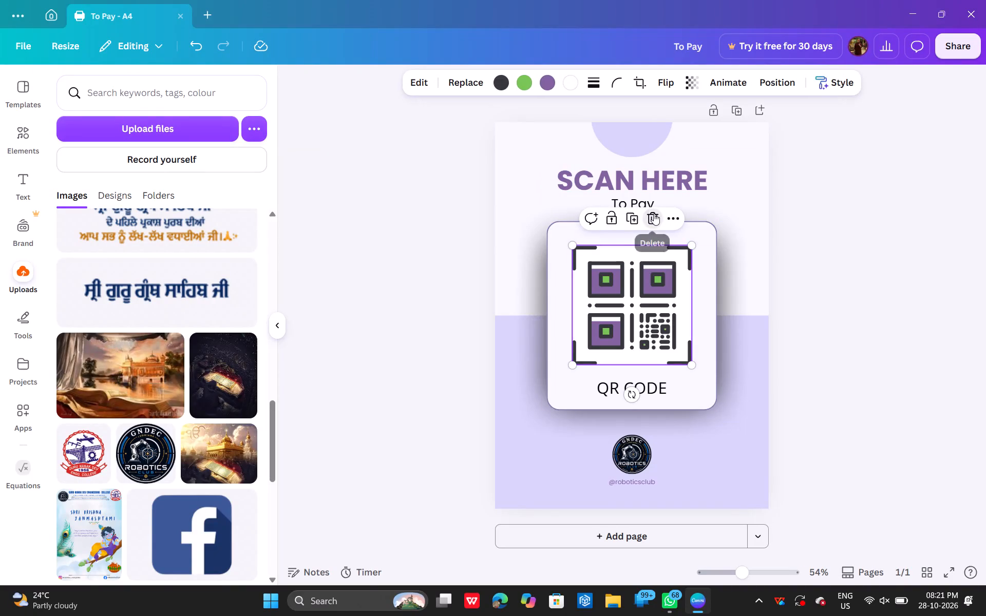
{"action": "left_click", "coordinate": [864, 251]}
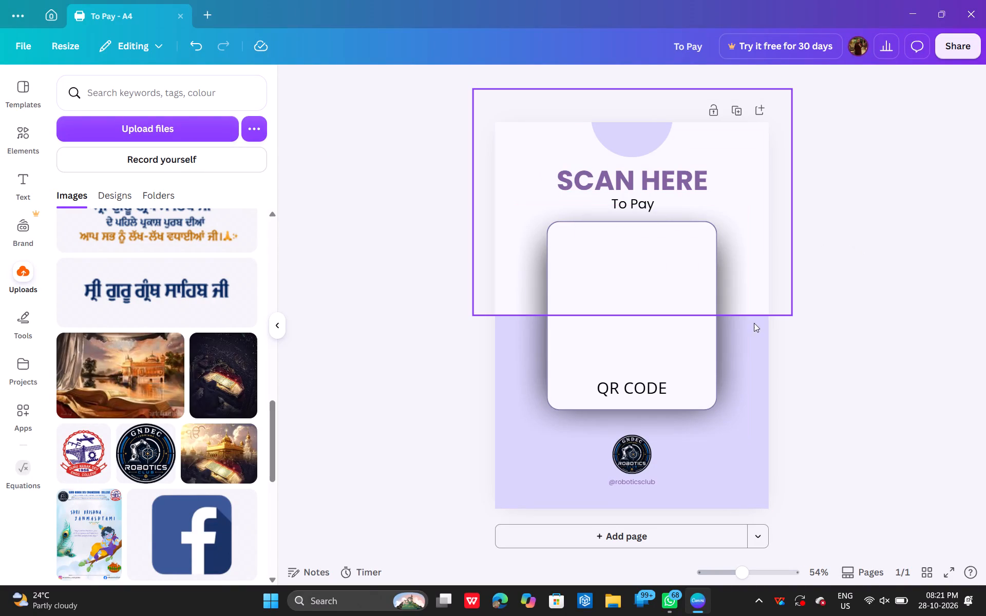
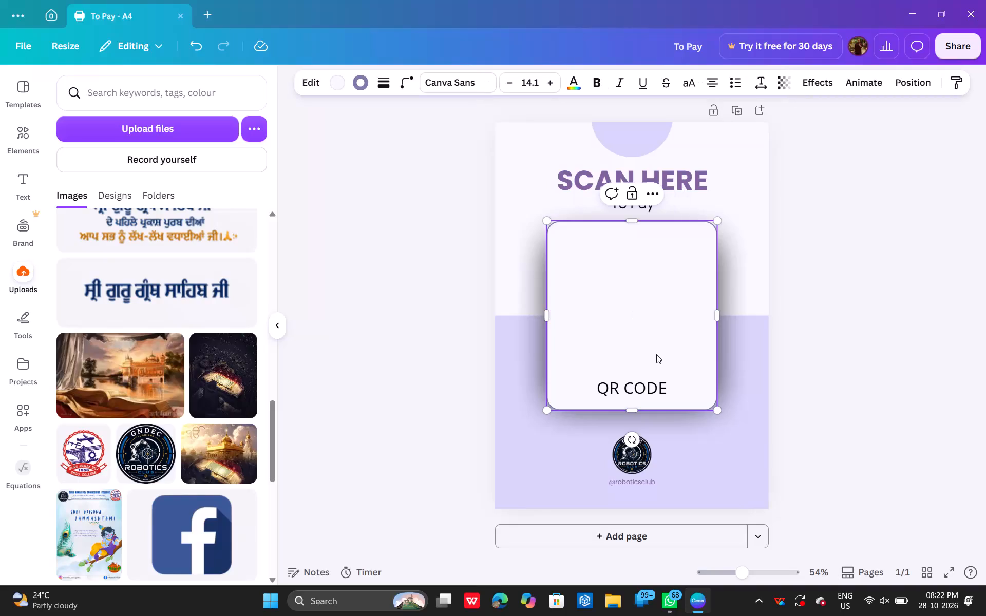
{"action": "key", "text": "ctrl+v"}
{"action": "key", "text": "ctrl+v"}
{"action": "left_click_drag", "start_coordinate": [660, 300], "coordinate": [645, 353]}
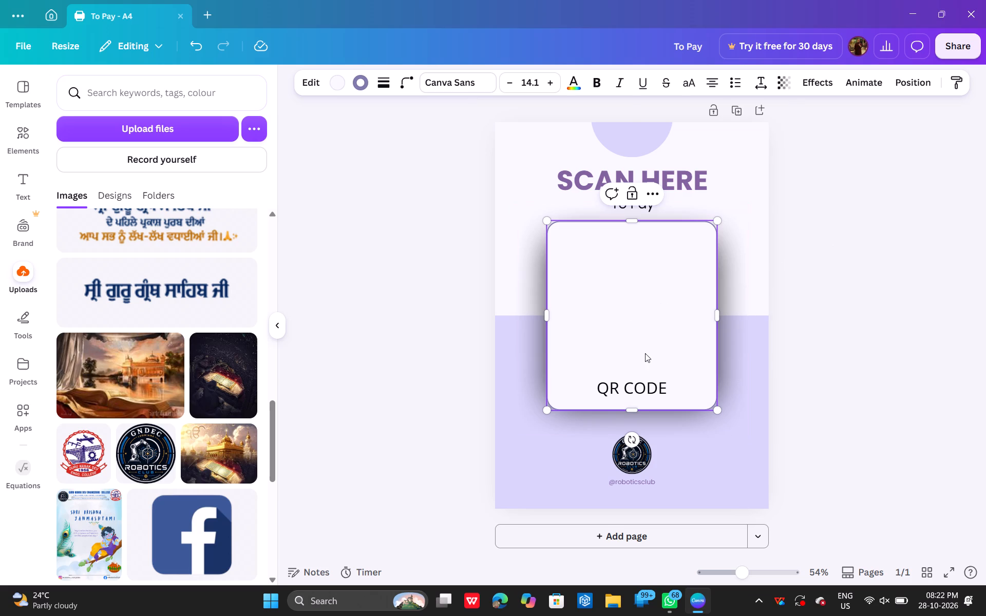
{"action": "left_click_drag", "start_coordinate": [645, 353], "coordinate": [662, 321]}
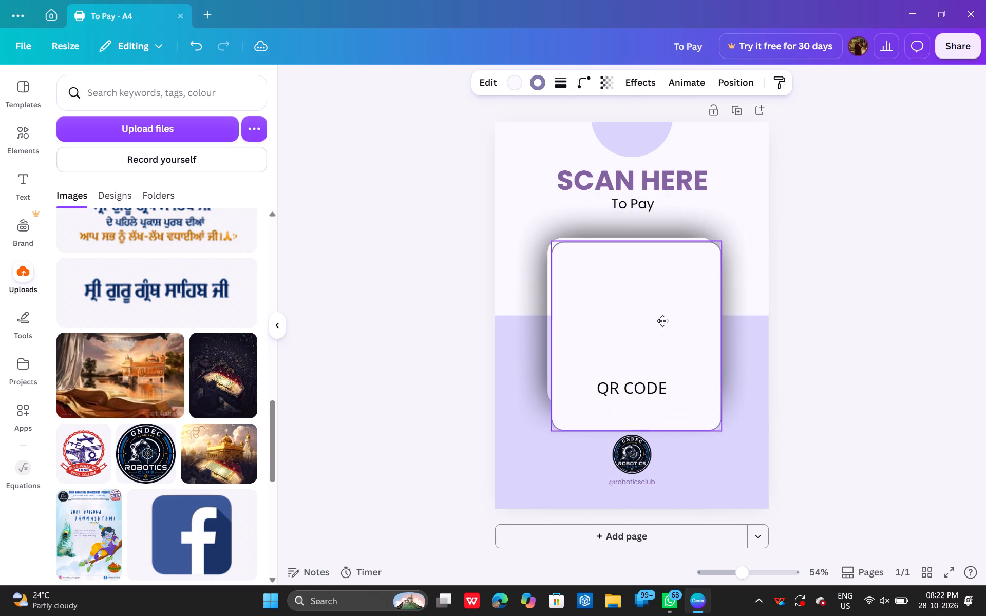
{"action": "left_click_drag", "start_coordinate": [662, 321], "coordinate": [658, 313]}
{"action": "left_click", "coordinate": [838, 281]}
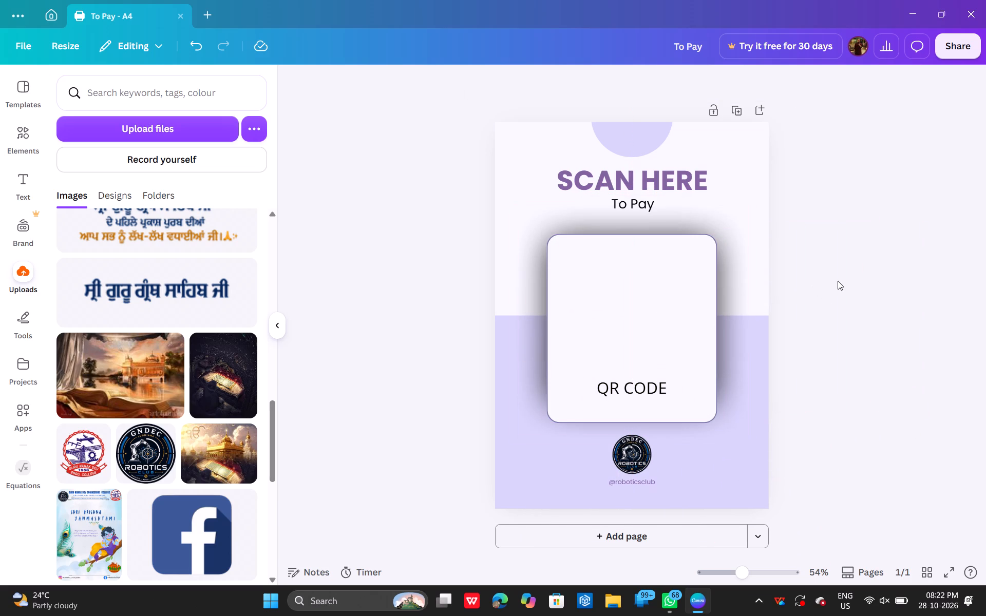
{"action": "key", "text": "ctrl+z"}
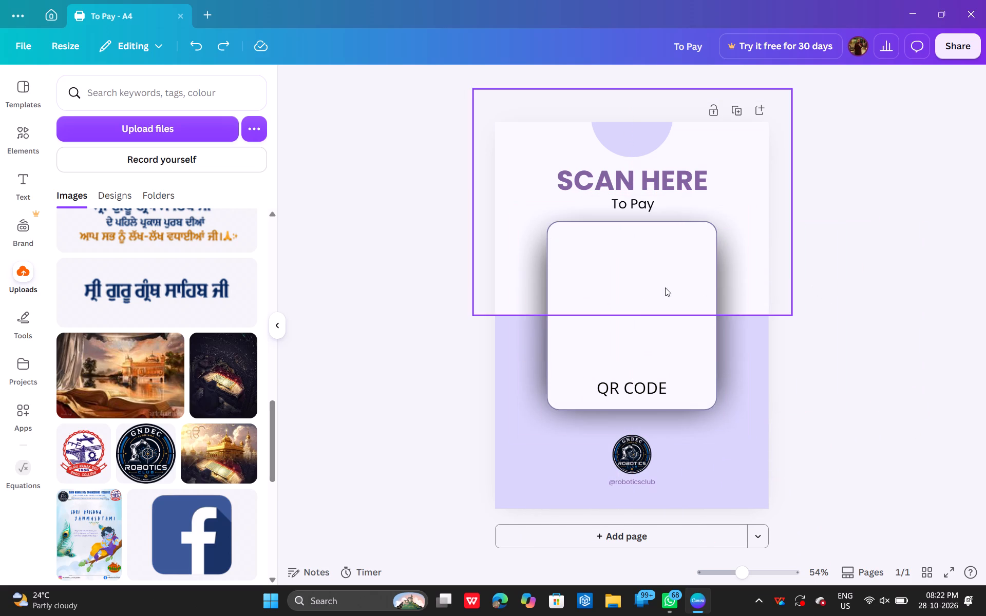
Paste the copied UPI payment QR code image onto the page over the white card.
{"action": "left_click", "coordinate": [430, 363]}
{"action": "key", "text": "ctrl+v"}
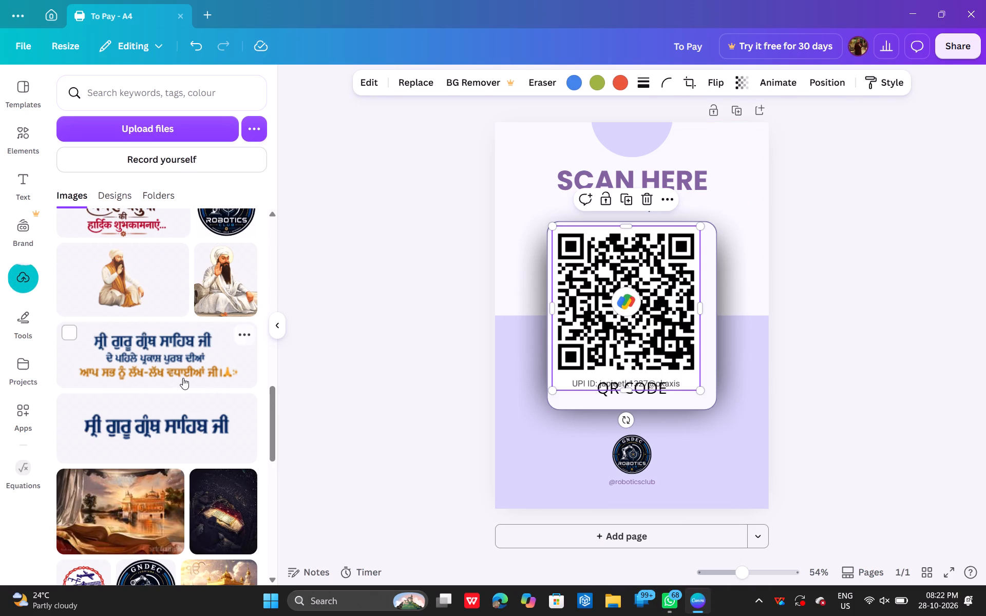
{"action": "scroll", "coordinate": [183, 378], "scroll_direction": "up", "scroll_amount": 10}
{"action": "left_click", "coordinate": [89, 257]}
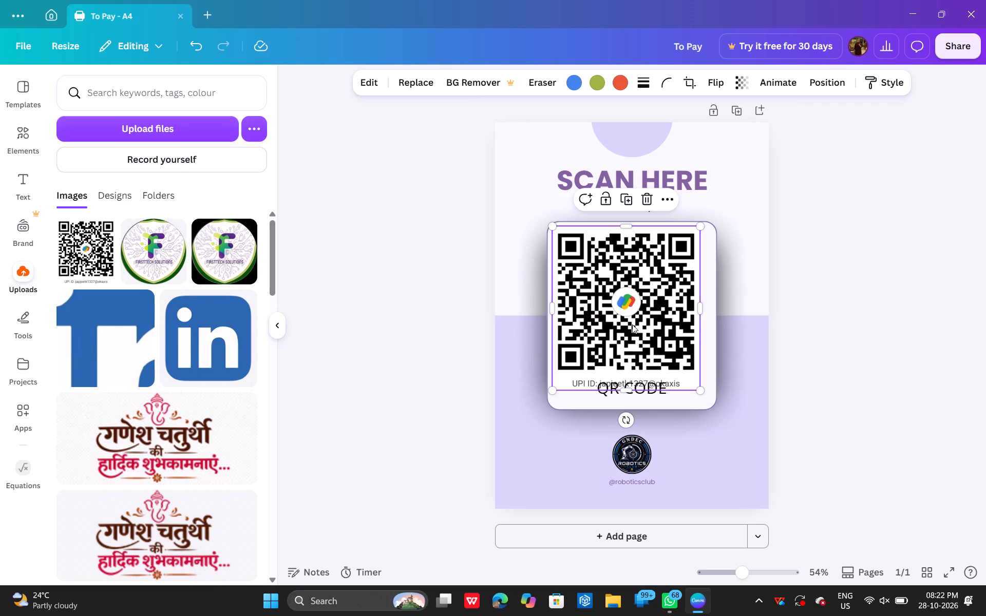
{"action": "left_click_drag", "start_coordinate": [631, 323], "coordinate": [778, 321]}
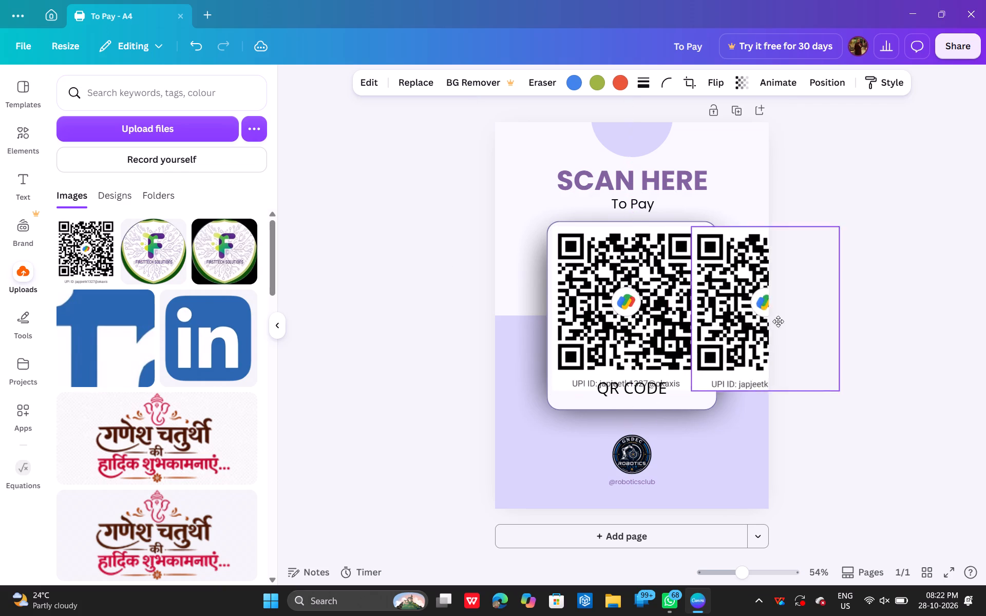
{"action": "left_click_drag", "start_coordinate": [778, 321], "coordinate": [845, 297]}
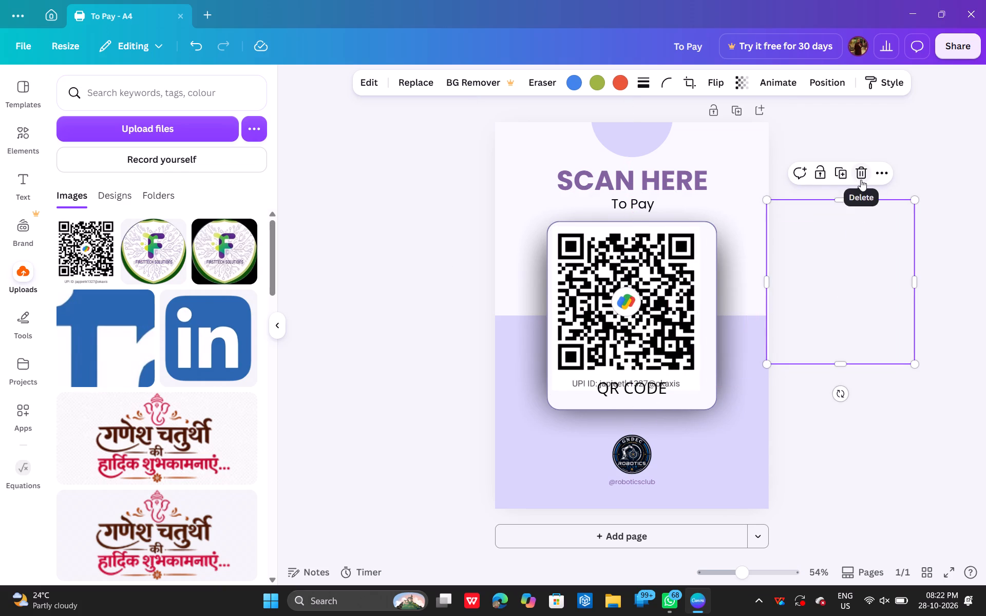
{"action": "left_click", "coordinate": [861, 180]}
Centre the payment QR code image in the white card, moving the "QR CODE" caption clear of it to just below the card.
{"action": "left_click_drag", "start_coordinate": [657, 282], "coordinate": [670, 299]}
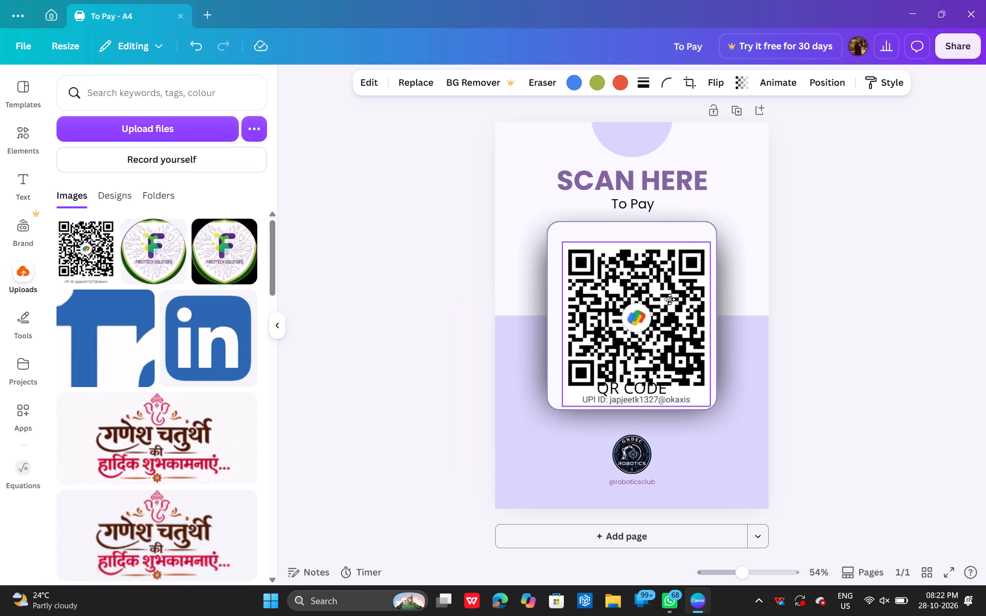
{"action": "left_click_drag", "start_coordinate": [670, 299], "coordinate": [664, 284]}
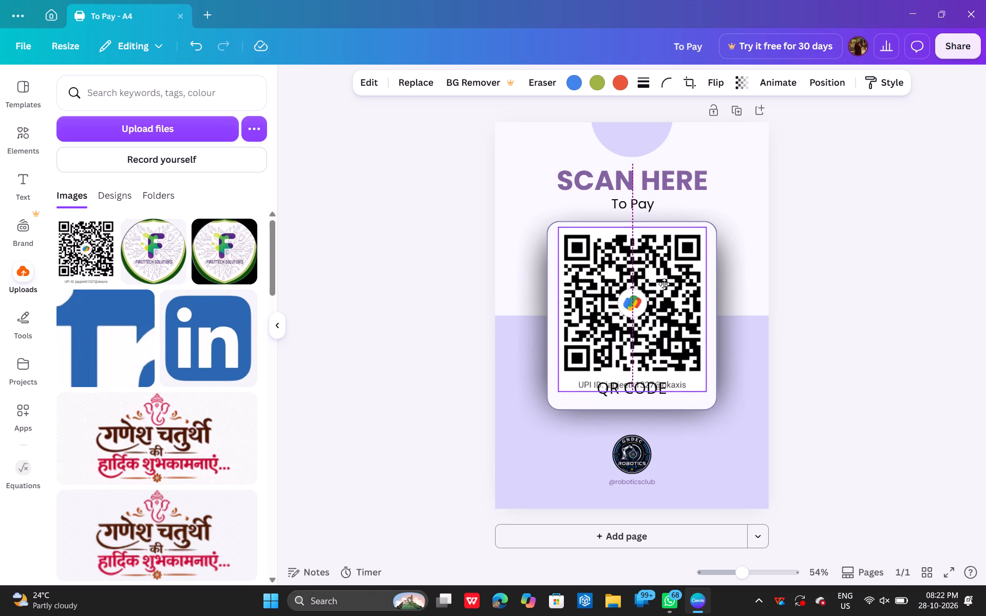
{"action": "left_click_drag", "start_coordinate": [664, 284], "coordinate": [668, 291]}
{"action": "left_click_drag", "start_coordinate": [643, 388], "coordinate": [643, 401]}
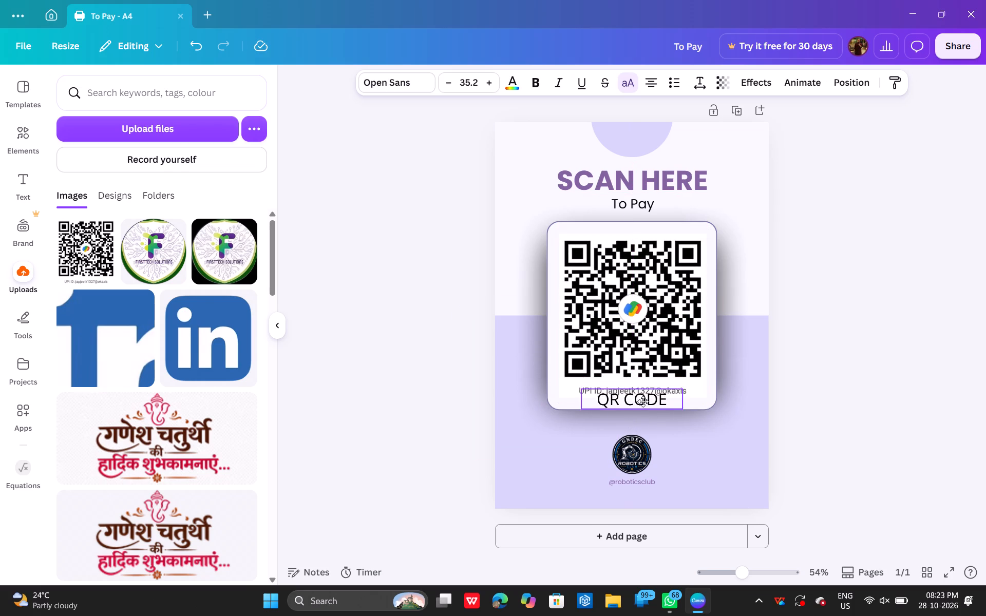
{"action": "left_click_drag", "start_coordinate": [643, 401], "coordinate": [643, 420]}
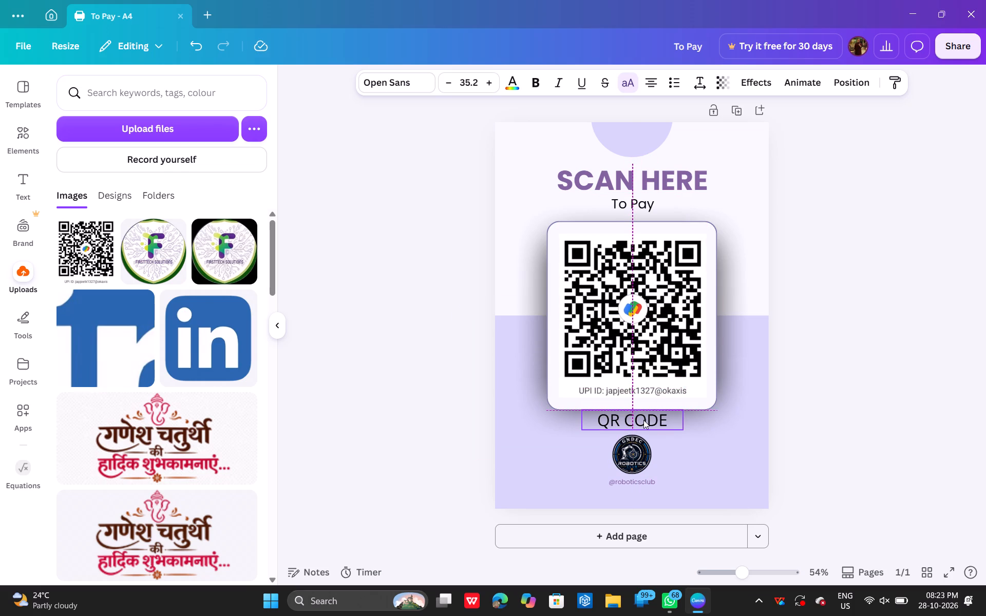
{"action": "left_click", "coordinate": [641, 324]}
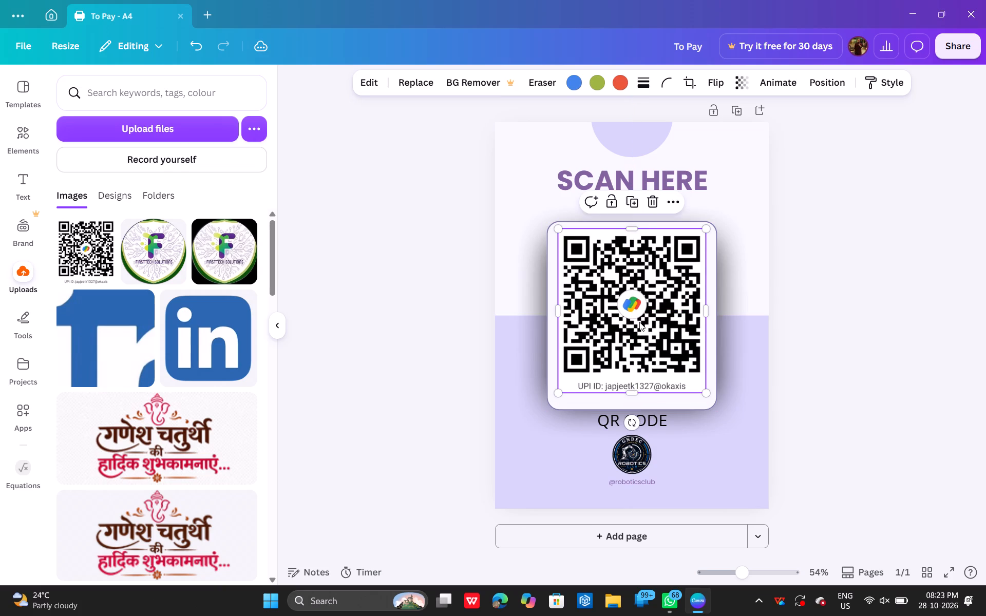
Shrink the "QR CODE" caption to font size 24.6 and place it inside the card's bottom edge, directly beneath the UPI ID line.
{"action": "left_click", "coordinate": [641, 426]}
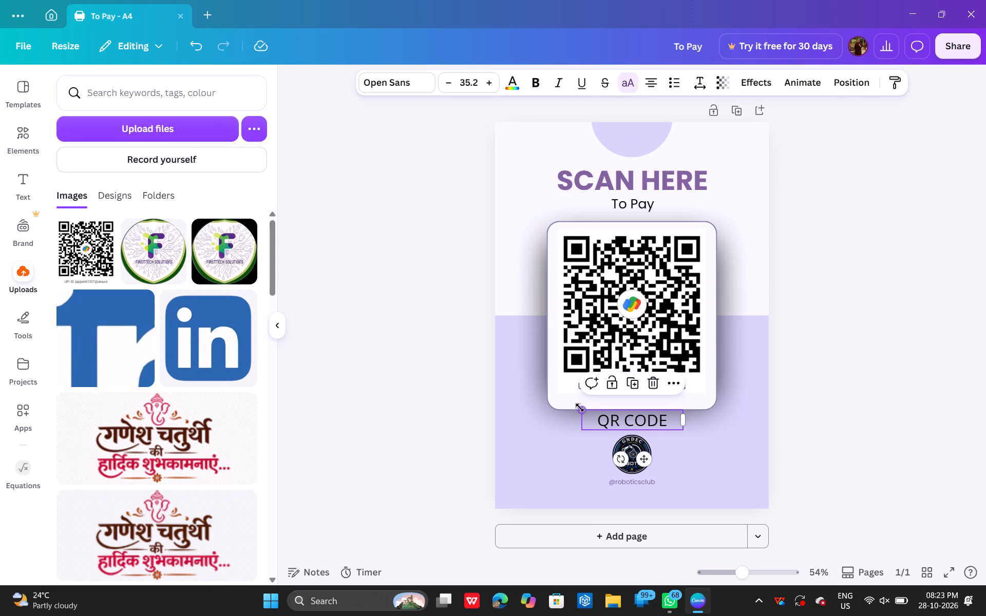
{"action": "left_click_drag", "start_coordinate": [581, 408], "coordinate": [595, 418]}
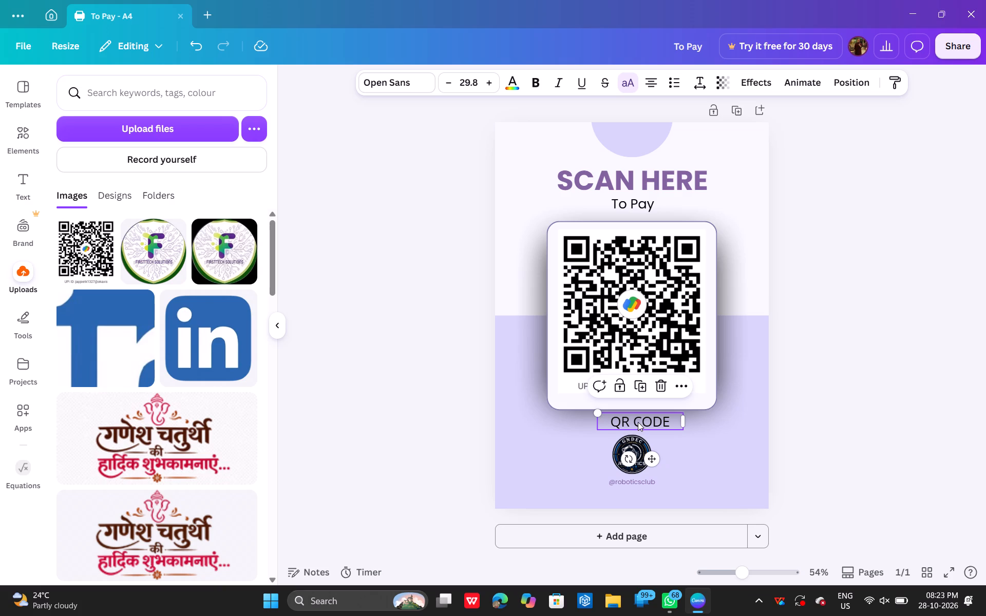
{"action": "left_click_drag", "start_coordinate": [638, 422], "coordinate": [627, 403]}
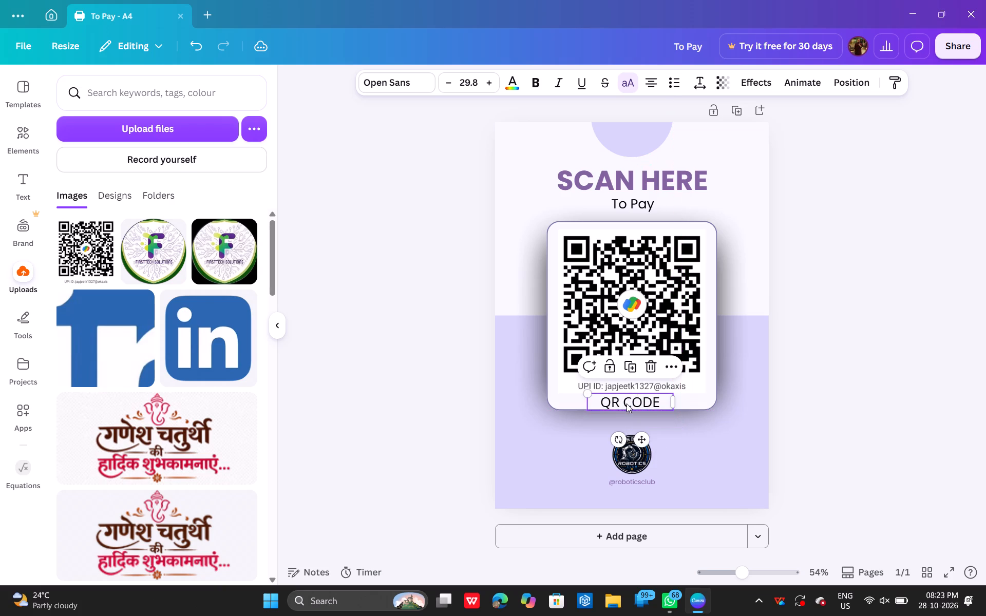
{"action": "left_click_drag", "start_coordinate": [589, 393], "coordinate": [600, 399]}
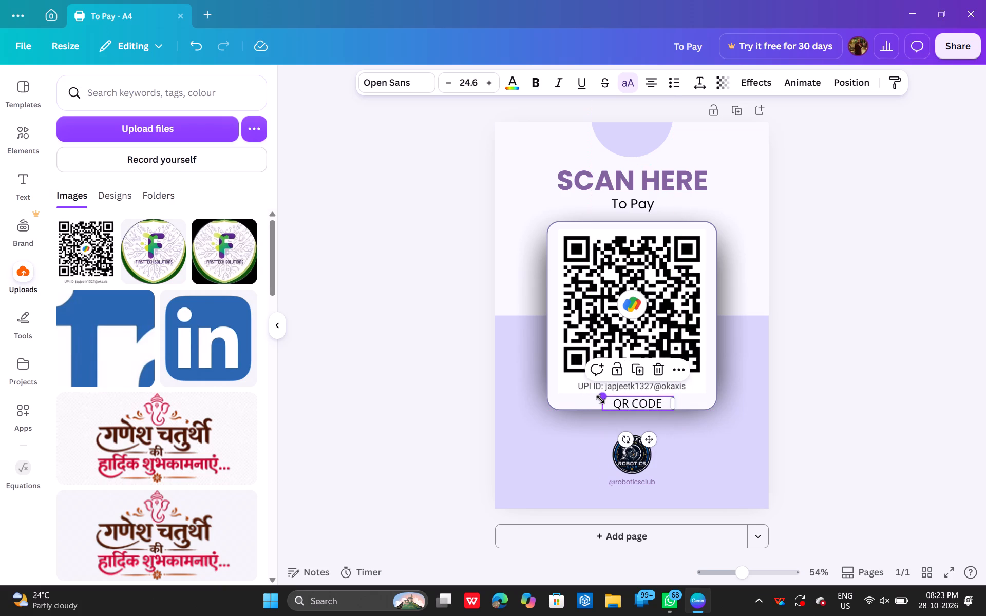
{"action": "left_click_drag", "start_coordinate": [647, 436], "coordinate": [639, 434]}
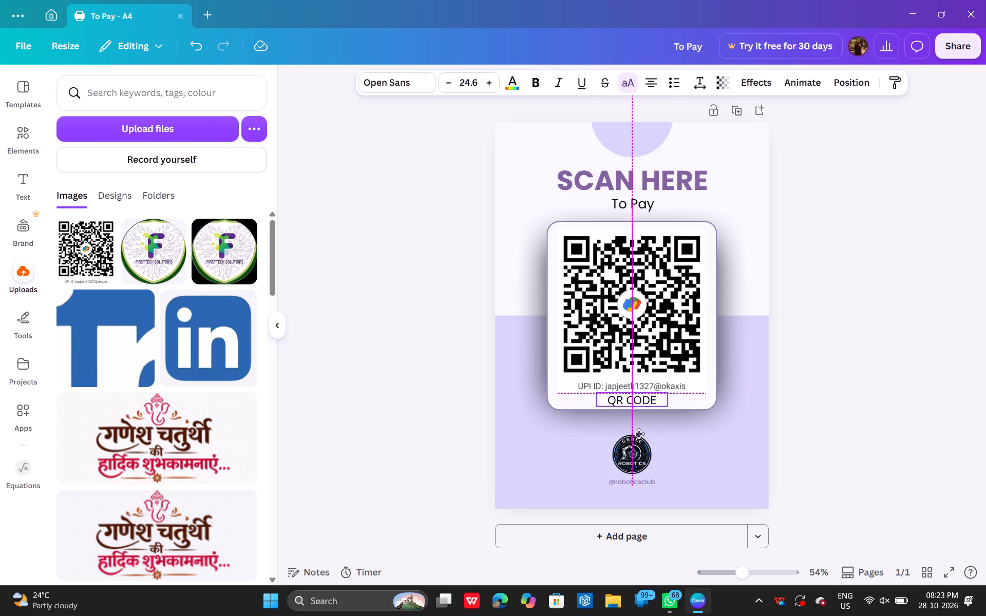
{"action": "left_click_drag", "start_coordinate": [639, 434], "coordinate": [635, 434]}
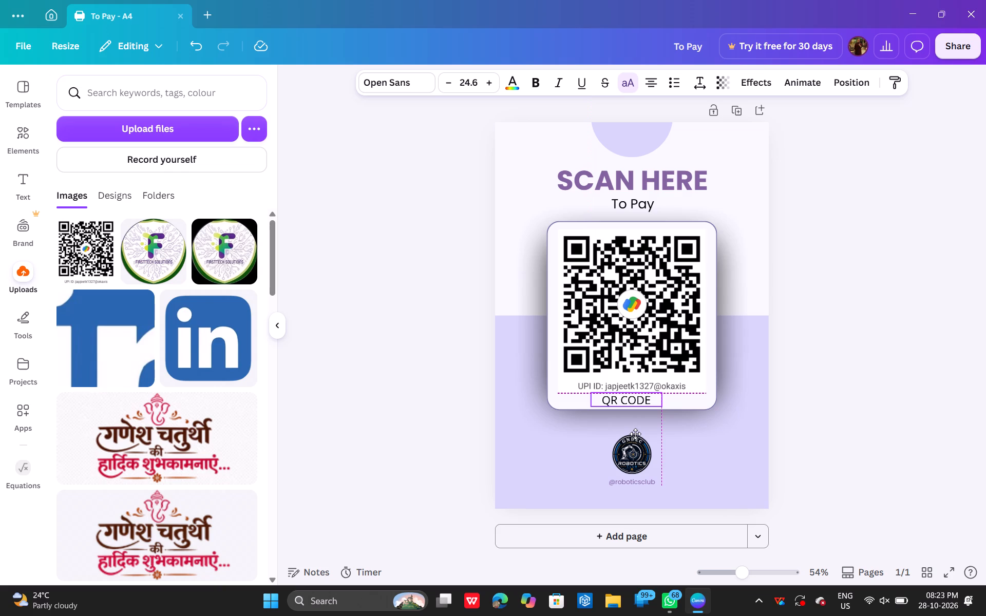
{"action": "left_click_drag", "start_coordinate": [635, 434], "coordinate": [636, 434]}
{"action": "scroll", "coordinate": [791, 405], "scroll_direction": "right", "scroll_amount": 1}
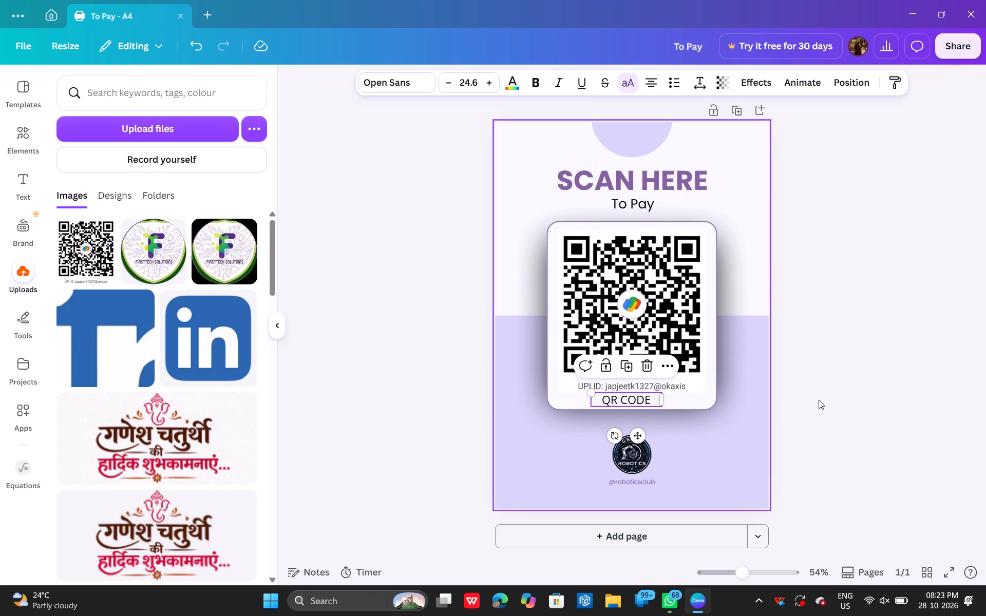
{"action": "scroll", "coordinate": [819, 400], "scroll_direction": "right", "scroll_amount": 1}
{"action": "left_click", "coordinate": [819, 400]}
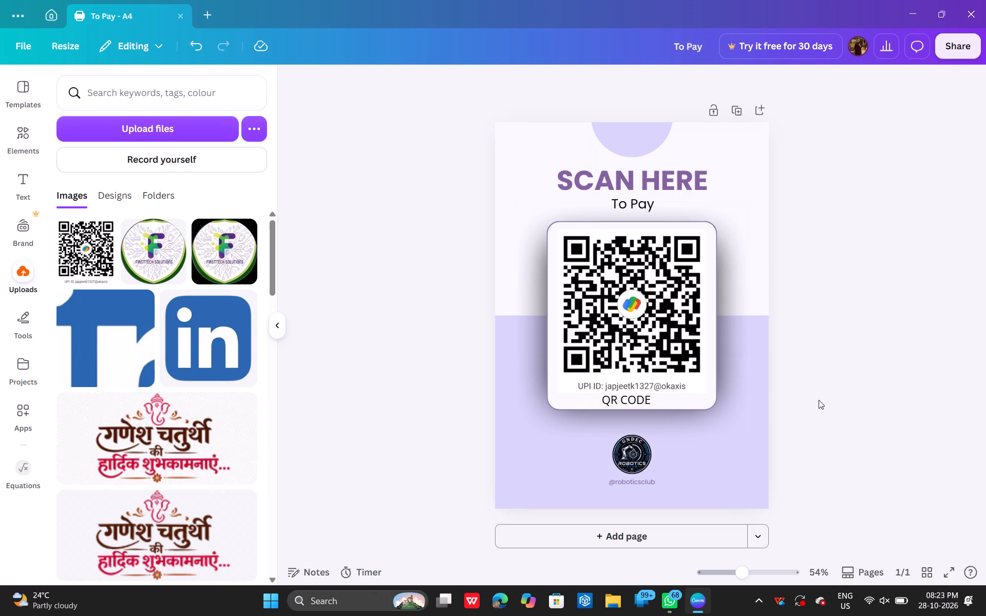
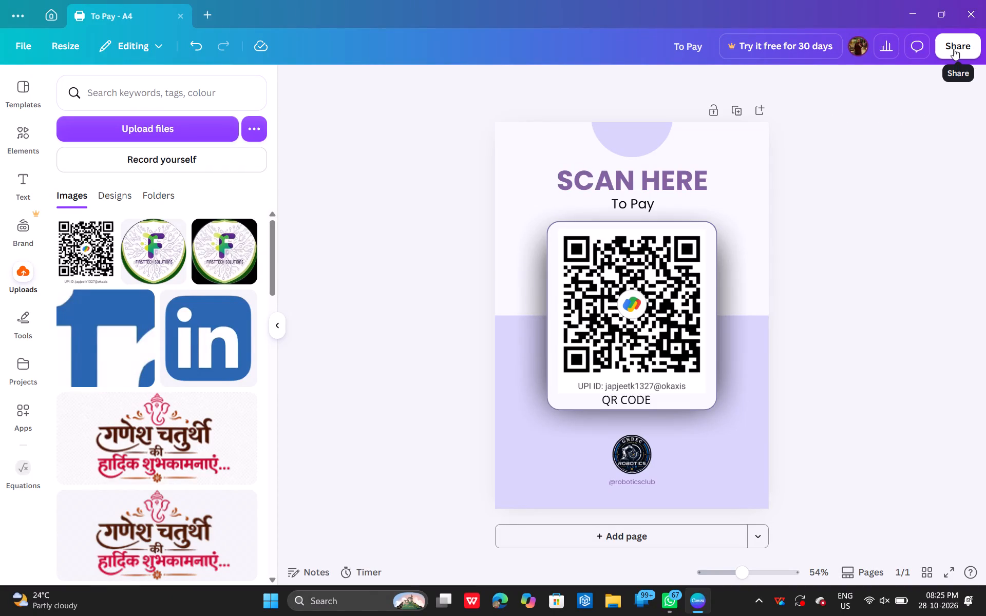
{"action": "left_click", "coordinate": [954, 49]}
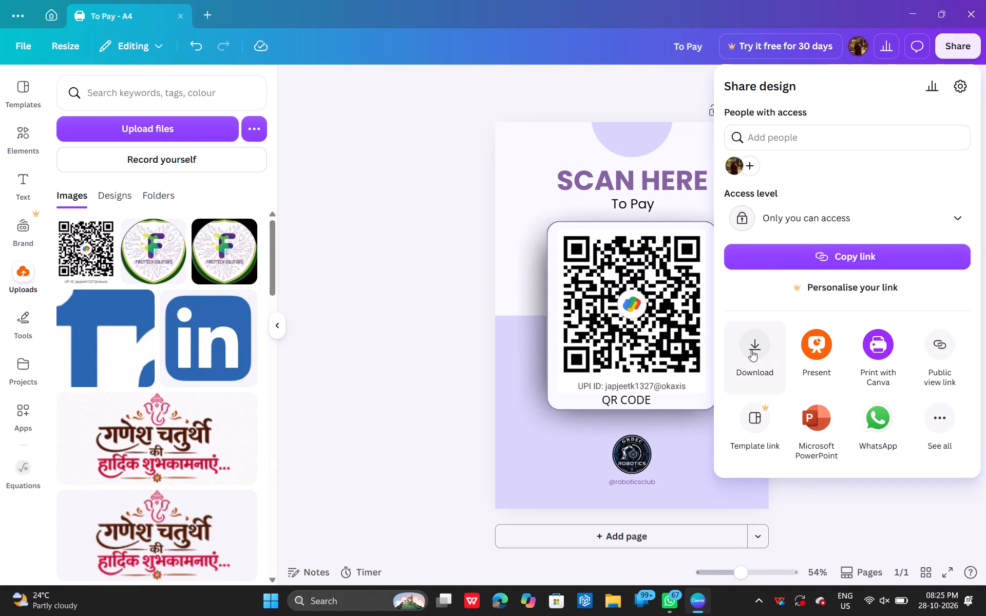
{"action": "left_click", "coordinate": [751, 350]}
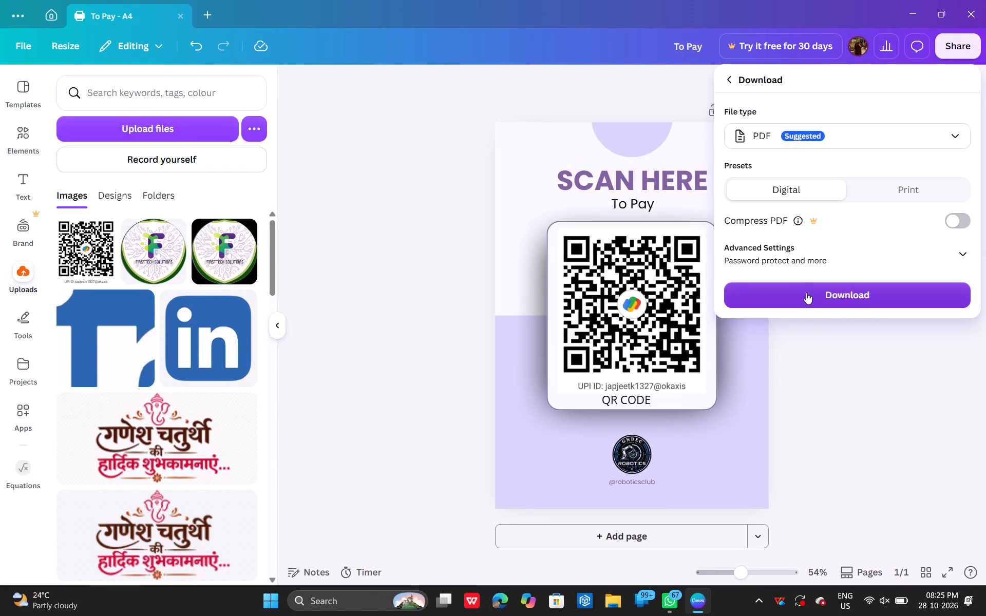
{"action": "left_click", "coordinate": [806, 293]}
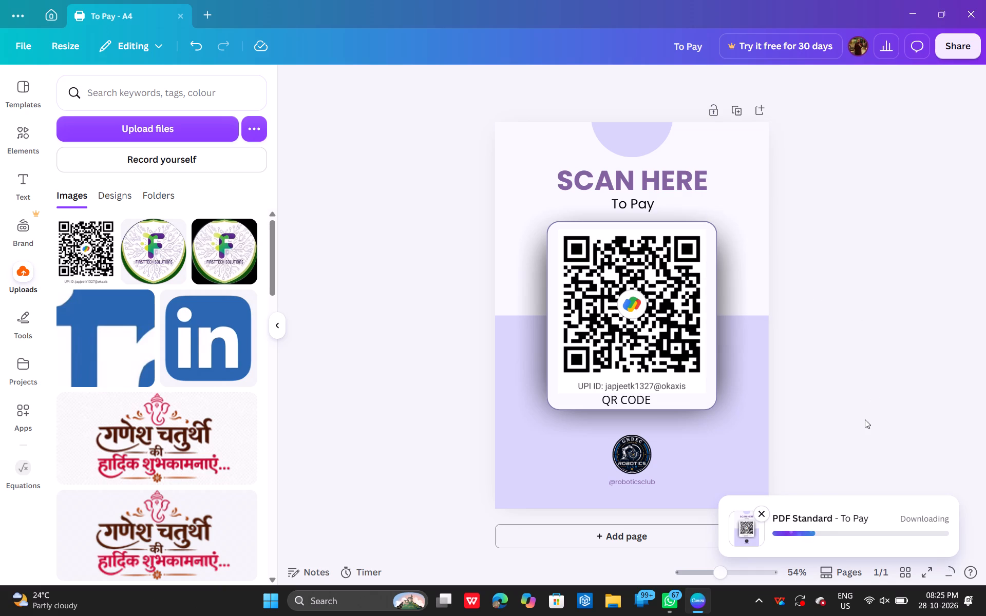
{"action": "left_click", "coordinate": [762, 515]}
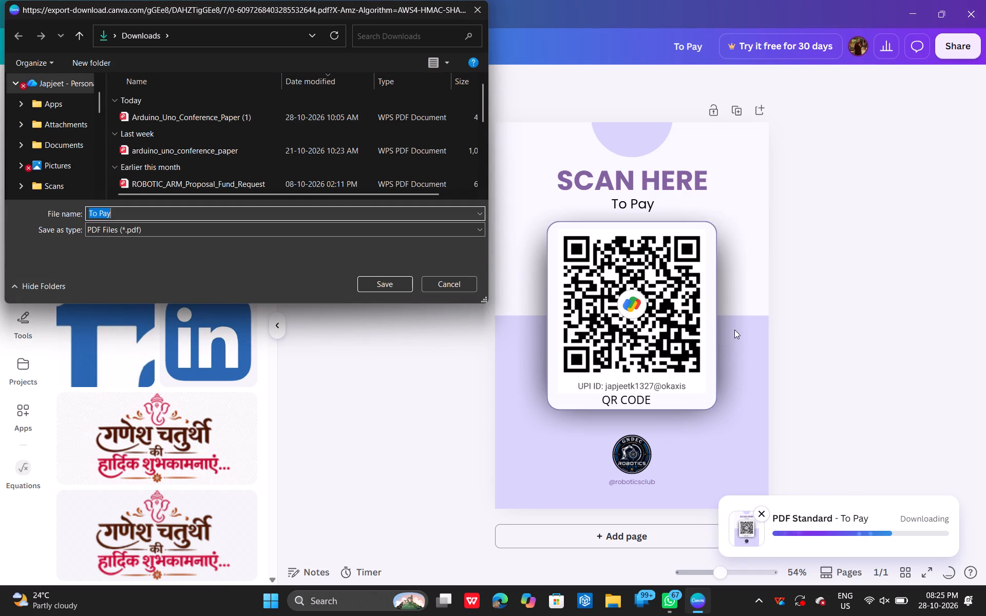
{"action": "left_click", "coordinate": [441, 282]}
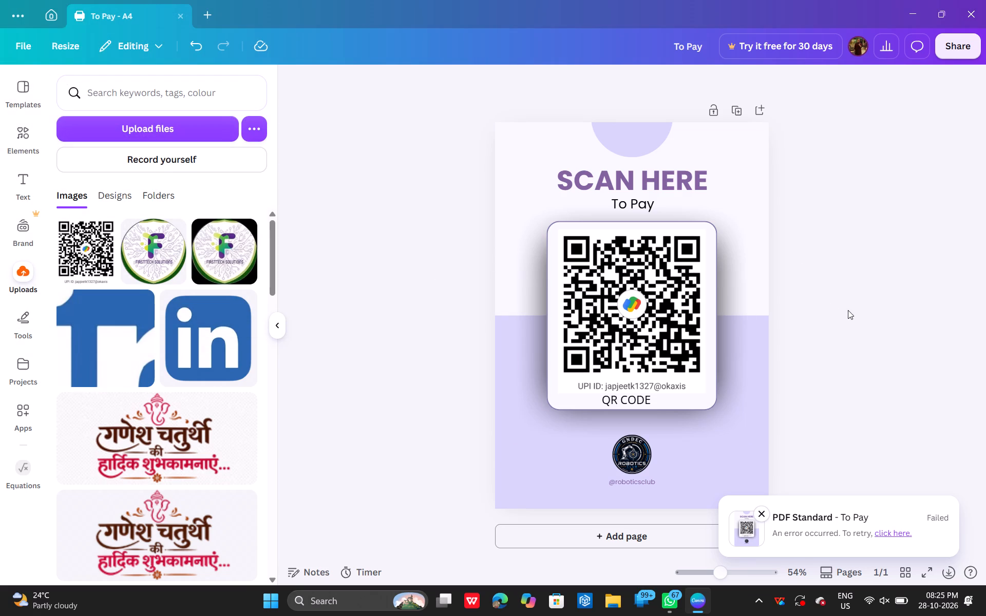
Download the poster design with the file type set to PNG.
{"action": "left_click", "coordinate": [951, 42]}
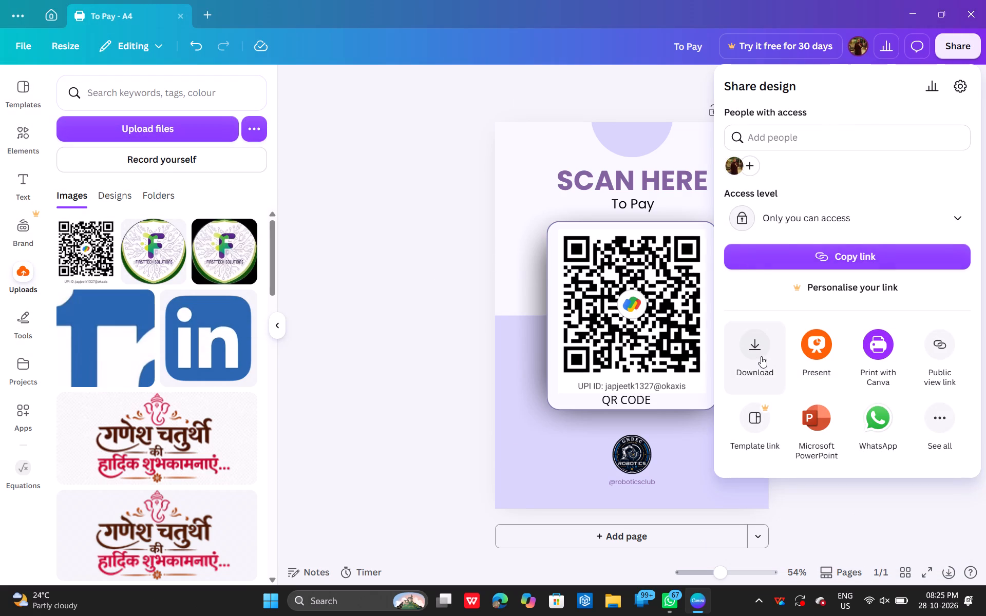
{"action": "left_click", "coordinate": [761, 356]}
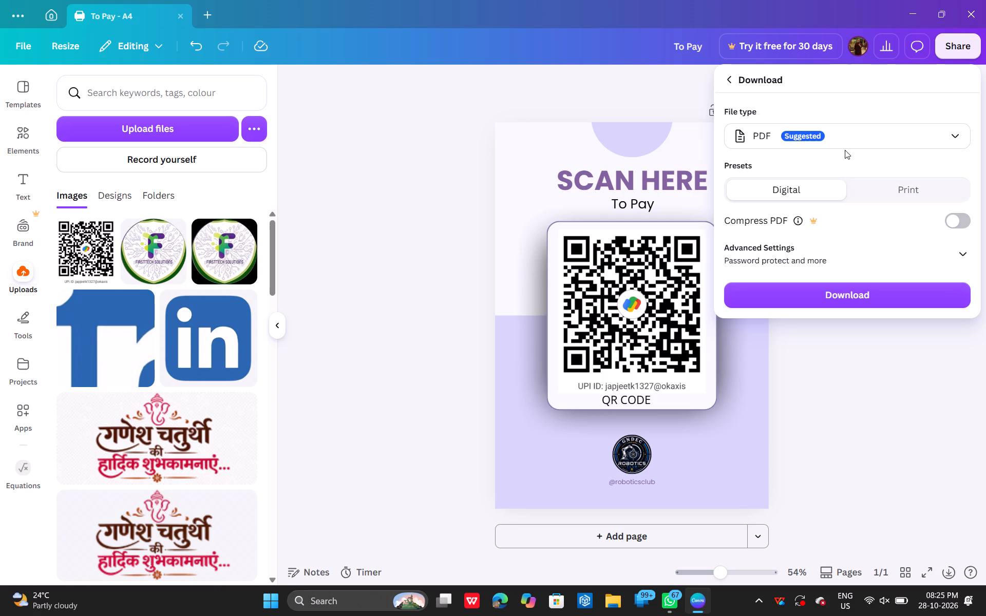
{"action": "left_click", "coordinate": [888, 133]}
{"action": "left_click", "coordinate": [832, 207]}
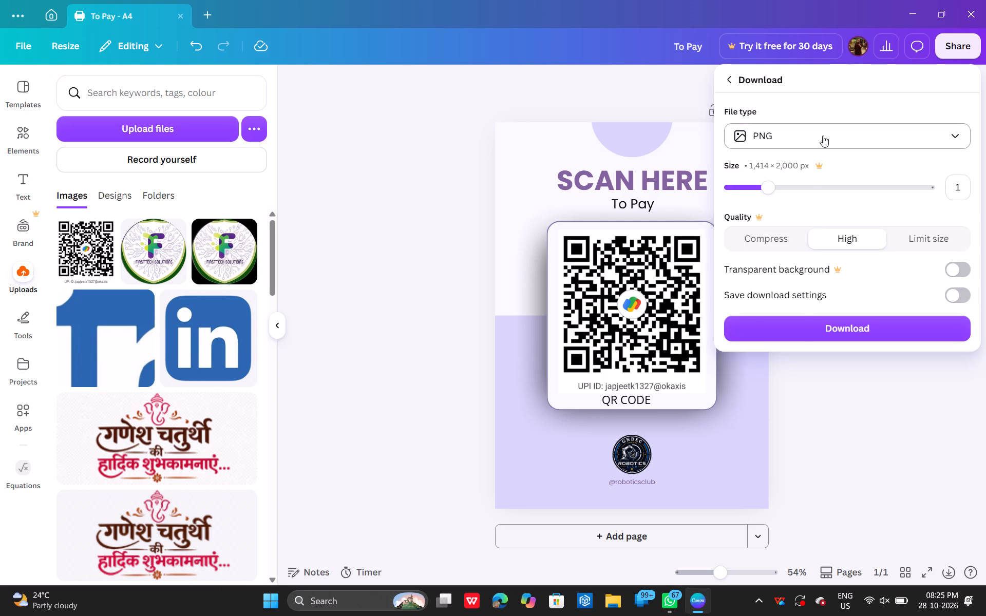
{"action": "left_click", "coordinate": [799, 333]}
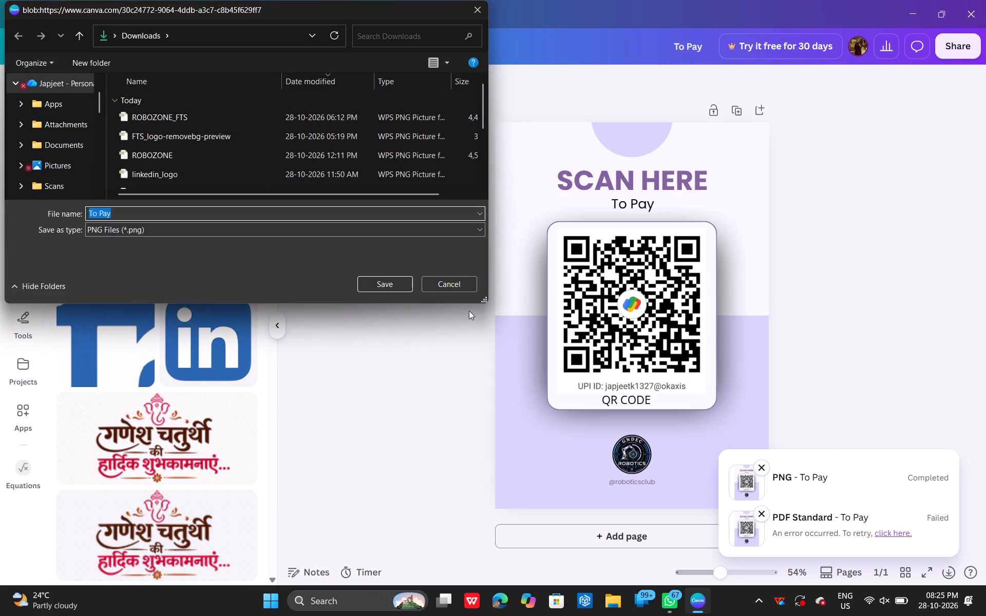
Save the PNG in the Downloads folder under the file name jk_qr.
{"action": "left_click", "coordinate": [227, 211]}
{"action": "key", "text": "BackSpace"}
{"action": "key", "text": "BackSpace"}
{"action": "key", "text": "BackSpace"}
{"action": "key", "text": "BackSpace"}
{"action": "key", "text": "BackSpace"}
{"action": "key", "text": "BackSpace"}
{"action": "key", "text": "BackSpace"}
{"action": "key", "text": "BackSpace"}
{"action": "key", "text": "BackSpace"}
{"action": "key", "text": "BackSpace"}
{"action": "key", "text": "BackSpace"}
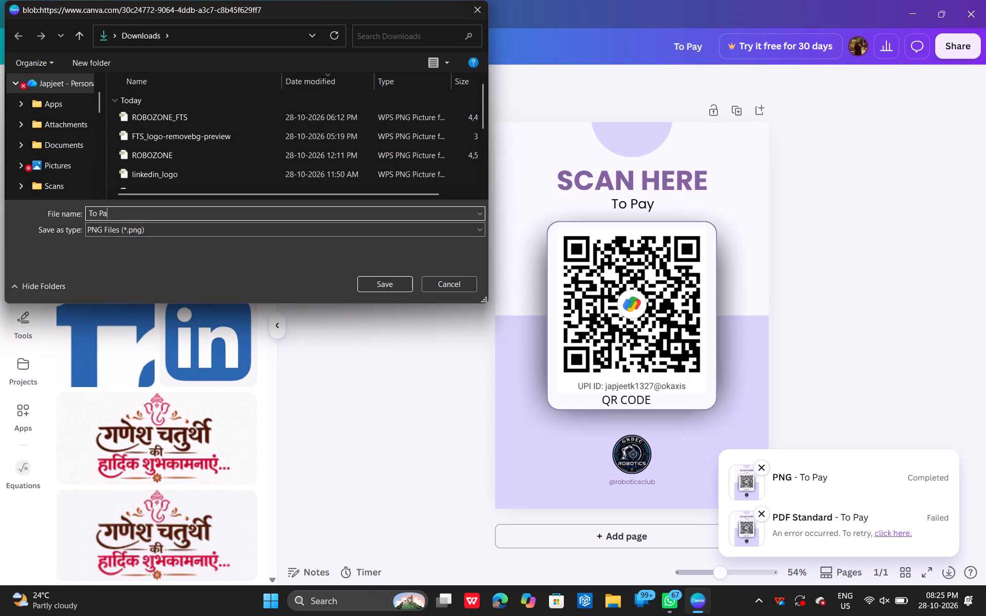
{"action": "type", "text": "jk"}
{"action": "type", "text": "_qr"}
{"action": "left_click", "coordinate": [378, 275]}
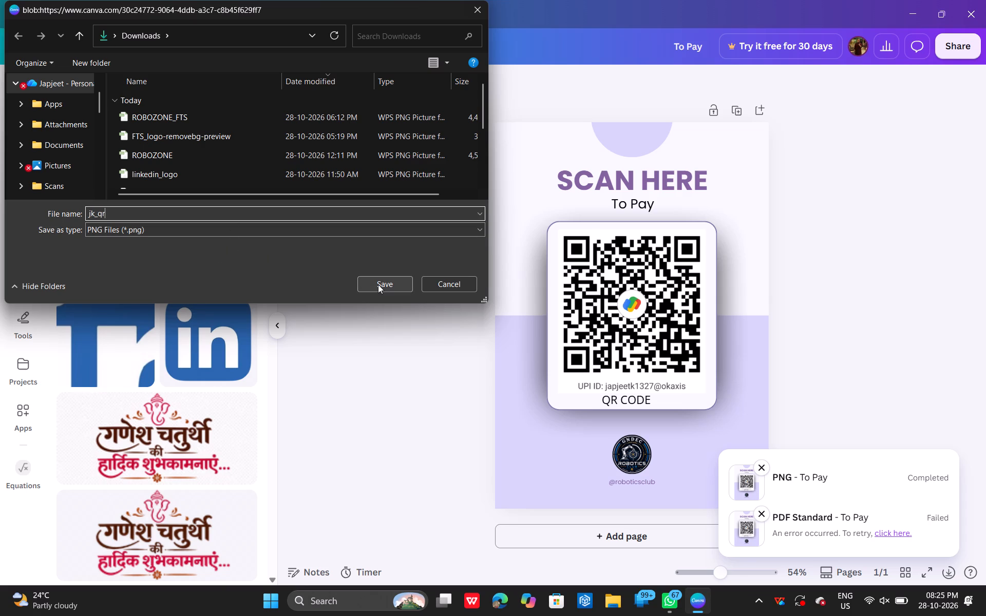
{"action": "left_click", "coordinate": [378, 284]}
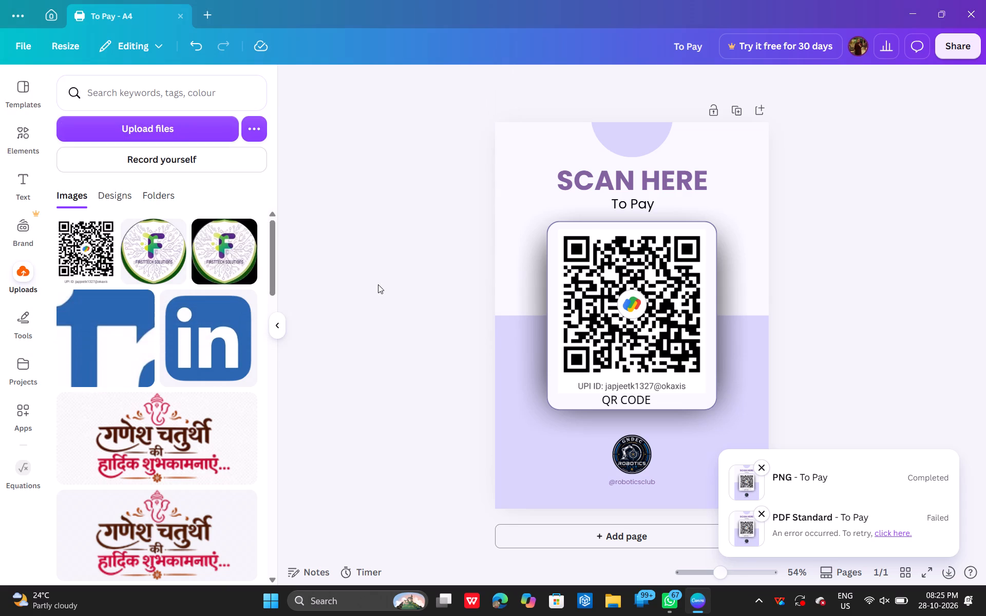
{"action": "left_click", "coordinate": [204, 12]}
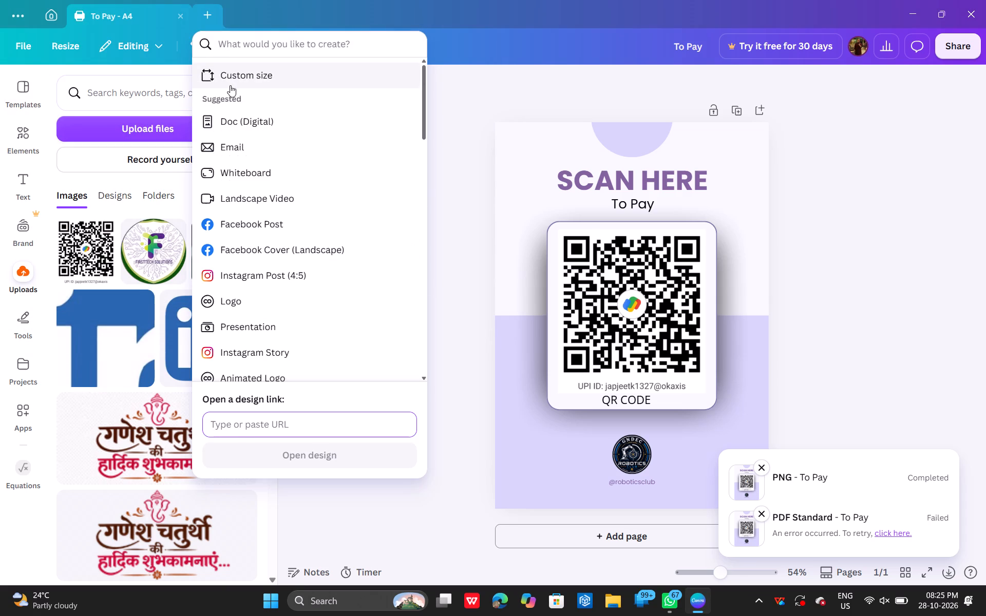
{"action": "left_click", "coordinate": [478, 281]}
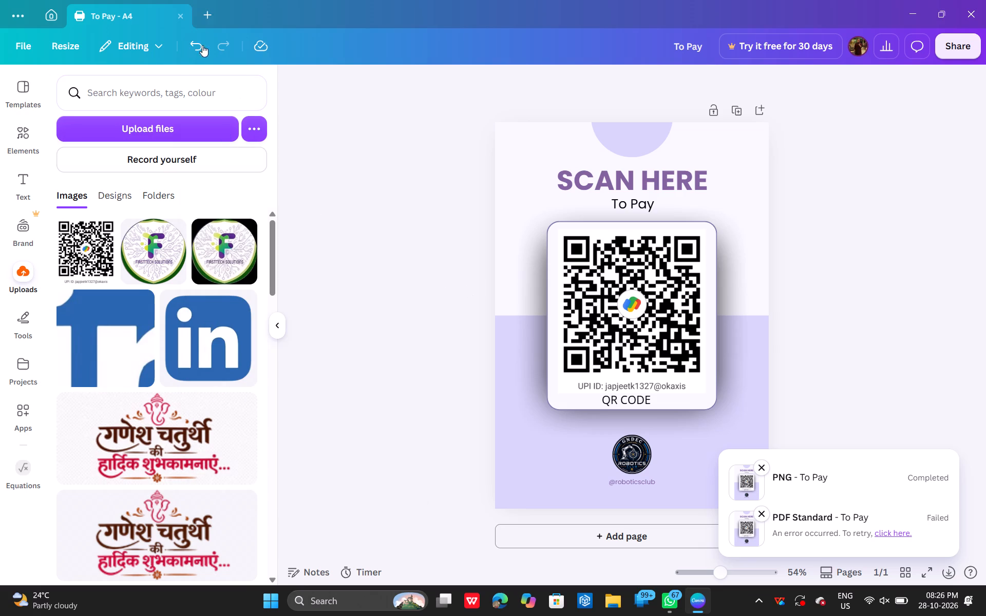
Close the To Pay poster design and dismiss the design-creation window to return to the home page.
{"action": "left_click", "coordinate": [177, 16]}
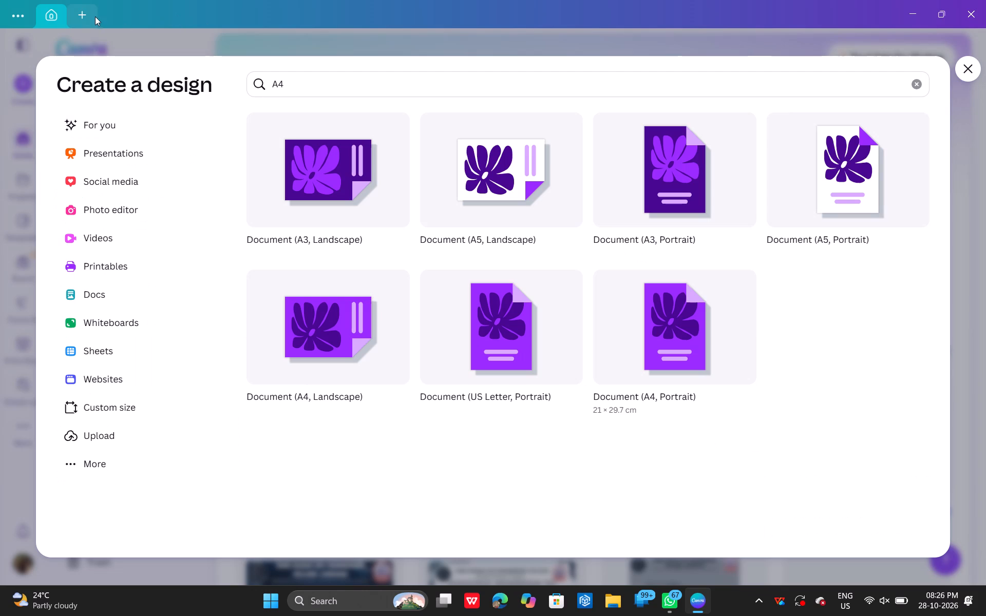
{"action": "left_click", "coordinate": [91, 14]}
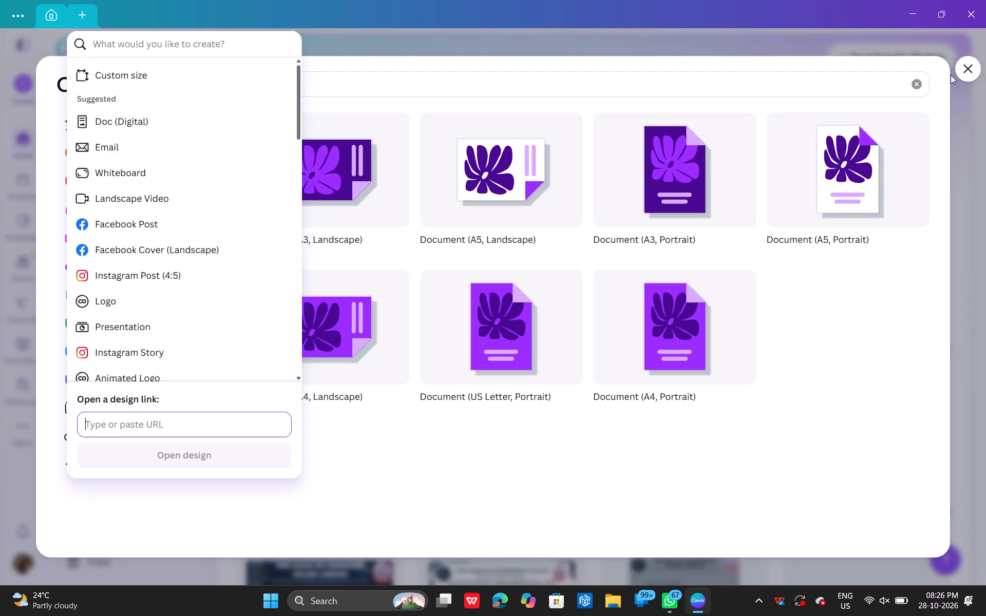
{"action": "left_click", "coordinate": [963, 70]}
{"action": "left_click", "coordinate": [963, 70]}
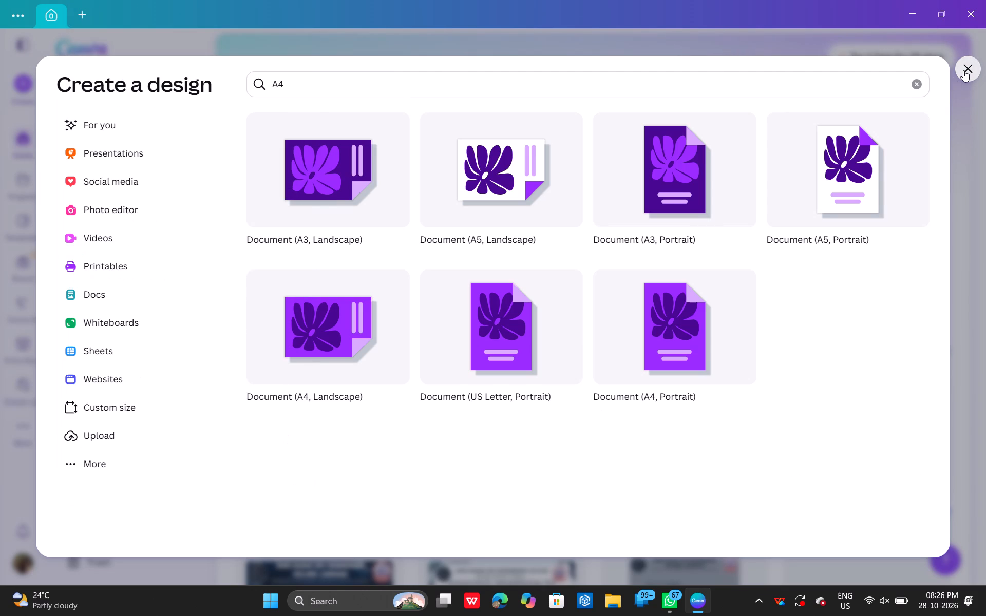
{"action": "left_click", "coordinate": [193, 84]}
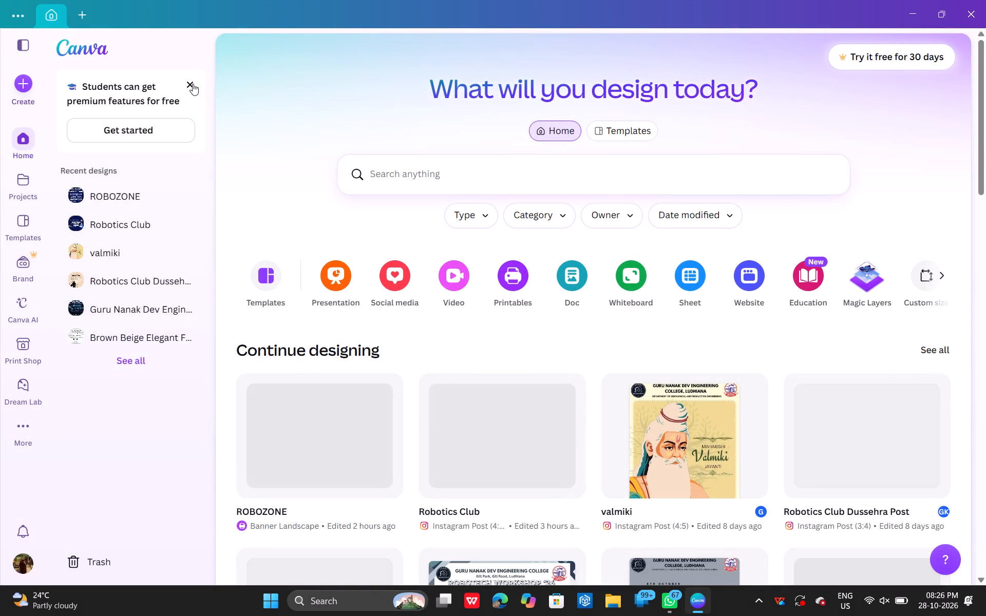
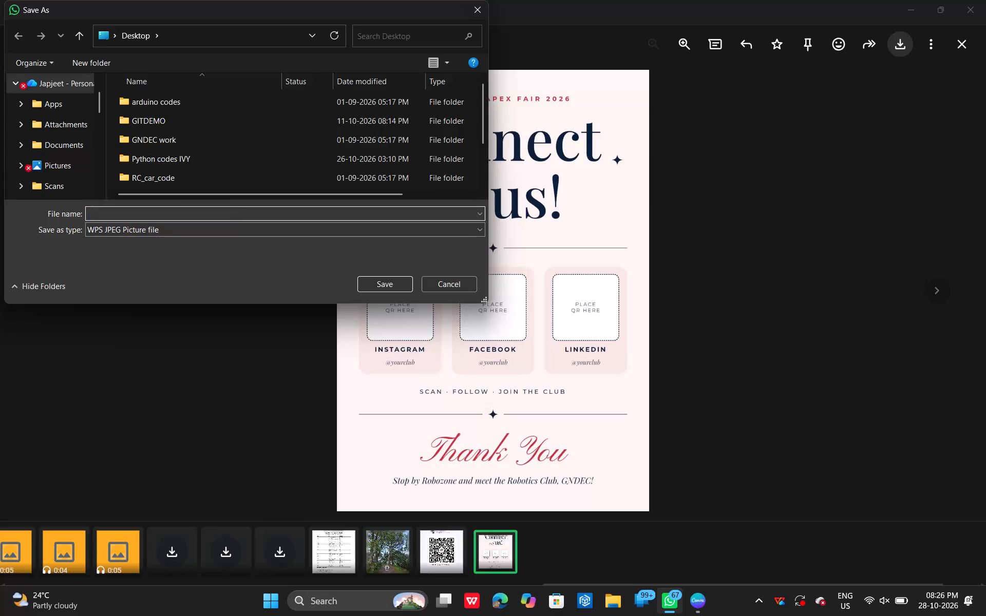
Name the social-media QR poster image FollowUS for saving to the Desktop as a JPEG picture.
{"action": "type", "text": "Follow"}
{"action": "type", "text": "US"}
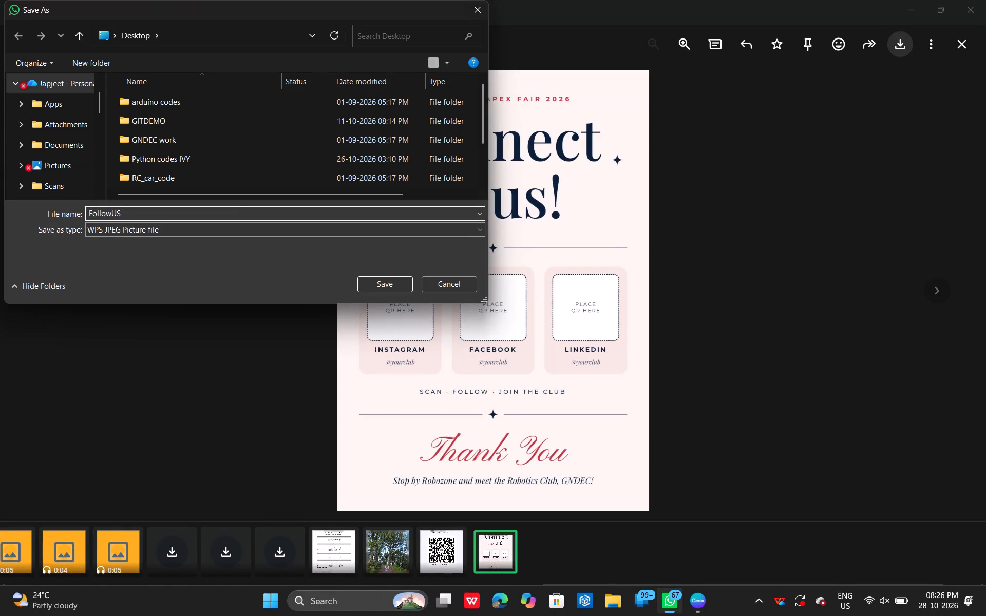
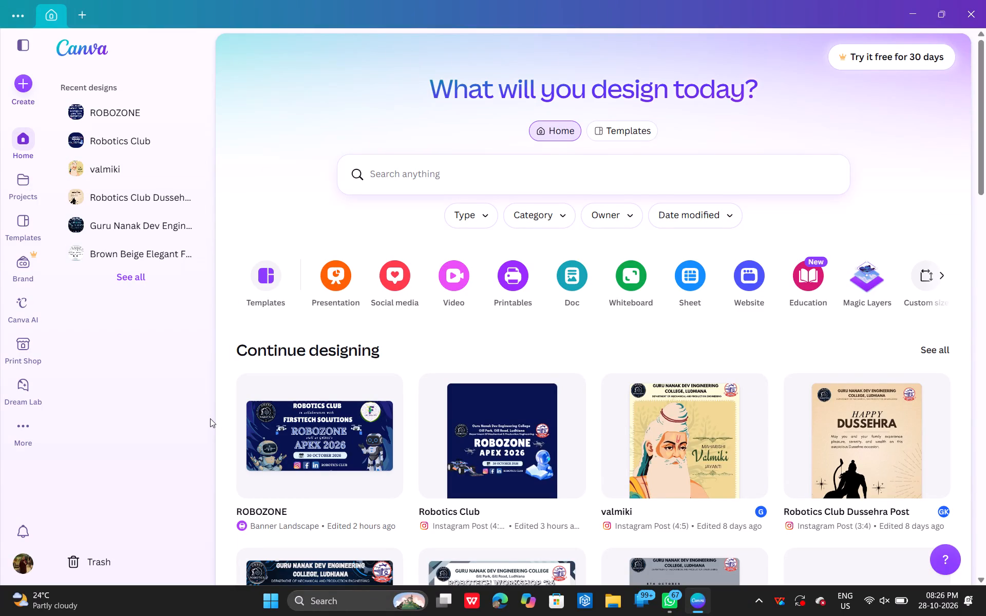
Start a file upload for a new design and try to open FollowUS from the Downloads folder.
{"action": "left_click", "coordinate": [23, 83]}
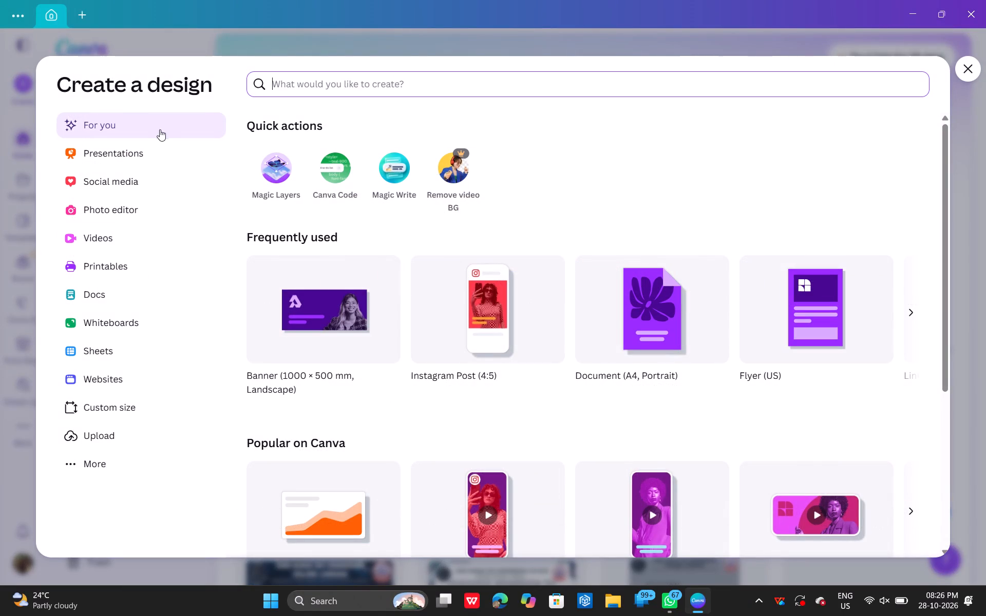
{"action": "left_click", "coordinate": [135, 437]}
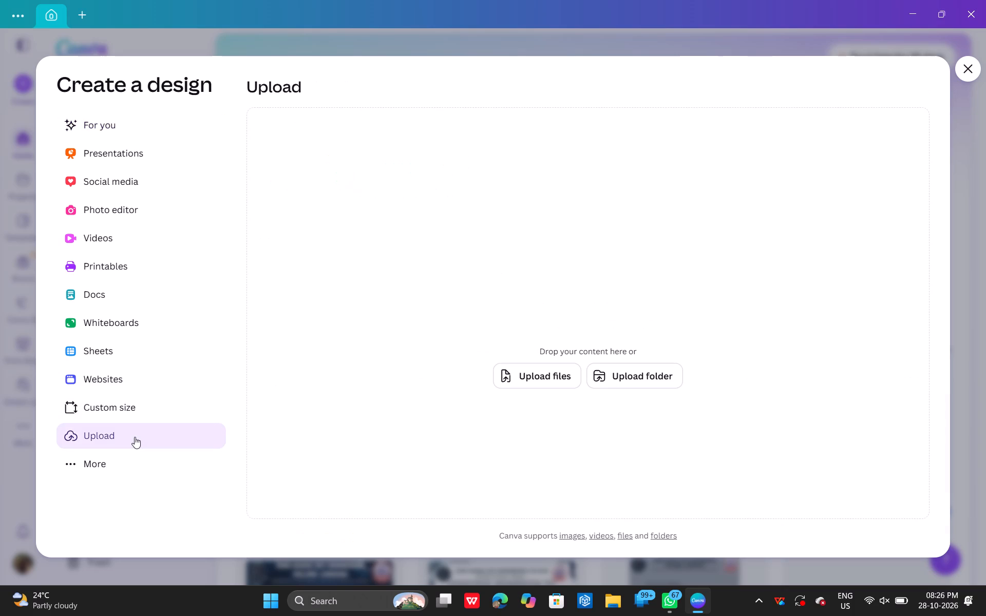
{"action": "left_click", "coordinate": [537, 372]}
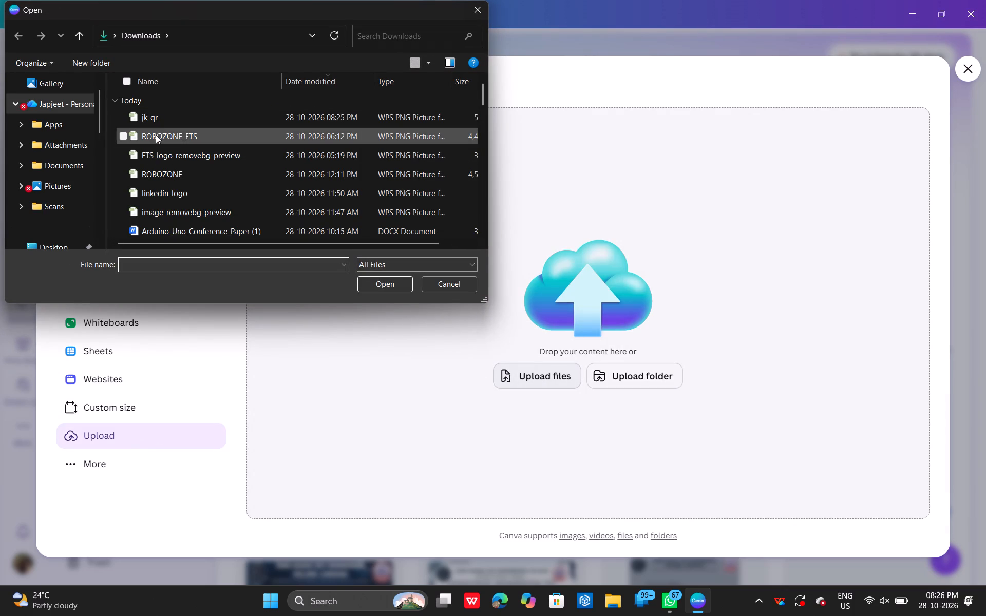
{"action": "left_click", "coordinate": [155, 262]}
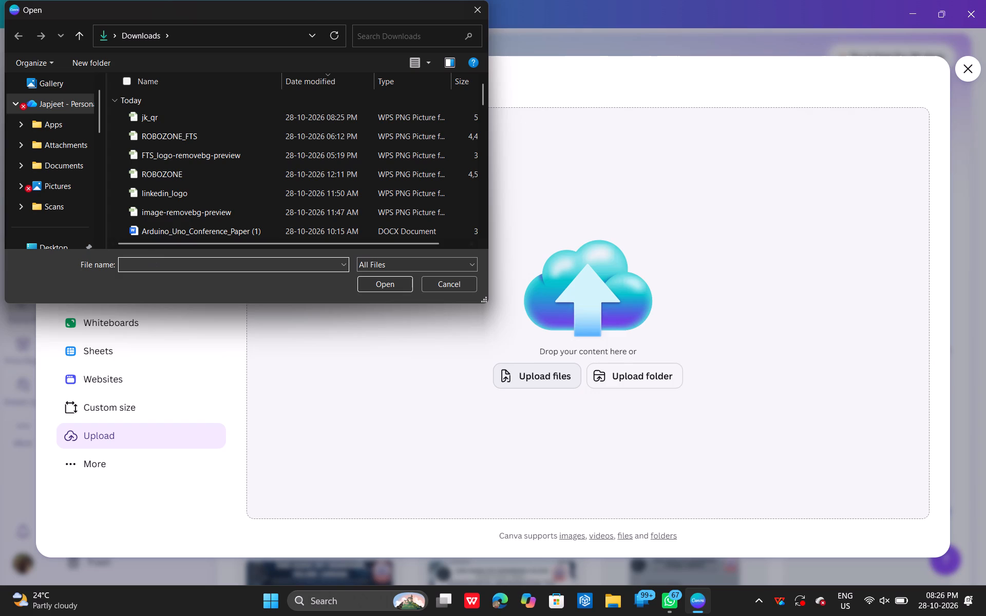
{"action": "type", "text": "FollowUS"}
{"action": "key", "text": "Return"}
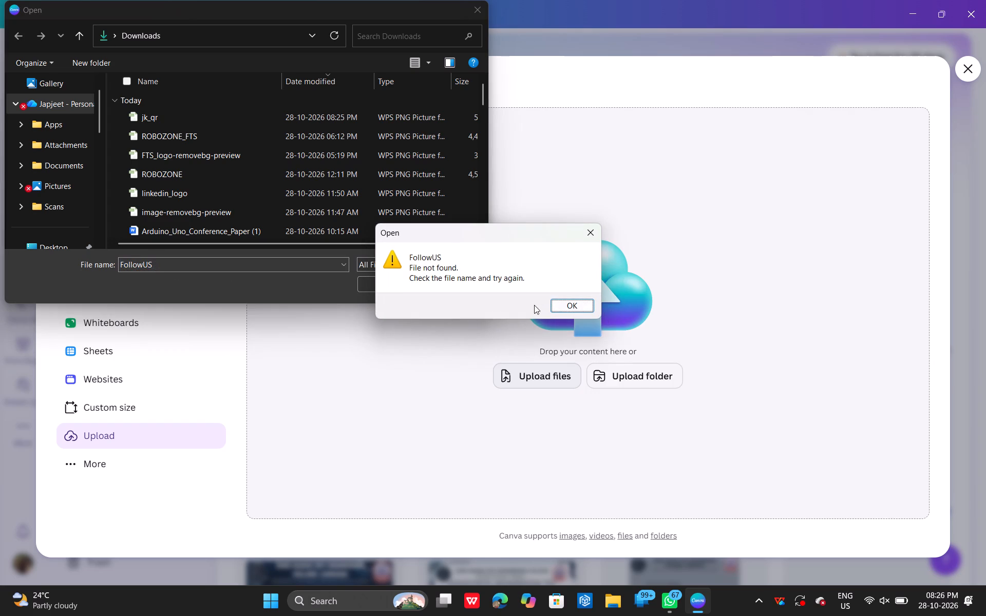
{"action": "left_click", "coordinate": [552, 303]}
{"action": "scroll", "coordinate": [293, 198], "scroll_direction": "down", "scroll_amount": 9}
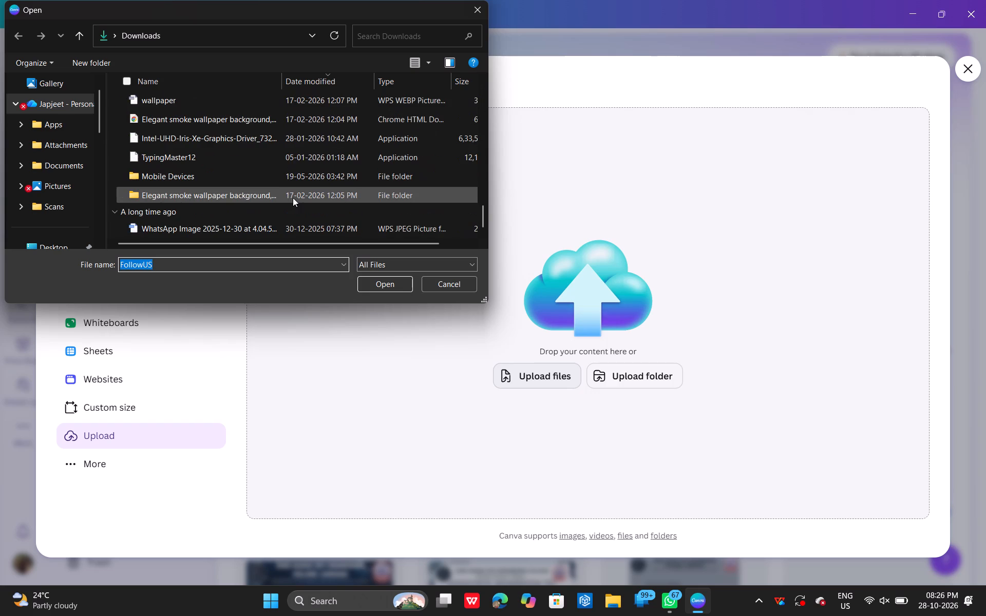
{"action": "scroll", "coordinate": [293, 198], "scroll_direction": "down", "scroll_amount": 3}
{"action": "scroll", "coordinate": [293, 198], "scroll_direction": "up", "scroll_amount": 10}
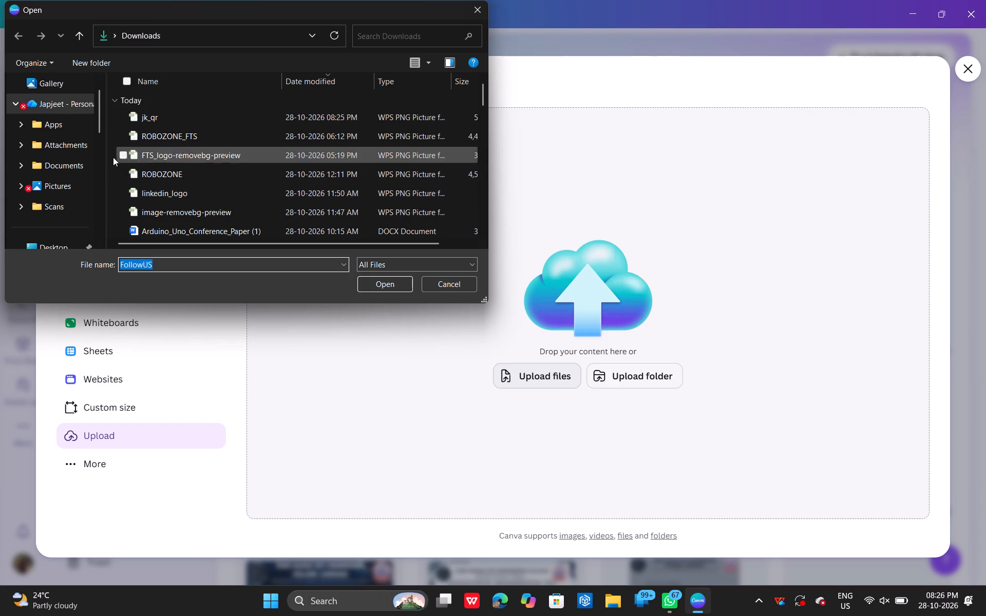
Upload the FollowUS JPEG picture from the Desktop folder.
{"action": "double_click", "coordinate": [52, 242]}
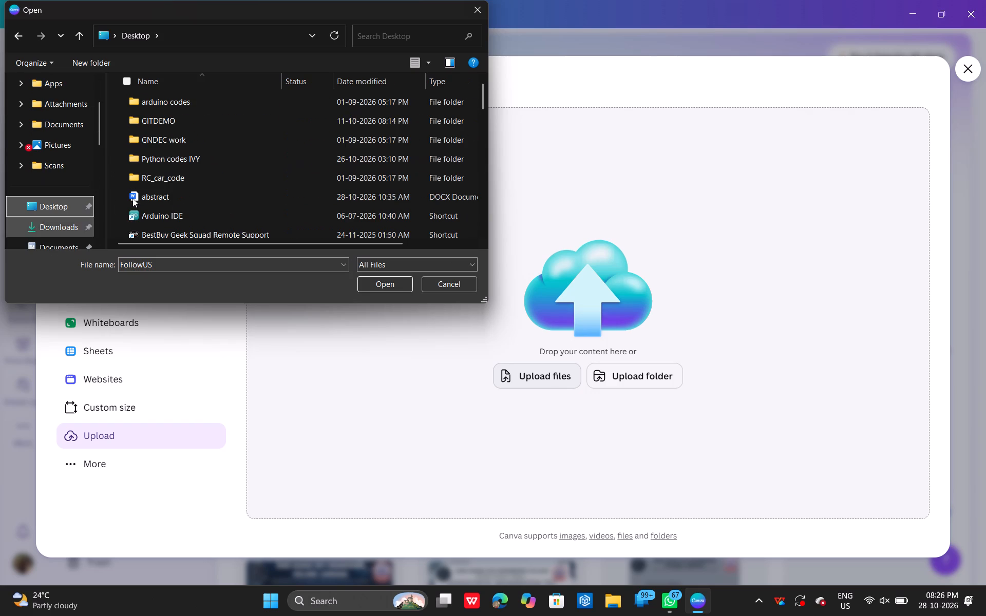
{"action": "scroll", "coordinate": [234, 165], "scroll_direction": "down", "scroll_amount": 7}
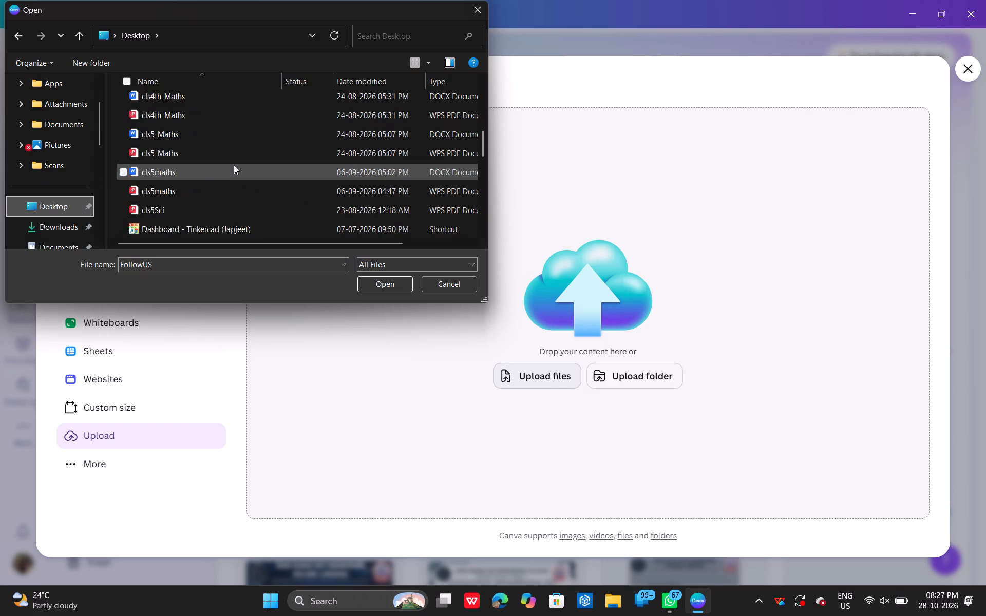
{"action": "scroll", "coordinate": [234, 165], "scroll_direction": "down", "scroll_amount": 6}
{"action": "scroll", "coordinate": [234, 165], "scroll_direction": "up", "scroll_amount": 1}
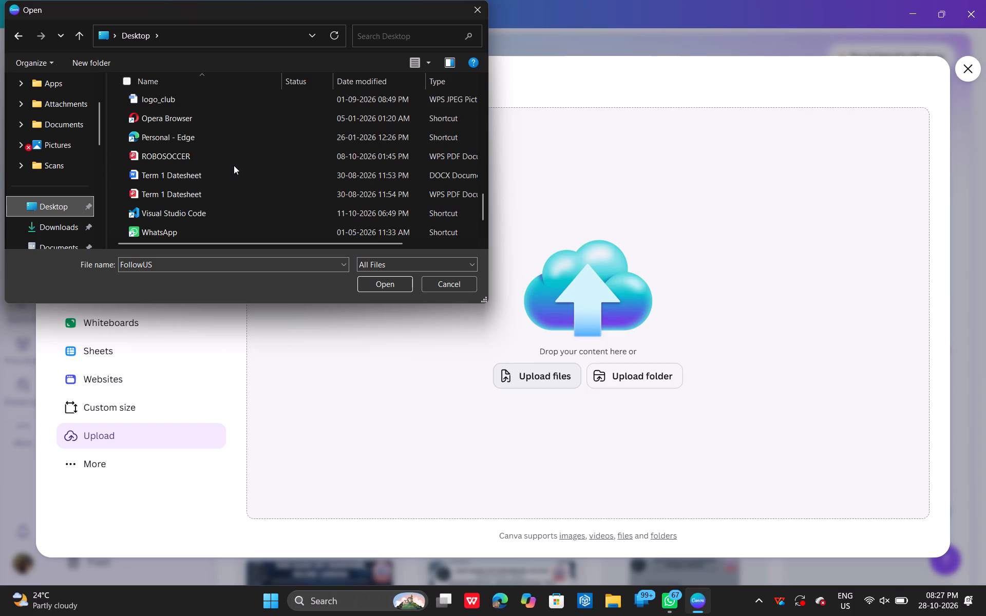
{"action": "scroll", "coordinate": [234, 165], "scroll_direction": "up", "scroll_amount": 4}
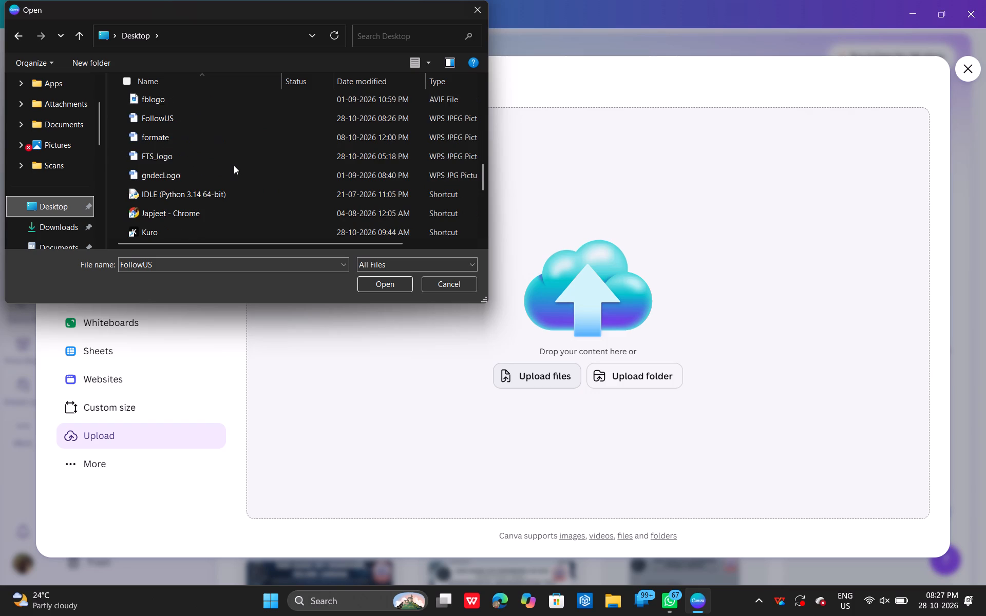
{"action": "scroll", "coordinate": [234, 165], "scroll_direction": "up", "scroll_amount": 1}
{"action": "left_click", "coordinate": [193, 125]}
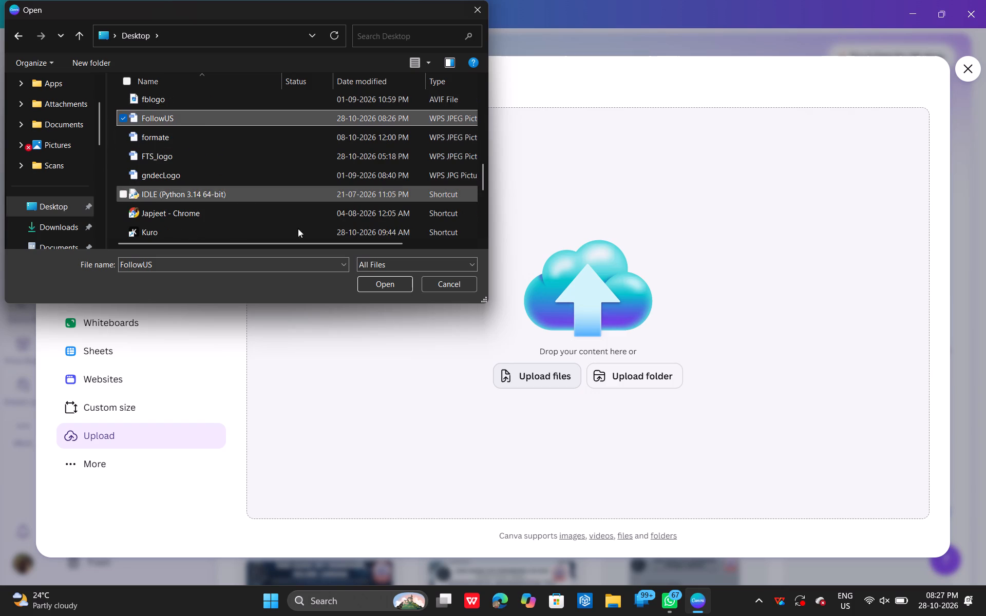
{"action": "left_click", "coordinate": [389, 281]}
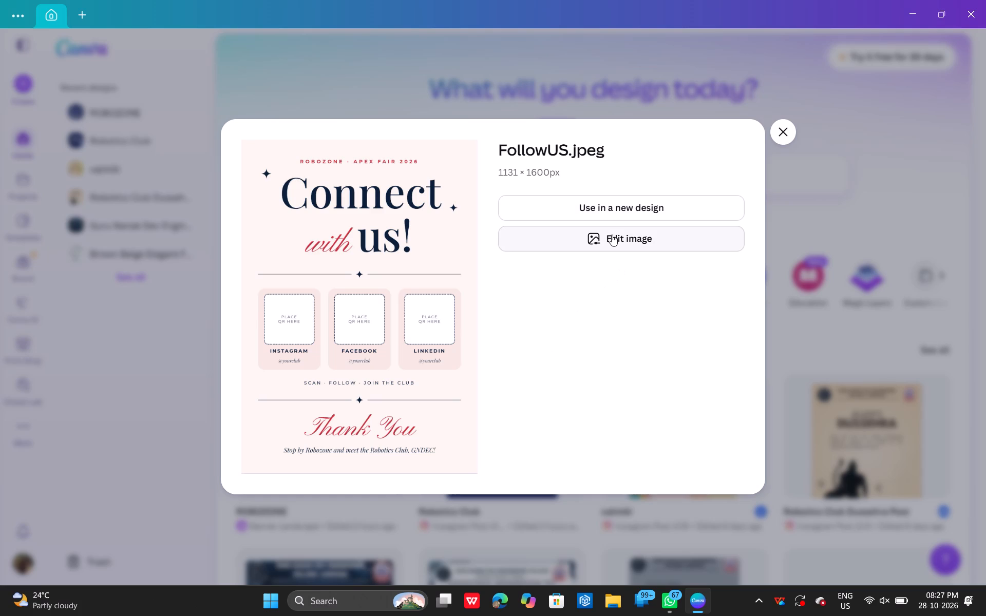
Use the uploaded FollowUS image in a new Document (A4, Portrait) design.
{"action": "left_click", "coordinate": [612, 214]}
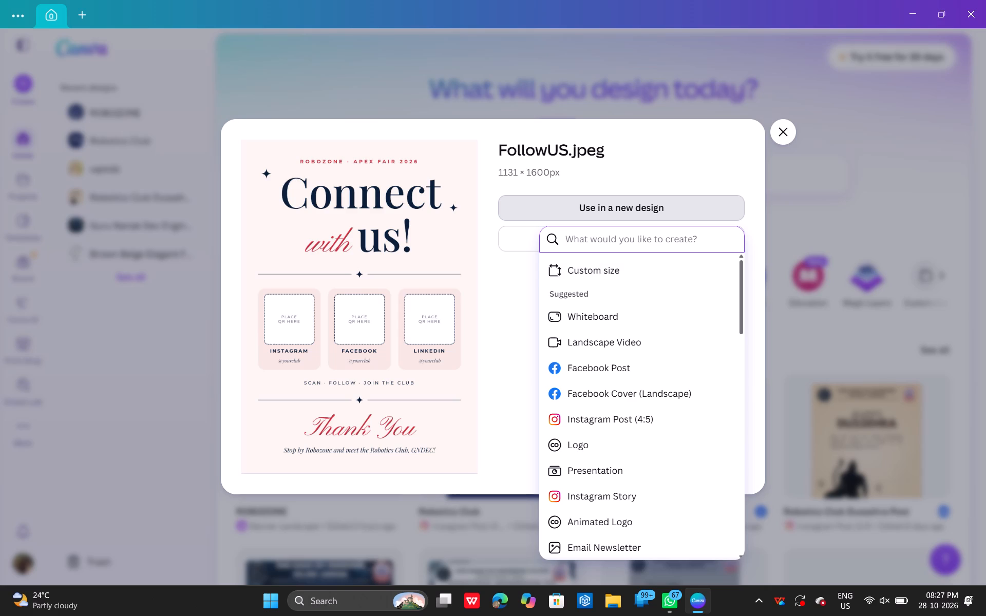
{"action": "type", "text": "A4"}
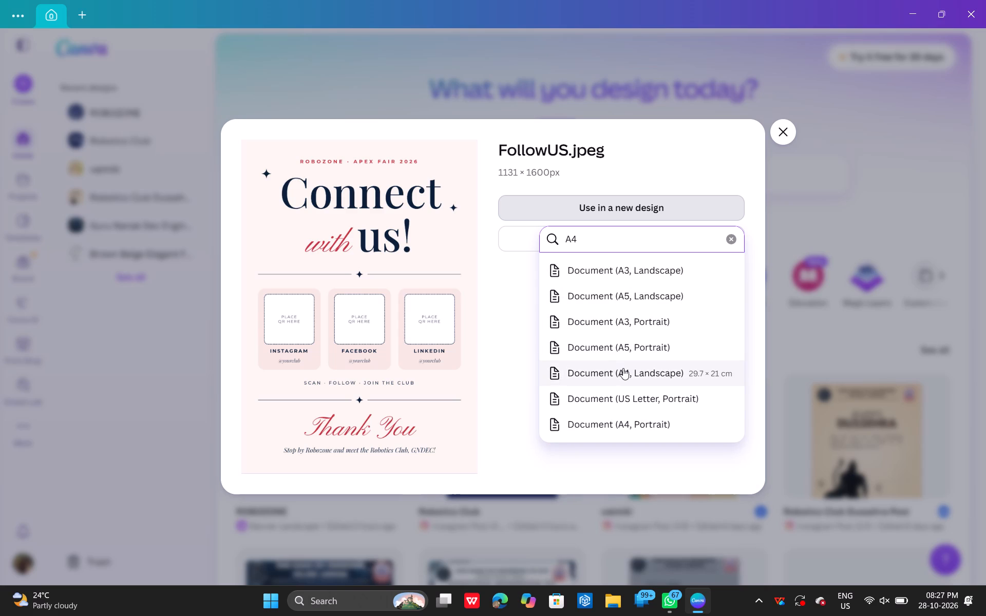
{"action": "left_click", "coordinate": [621, 418]}
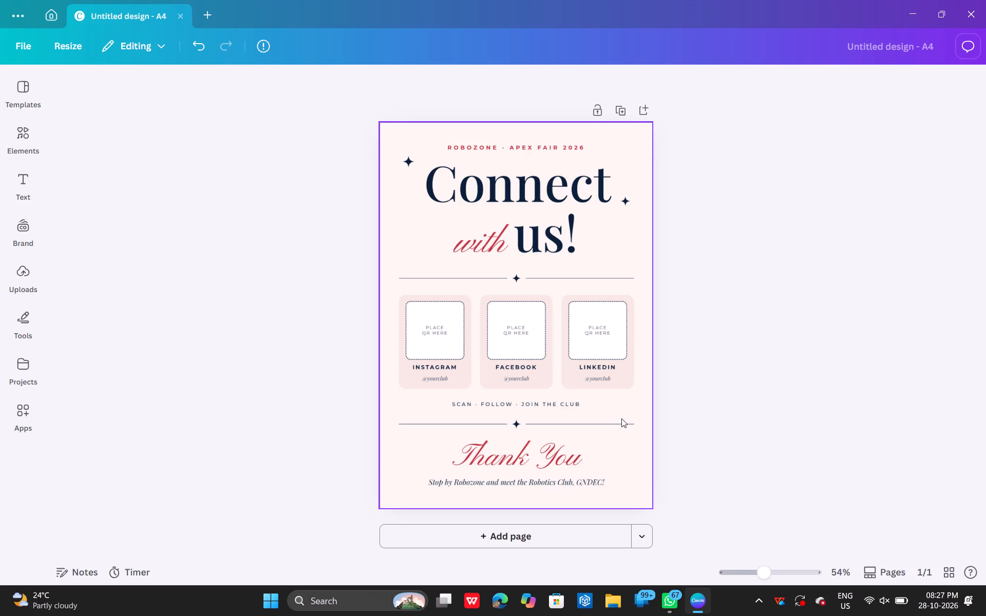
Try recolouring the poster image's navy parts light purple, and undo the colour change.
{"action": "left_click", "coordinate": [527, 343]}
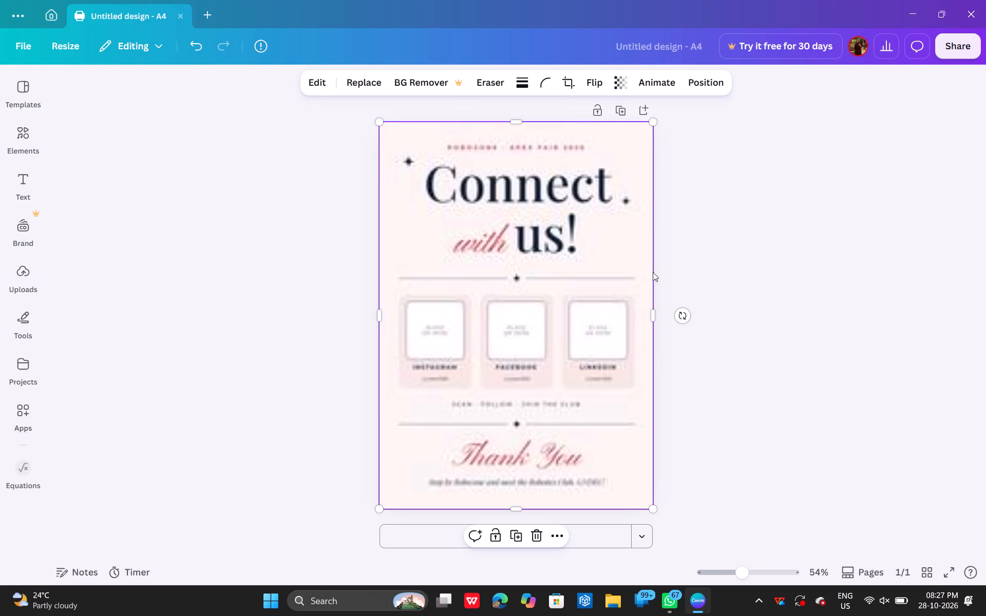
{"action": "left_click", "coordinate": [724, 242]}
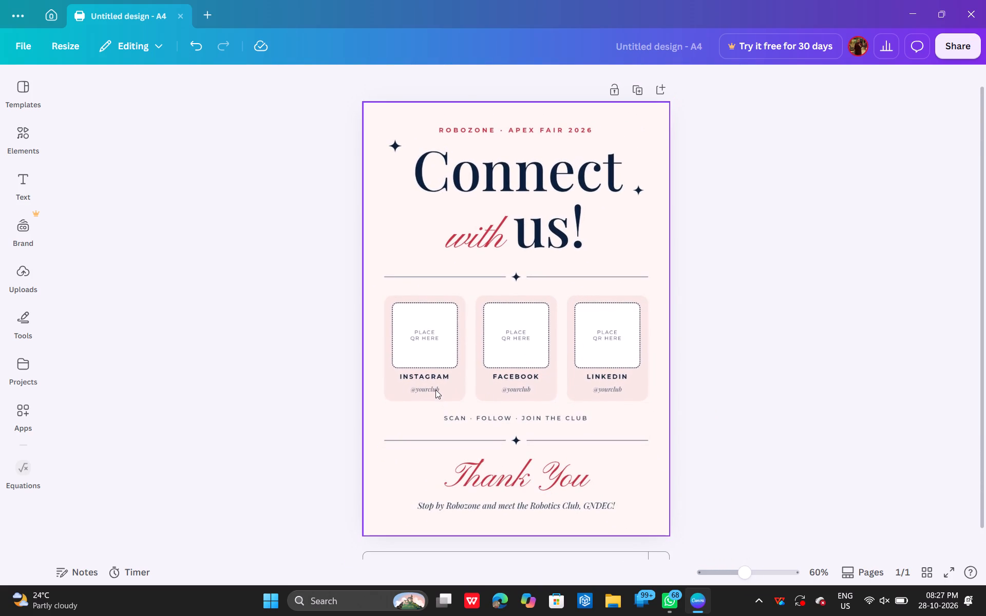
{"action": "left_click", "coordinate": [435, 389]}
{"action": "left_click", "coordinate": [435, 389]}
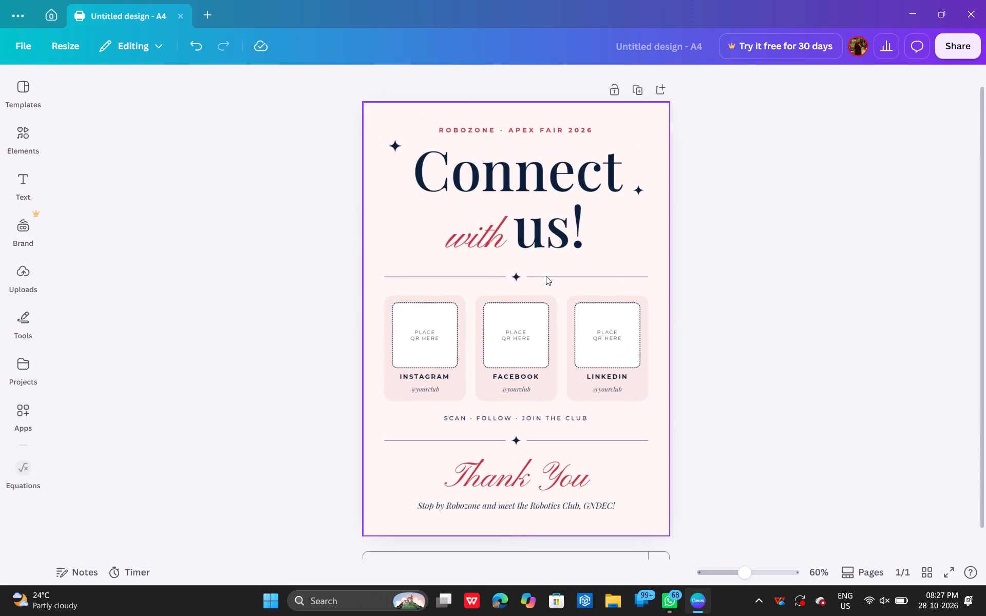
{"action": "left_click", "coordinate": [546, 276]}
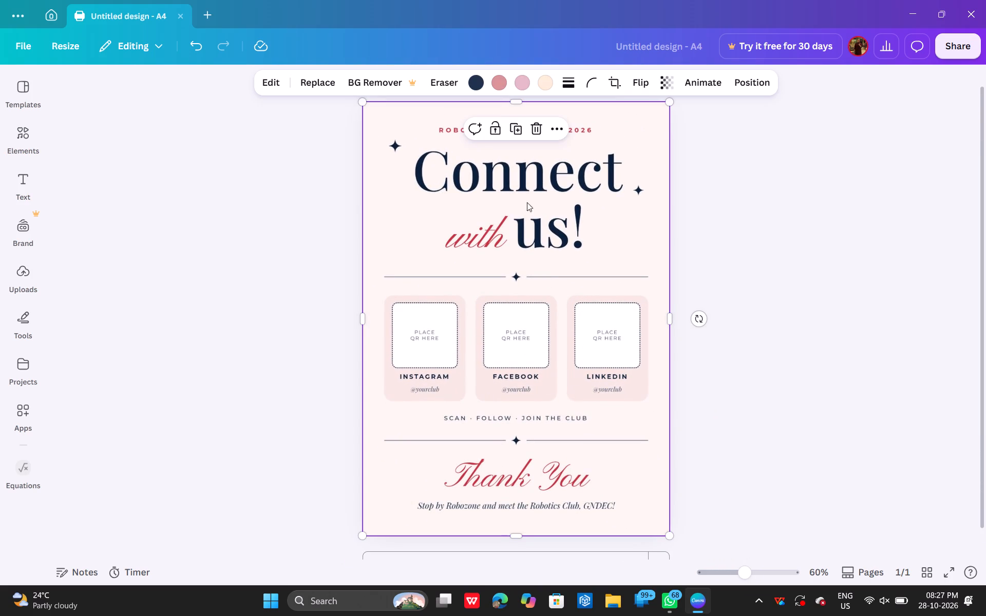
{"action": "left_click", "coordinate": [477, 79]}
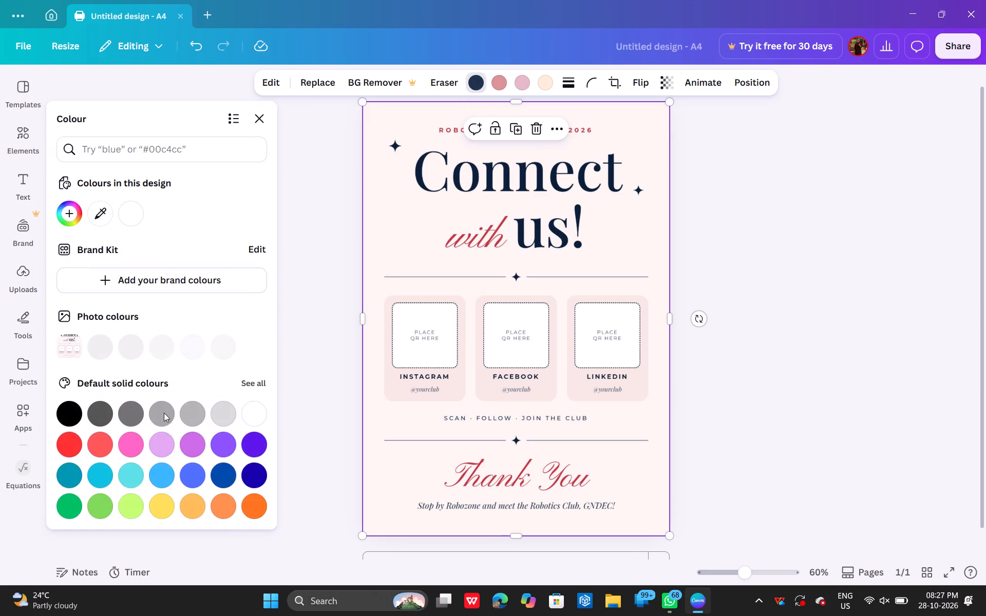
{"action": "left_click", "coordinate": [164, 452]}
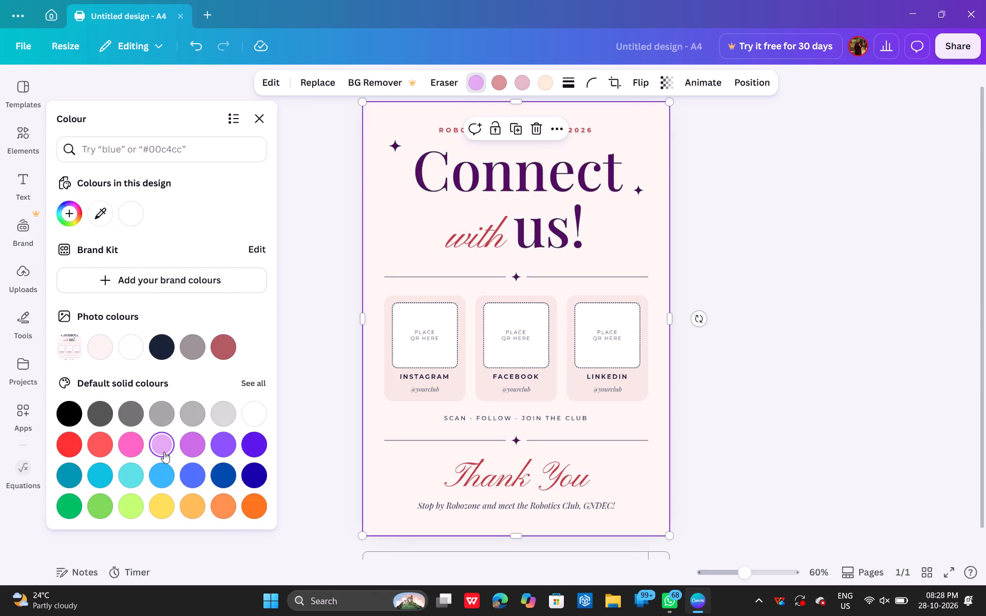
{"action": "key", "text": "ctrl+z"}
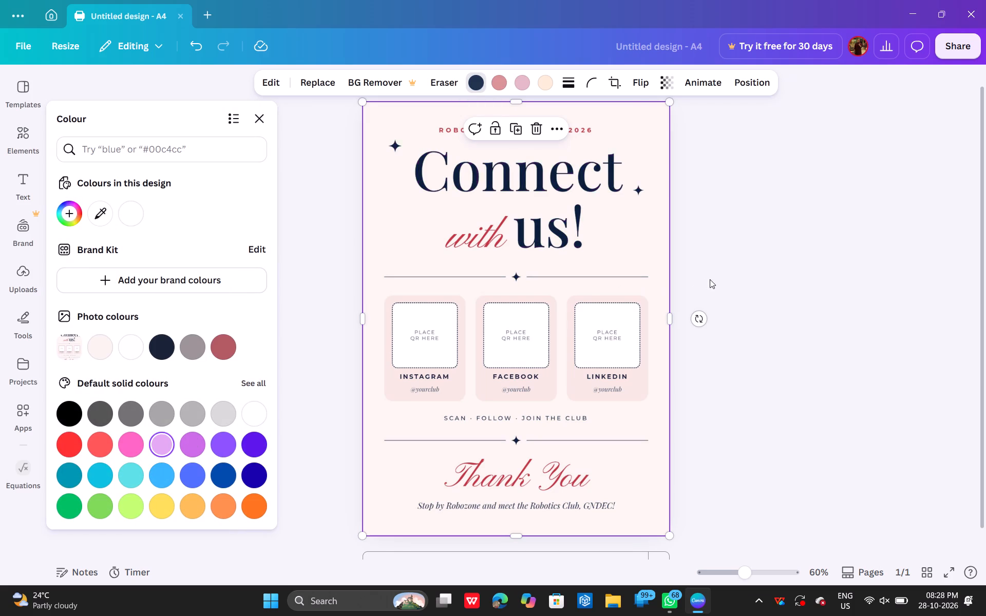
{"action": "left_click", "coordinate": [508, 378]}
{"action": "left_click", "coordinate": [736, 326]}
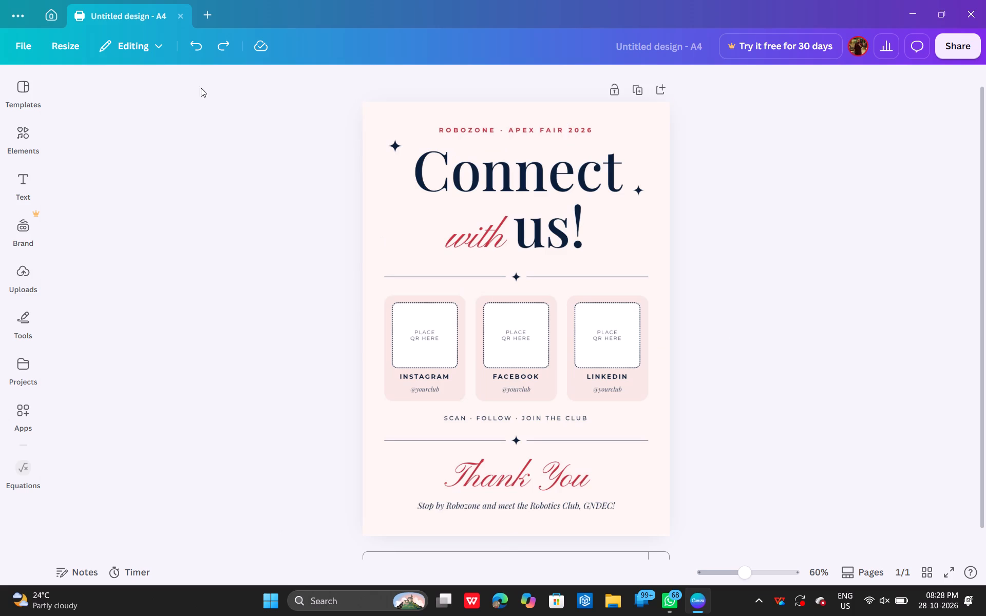
Close the untitled A4 design.
{"action": "left_click", "coordinate": [183, 16]}
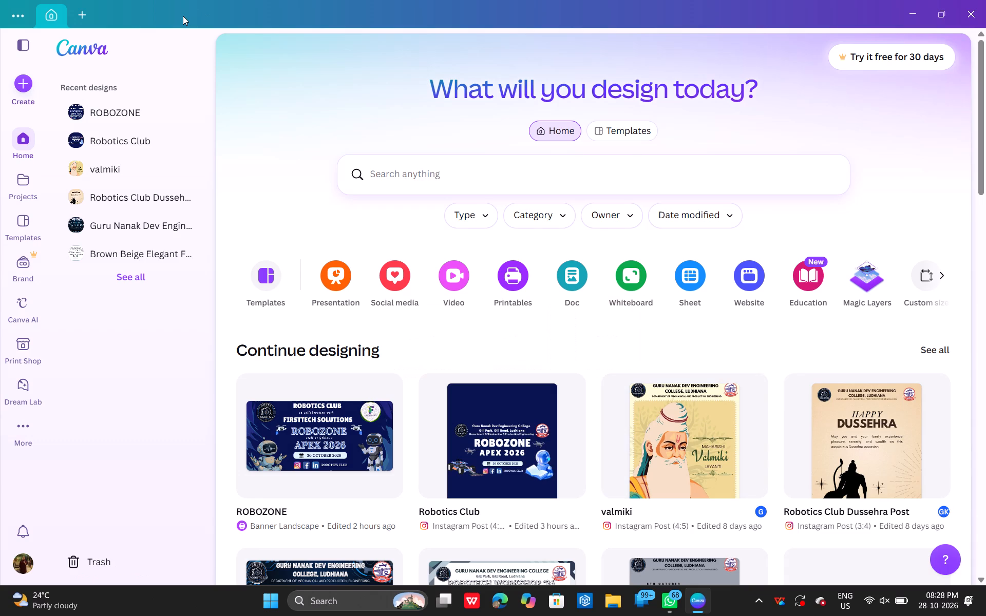
Upload the FollowUS JPEG picture from the Desktop again through the create-a-design upload.
{"action": "left_click", "coordinate": [25, 95]}
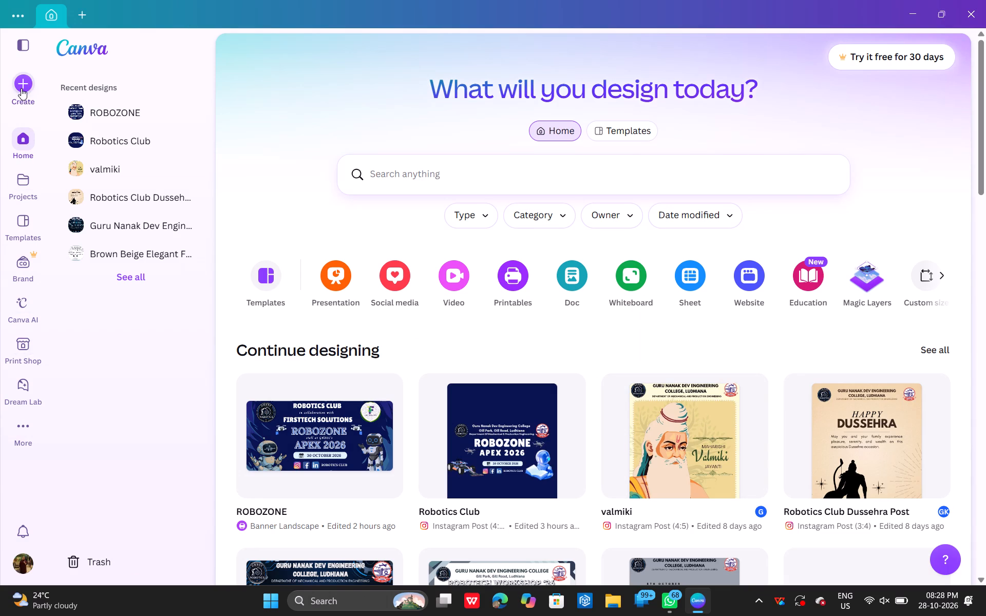
{"action": "left_click", "coordinate": [21, 88]}
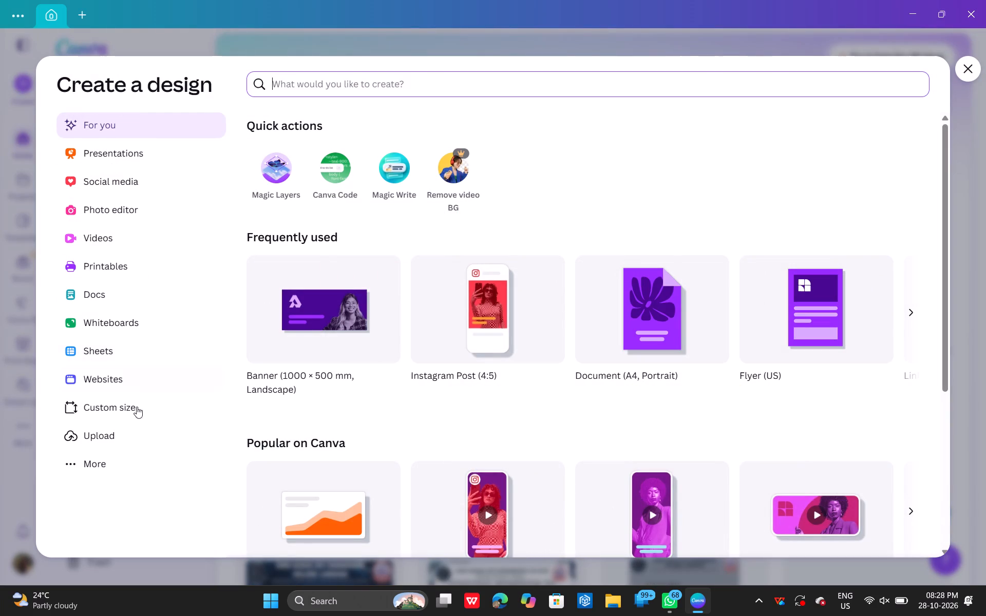
{"action": "left_click", "coordinate": [123, 439]}
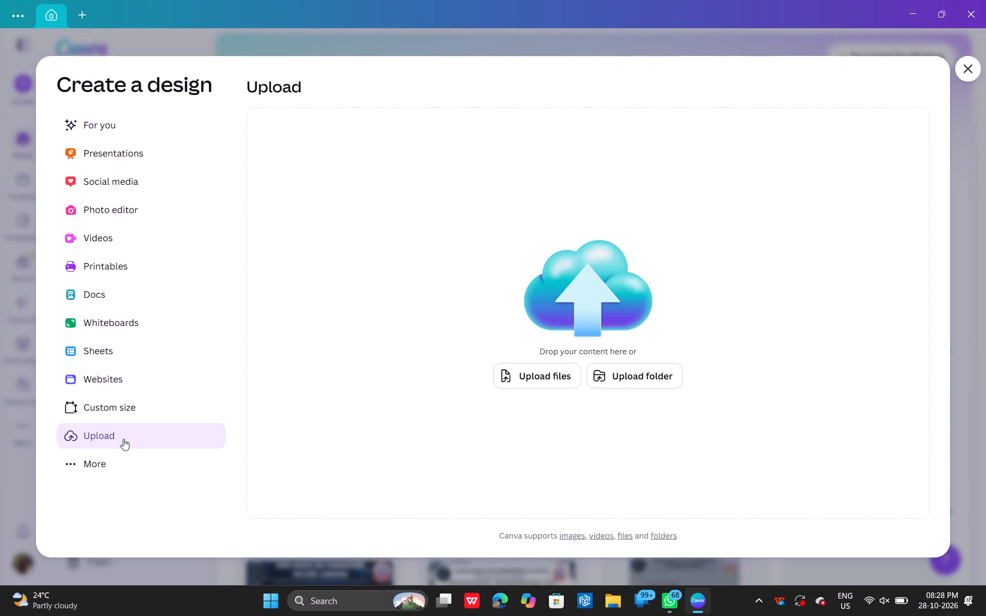
{"action": "left_click", "coordinate": [562, 377]}
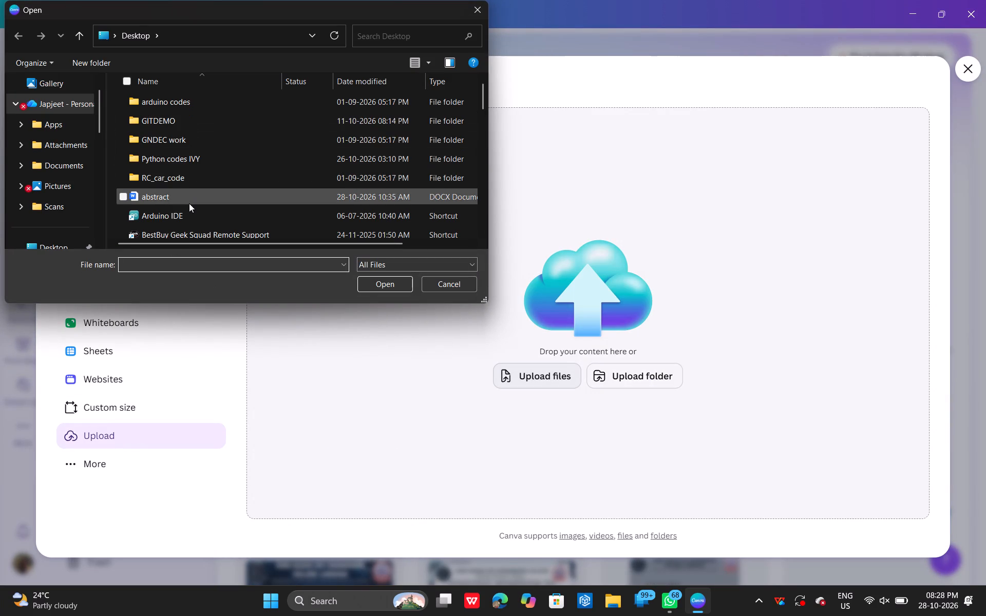
{"action": "scroll", "coordinate": [189, 203], "scroll_direction": "down", "scroll_amount": 3}
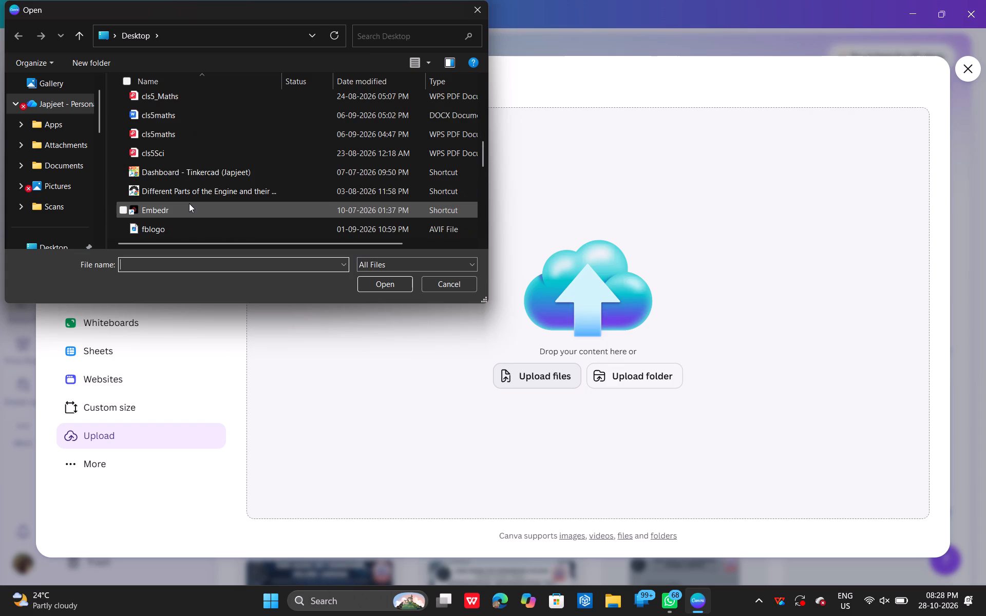
{"action": "scroll", "coordinate": [189, 203], "scroll_direction": "down", "scroll_amount": 2}
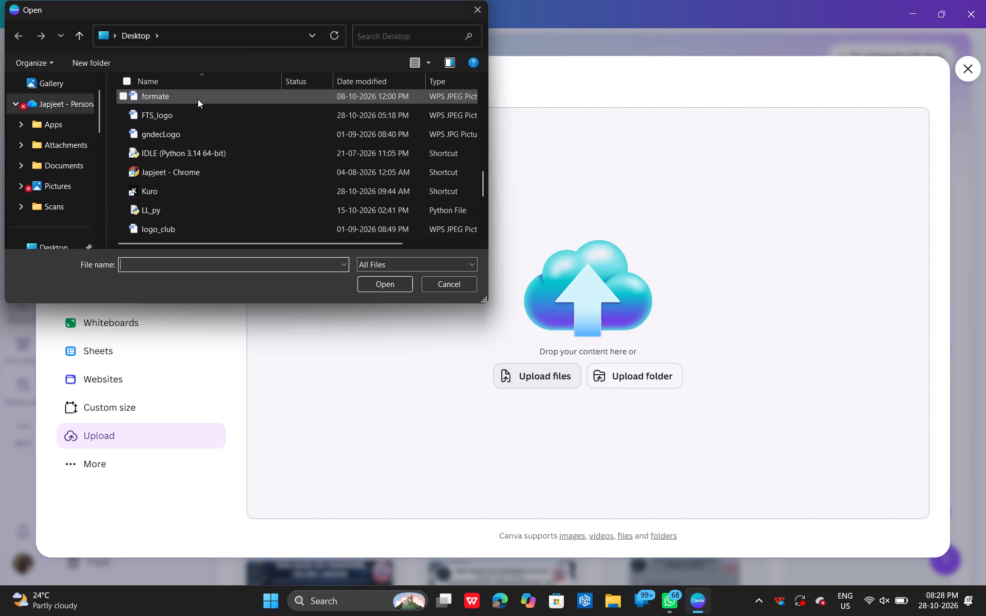
{"action": "scroll", "coordinate": [198, 99], "scroll_direction": "up", "scroll_amount": 2}
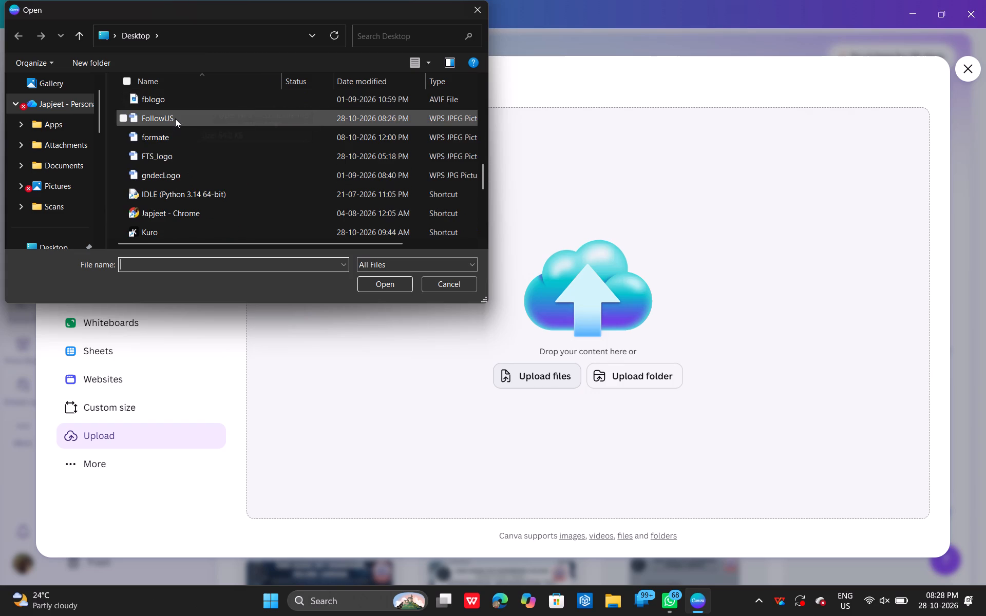
{"action": "left_click", "coordinate": [175, 118]}
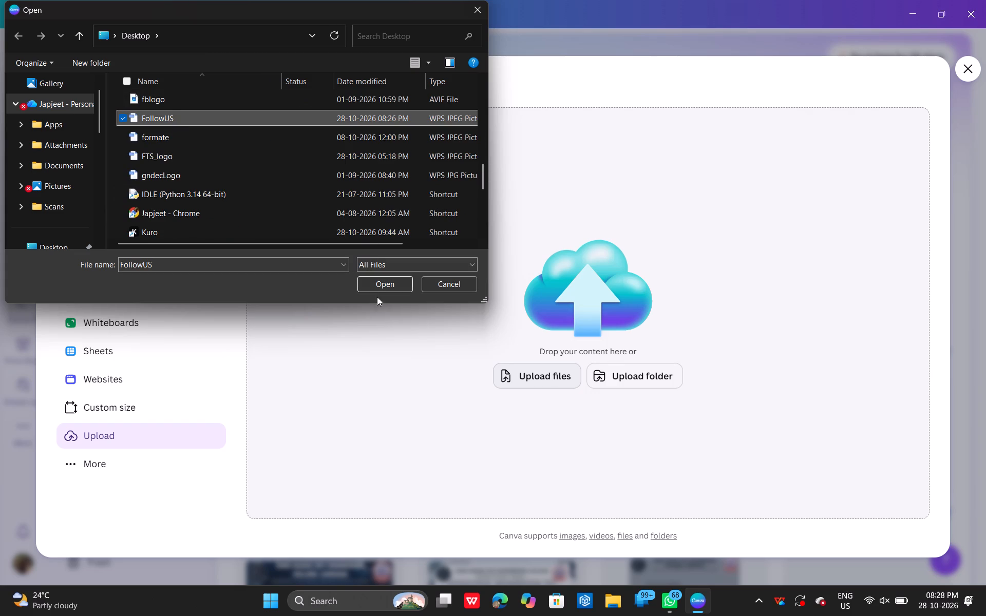
{"action": "left_click", "coordinate": [385, 279]}
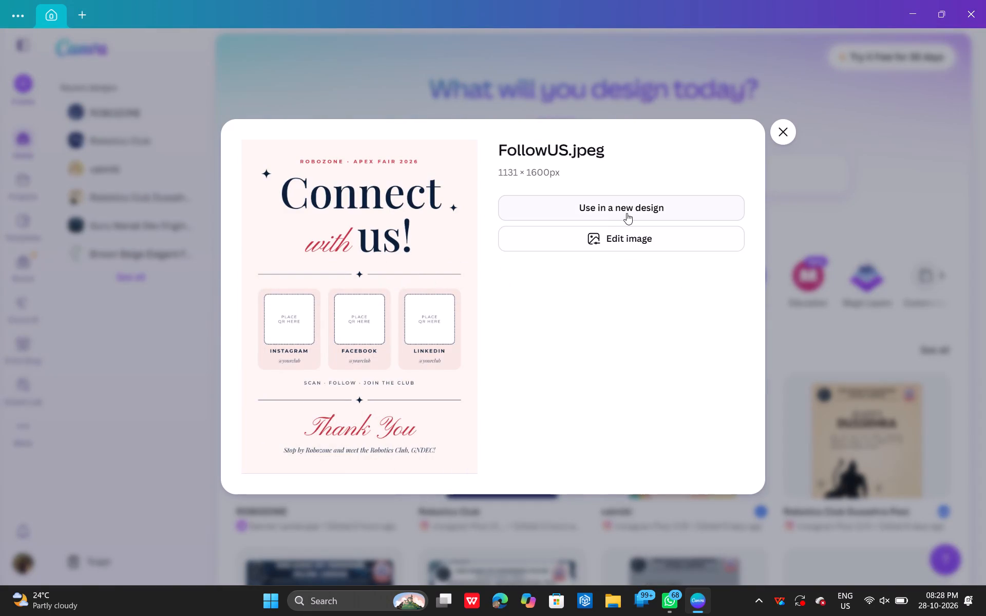
Open the uploaded FollowUS.jpeg picture for image editing and try selecting individual parts of the poster.
{"action": "left_click", "coordinate": [621, 234]}
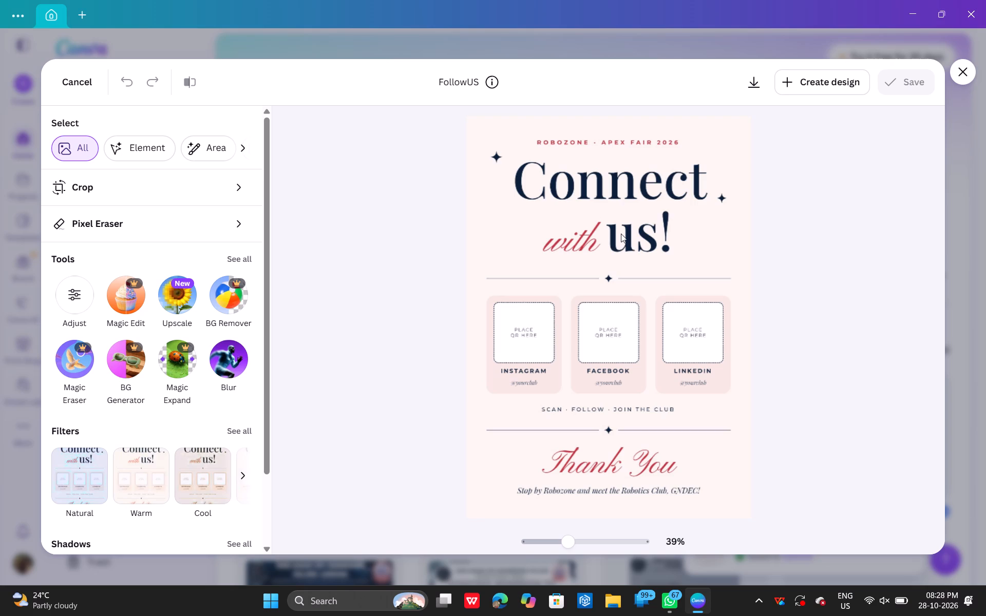
{"action": "left_click", "coordinate": [574, 352]}
{"action": "left_click", "coordinate": [77, 140]}
{"action": "scroll", "coordinate": [185, 444], "scroll_direction": "right", "scroll_amount": 1}
{"action": "left_click", "coordinate": [657, 223]}
{"action": "left_click_drag", "start_coordinate": [568, 542], "coordinate": [565, 536]}
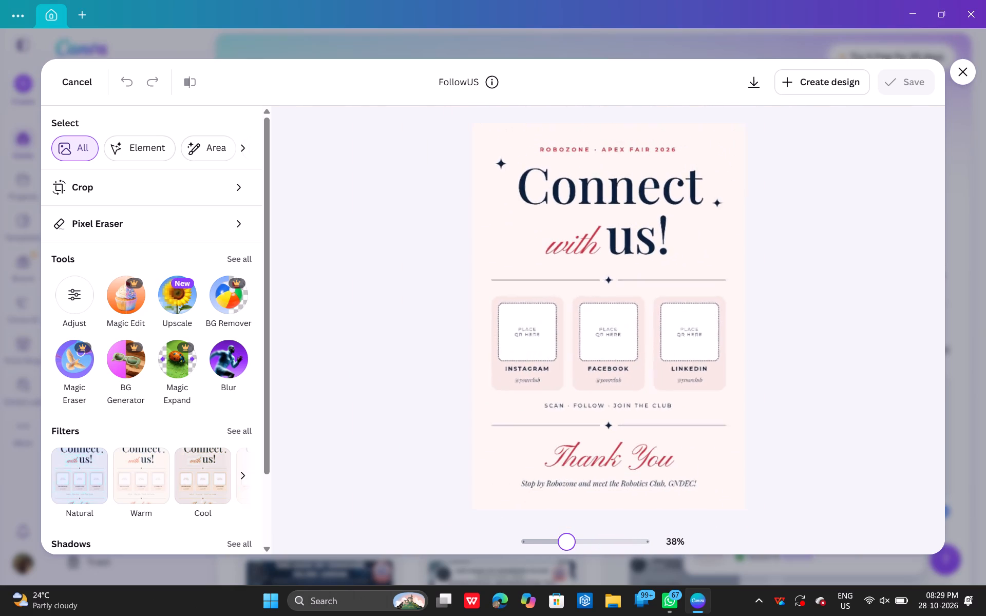
{"action": "left_click_drag", "start_coordinate": [565, 536], "coordinate": [562, 536]}
{"action": "left_click", "coordinate": [640, 336]}
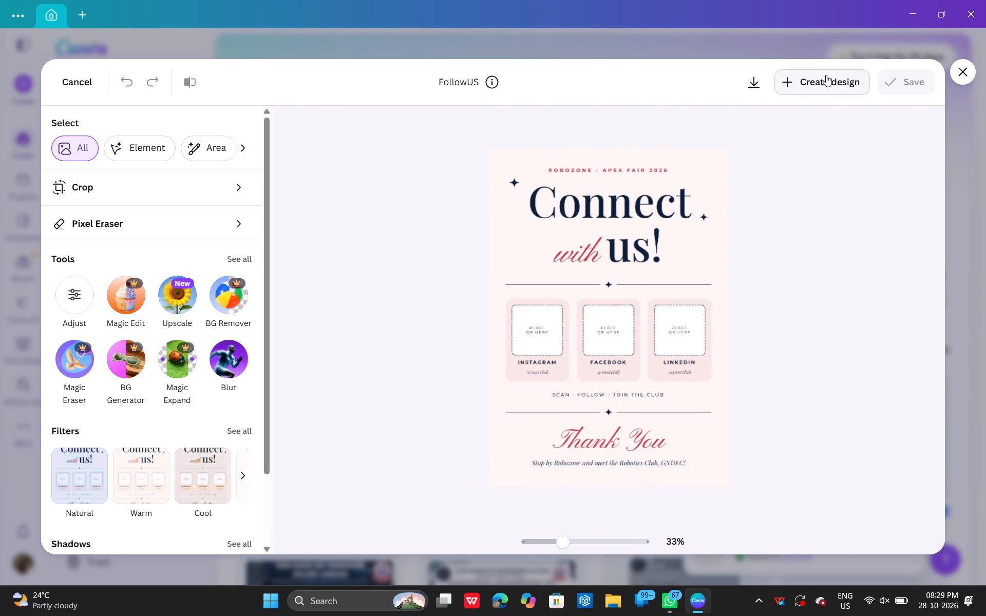
Create a new design from the FollowUS image and try selecting the poster's individual elements on the page.
{"action": "left_click", "coordinate": [826, 75]}
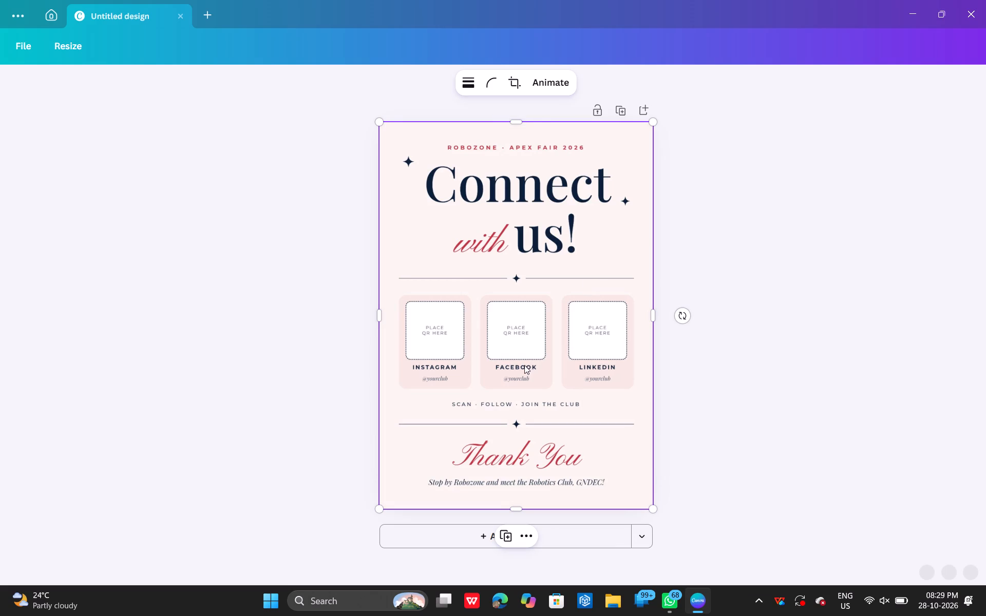
{"action": "left_click", "coordinate": [519, 380]}
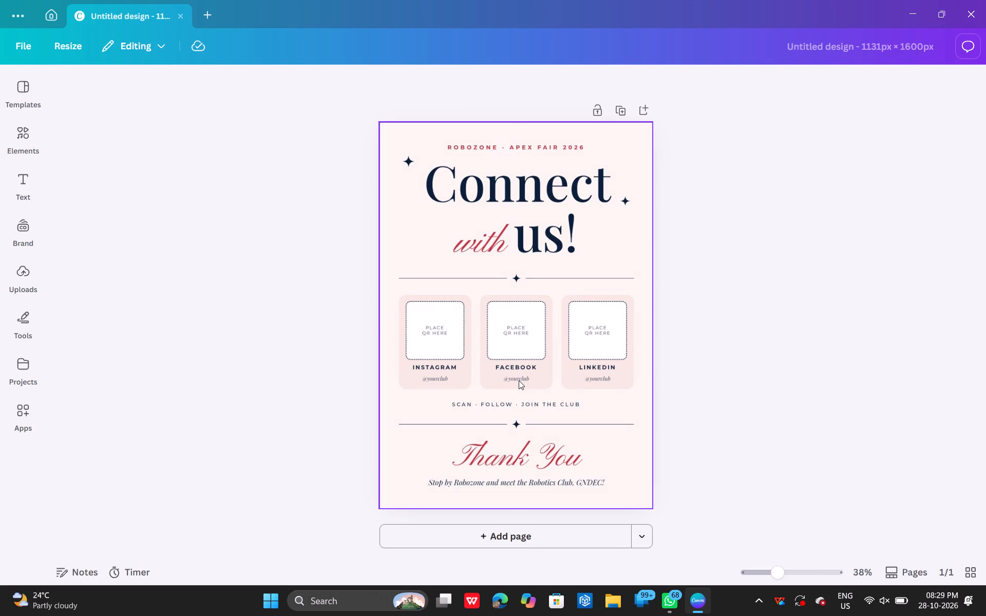
{"action": "left_click", "coordinate": [501, 470]}
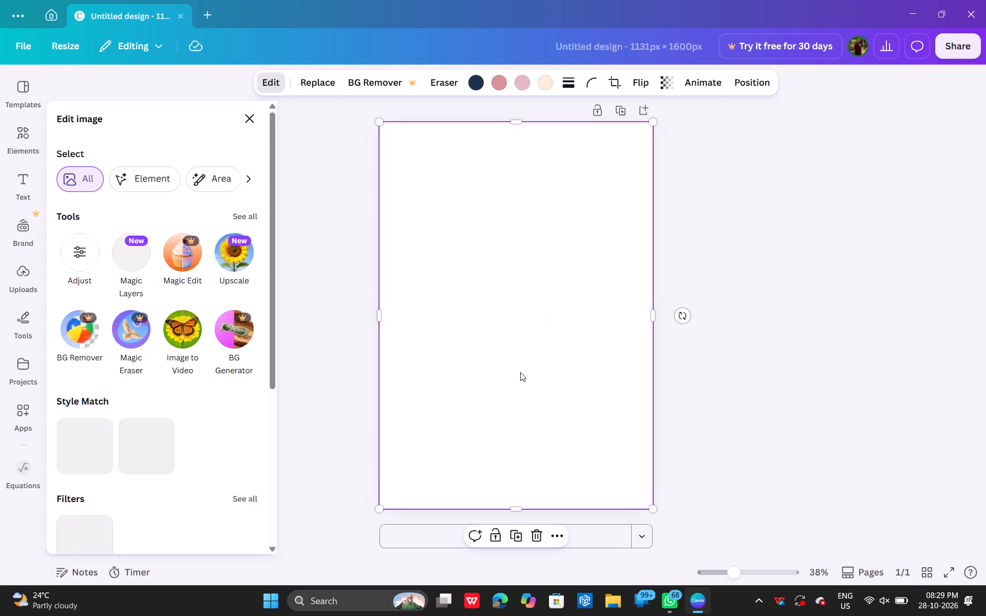
{"action": "left_click", "coordinate": [527, 326]}
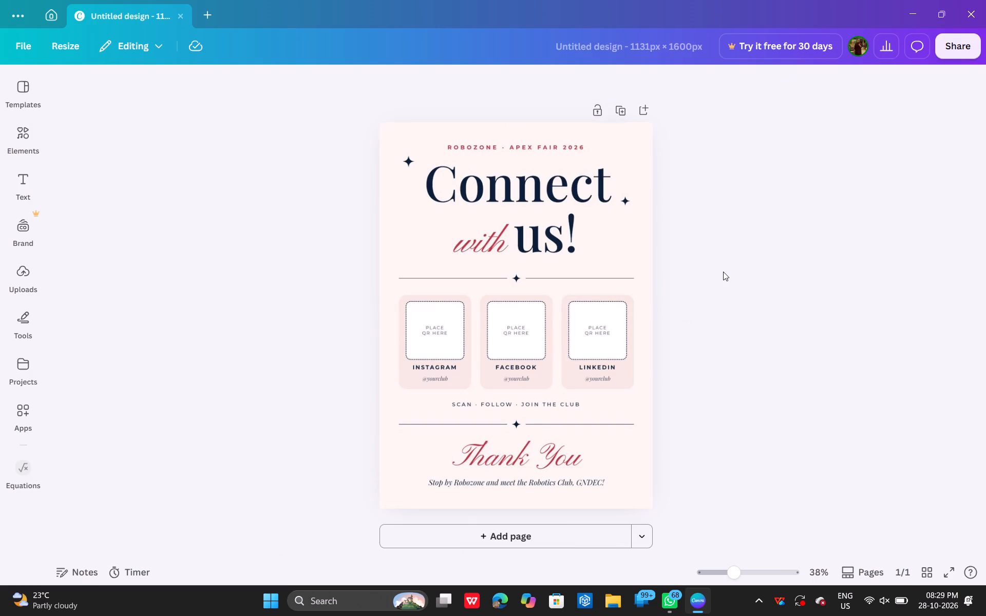
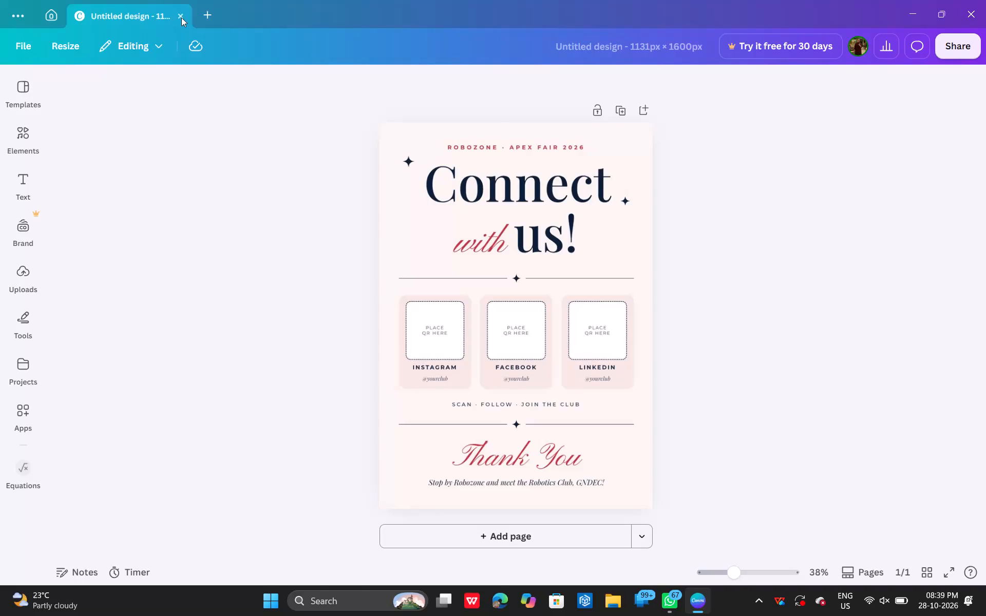
Close the untitled 1131 × 1600 px design made from the FollowUS image.
{"action": "left_click", "coordinate": [181, 17]}
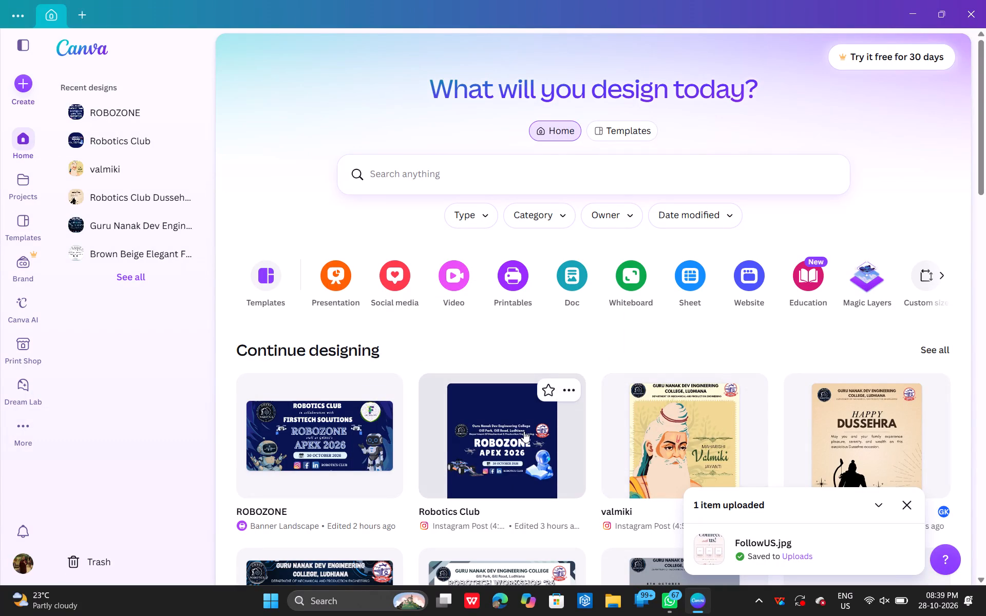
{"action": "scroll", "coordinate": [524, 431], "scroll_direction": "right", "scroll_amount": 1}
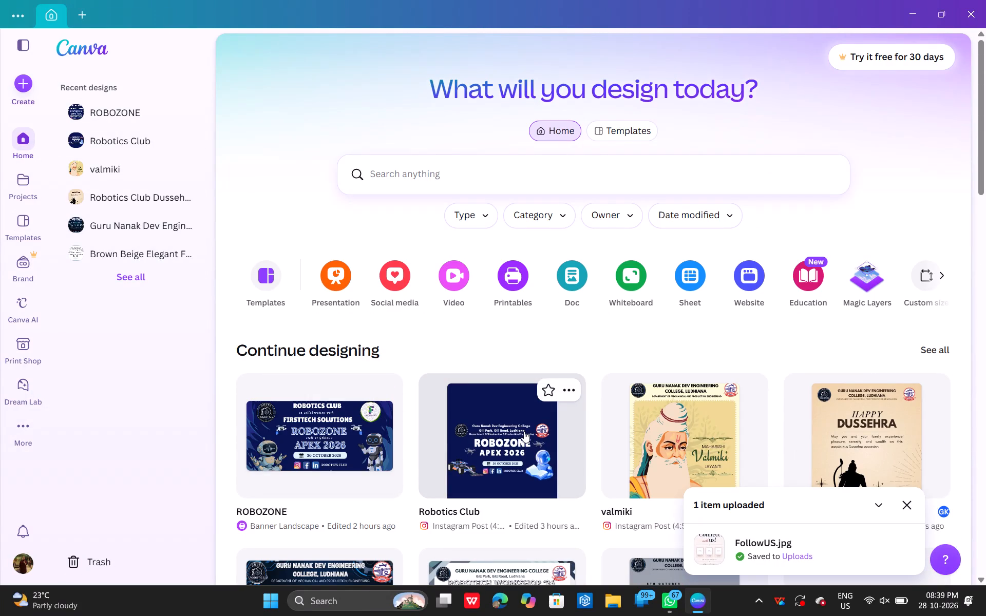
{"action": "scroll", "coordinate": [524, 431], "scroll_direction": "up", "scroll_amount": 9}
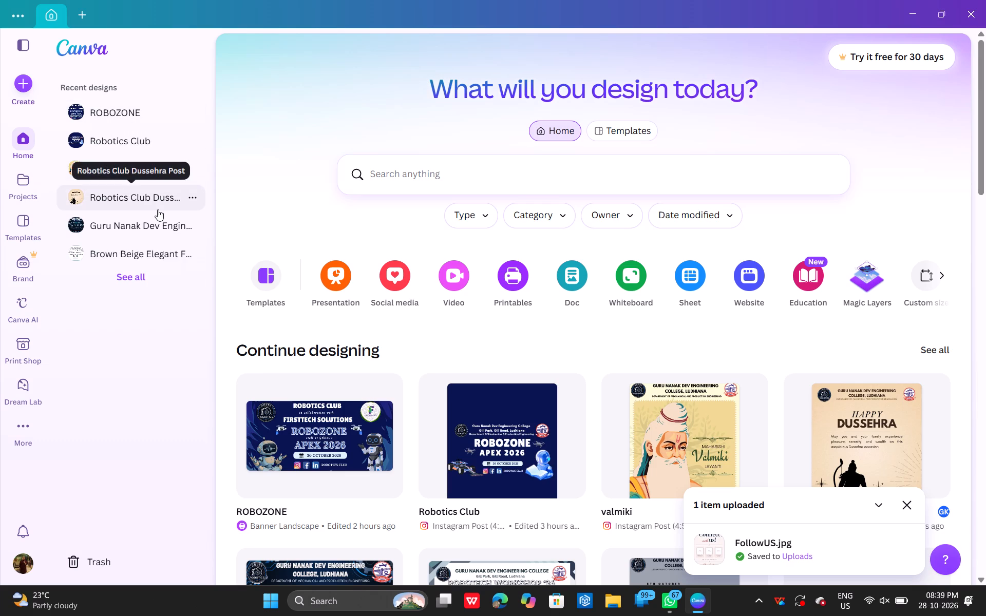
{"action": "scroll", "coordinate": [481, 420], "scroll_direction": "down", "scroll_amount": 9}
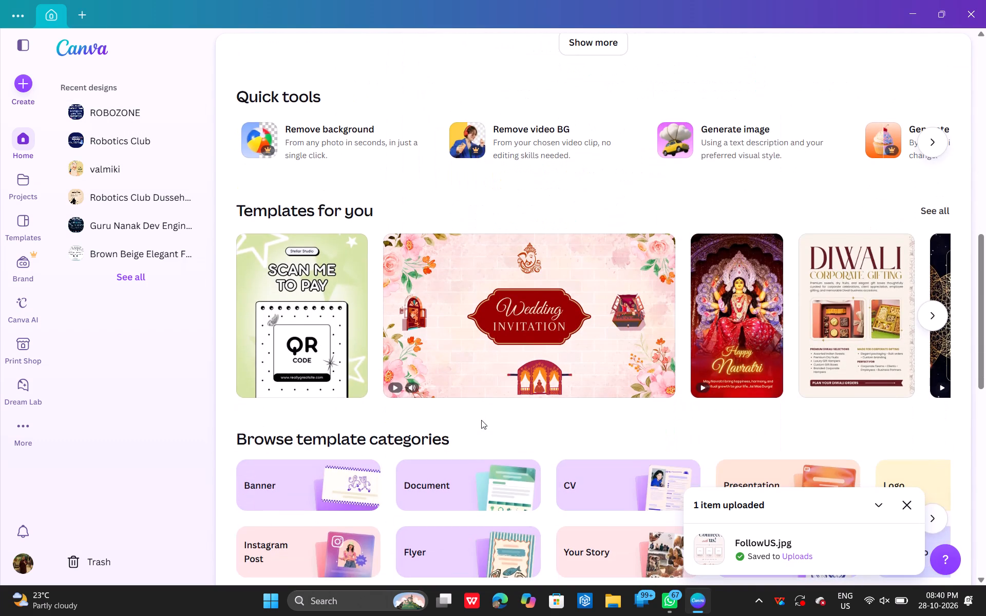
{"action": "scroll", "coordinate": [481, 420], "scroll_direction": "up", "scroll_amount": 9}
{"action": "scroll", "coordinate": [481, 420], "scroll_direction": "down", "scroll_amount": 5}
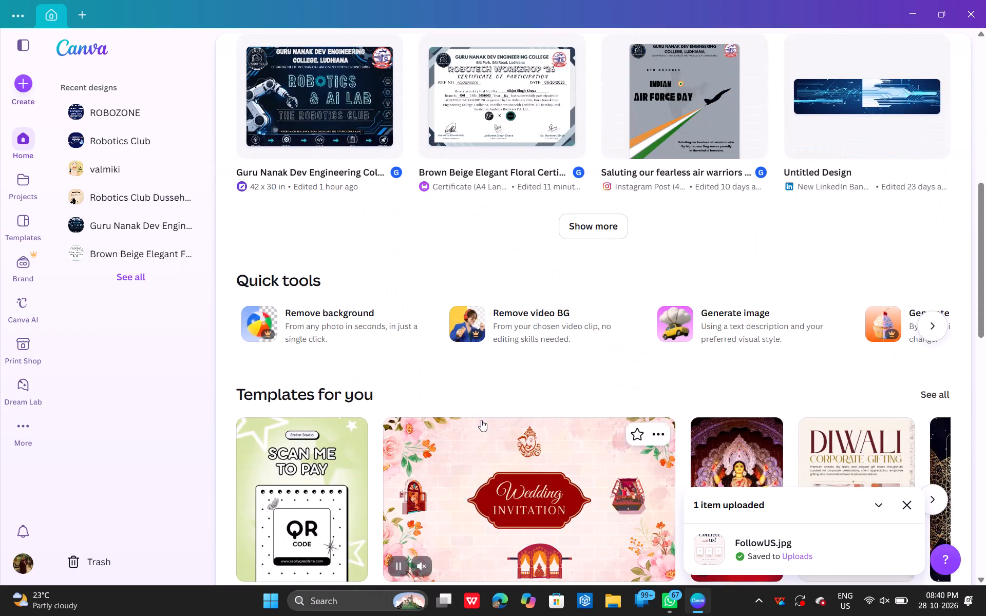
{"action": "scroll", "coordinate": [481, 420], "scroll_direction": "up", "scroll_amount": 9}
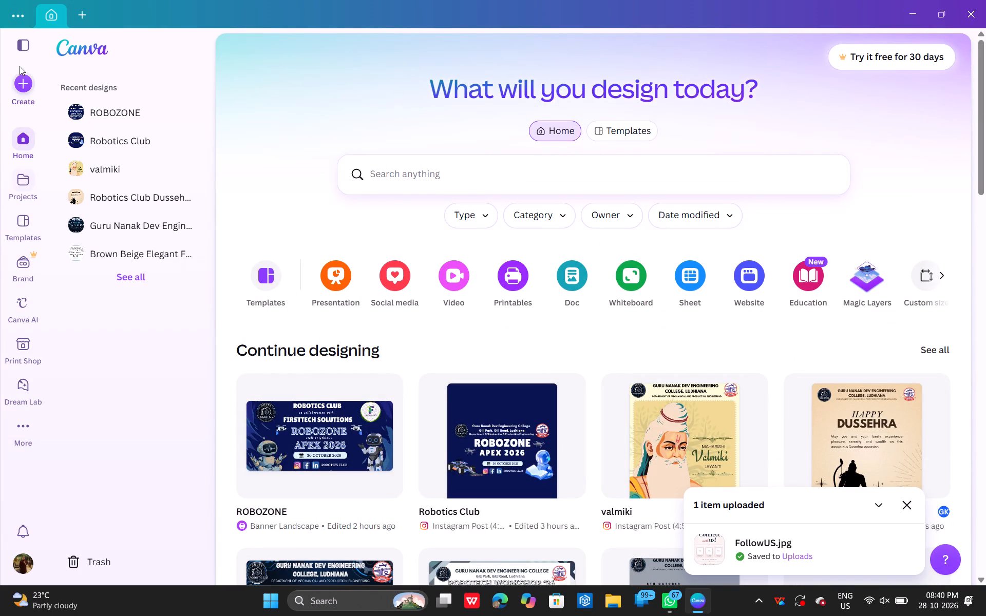
Create a new A4 portrait document and apply the recently used purple "SCAN HERE To Payment" QR code template.
{"action": "left_click", "coordinate": [25, 81]}
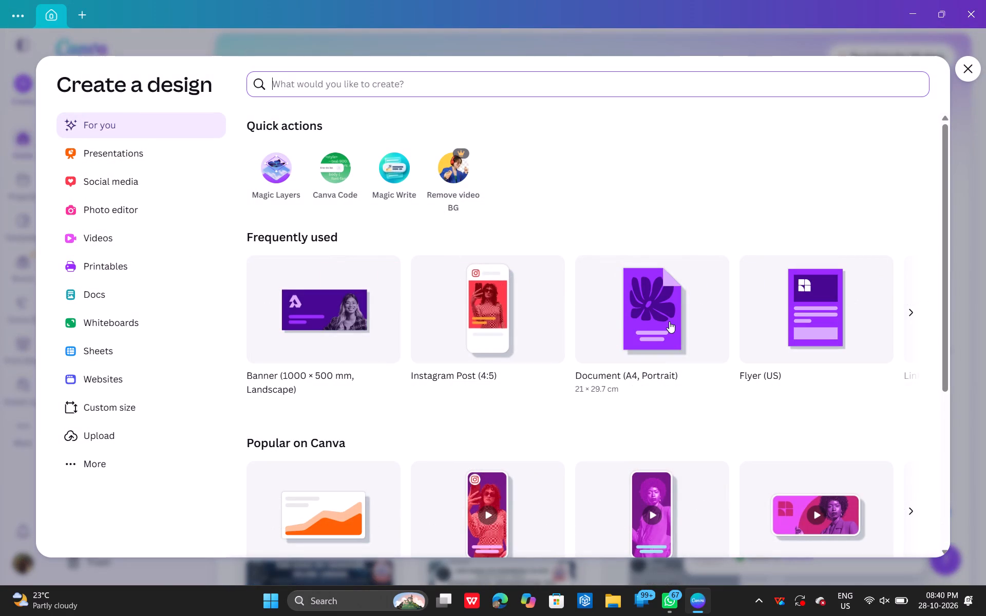
{"action": "left_click", "coordinate": [669, 321]}
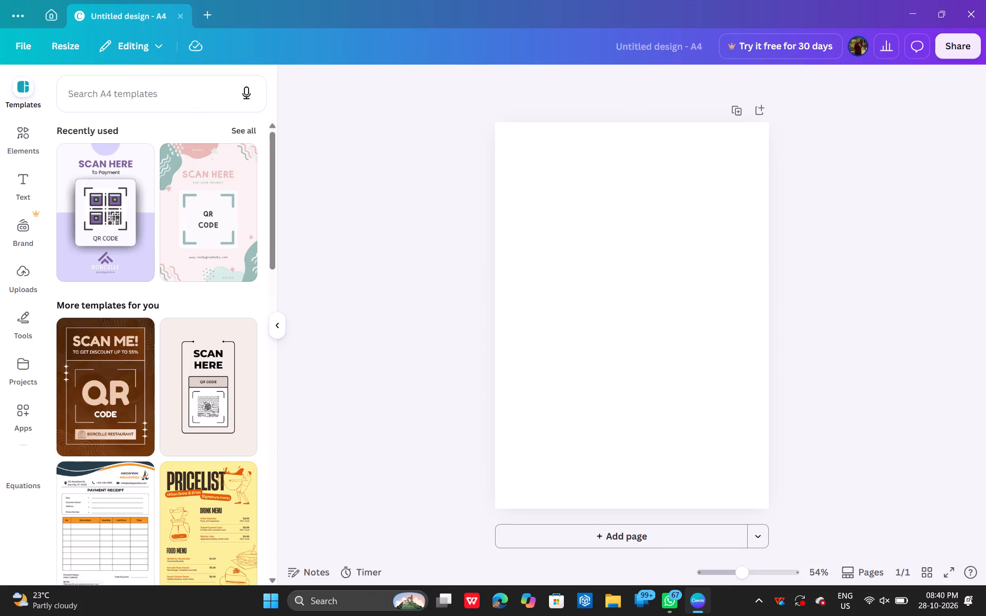
{"action": "left_click", "coordinate": [97, 221]}
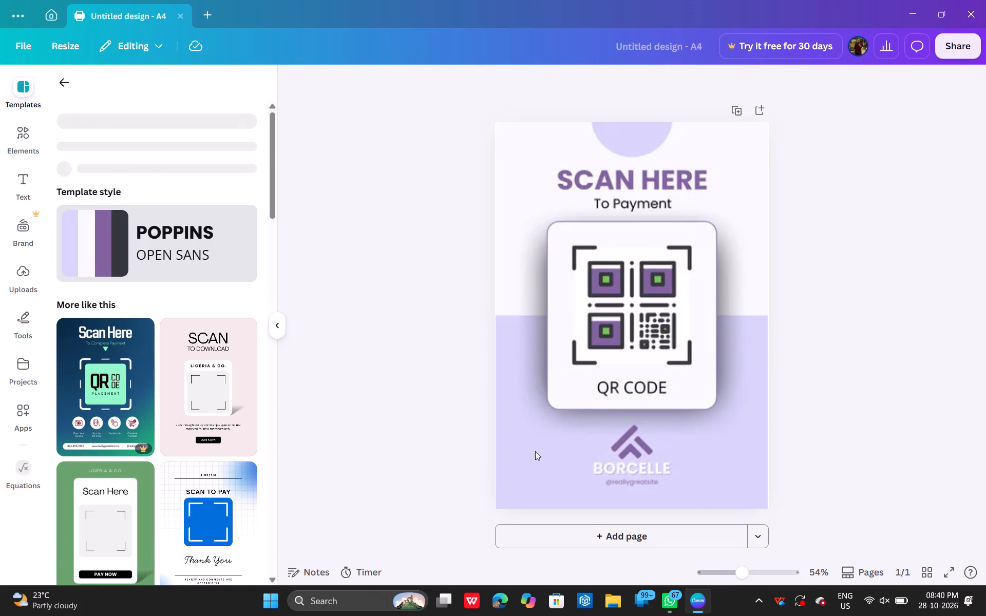
Delete the purple logo mark and the BORCELLE name below the QR code card.
{"action": "left_click", "coordinate": [637, 448]}
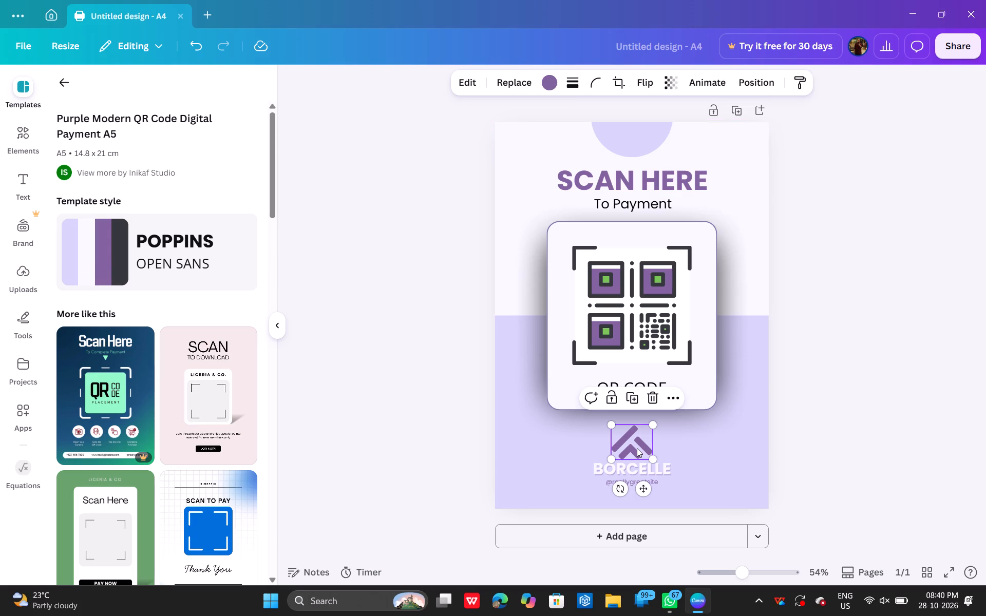
{"action": "left_click", "coordinate": [656, 400]}
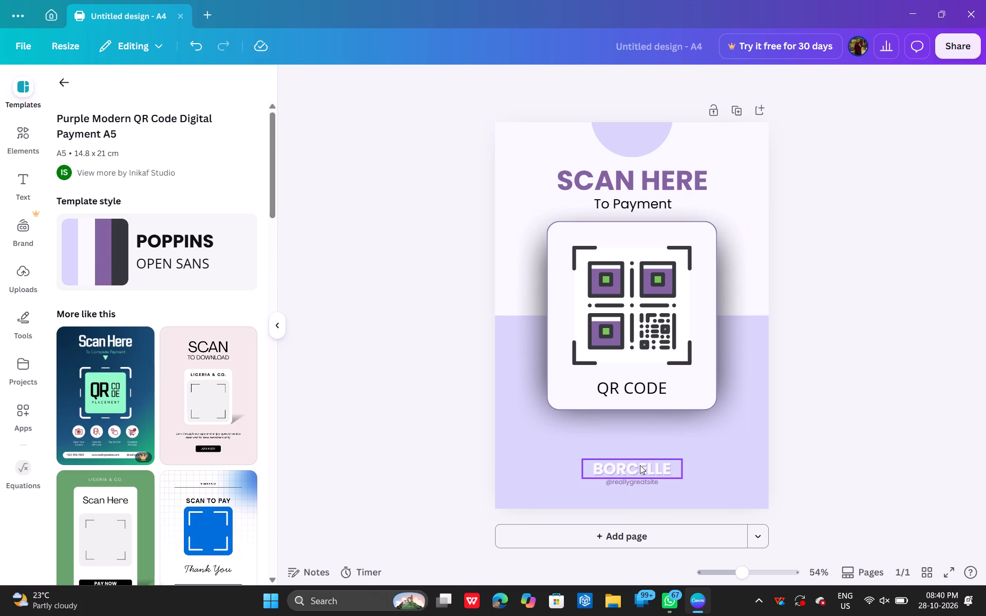
{"action": "left_click", "coordinate": [640, 465]}
{"action": "left_click", "coordinate": [655, 425]}
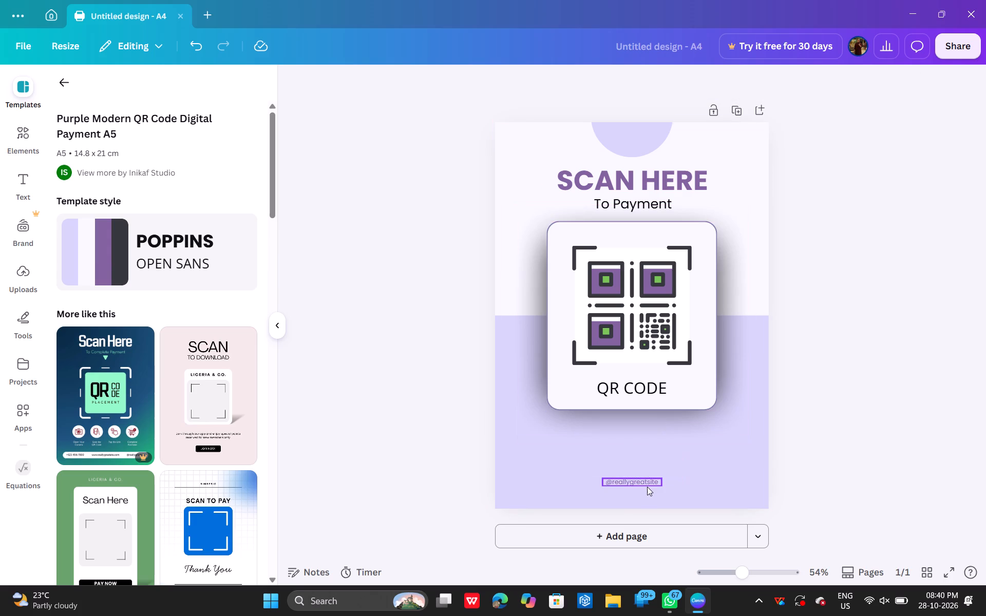
{"action": "left_click", "coordinate": [647, 486]}
{"action": "left_click", "coordinate": [648, 480]}
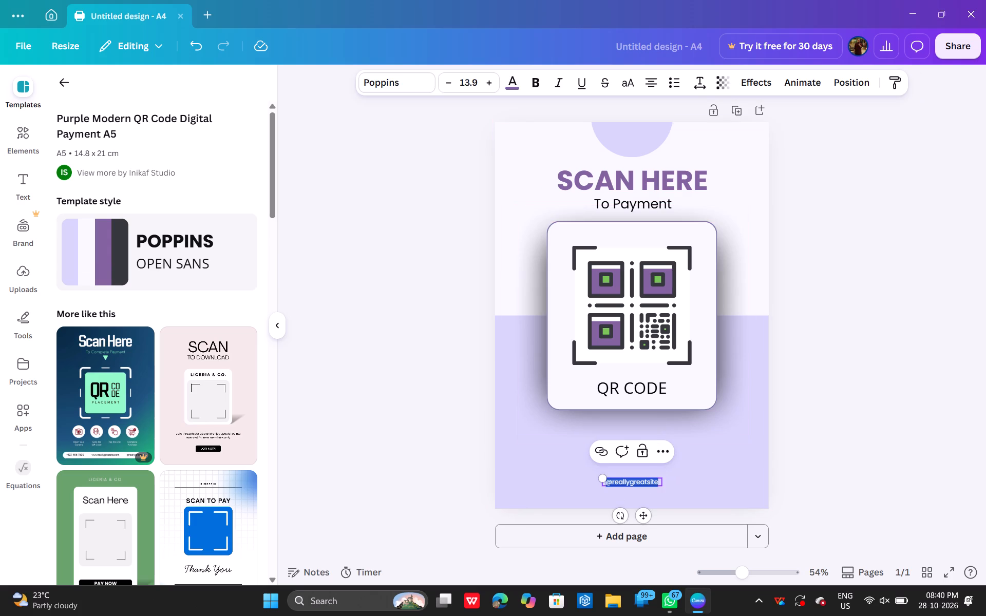
{"action": "left_click", "coordinate": [659, 484]}
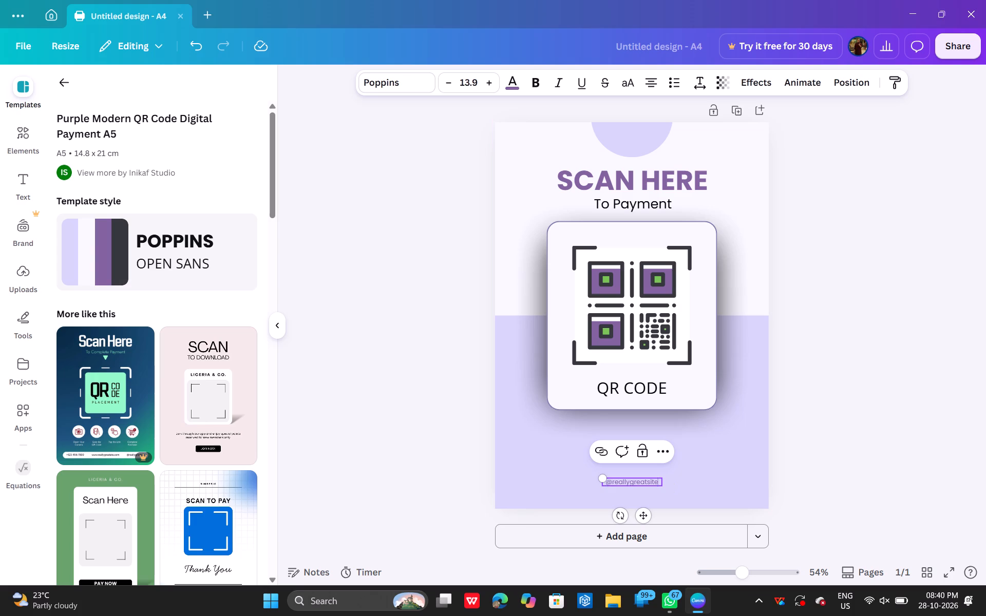
{"action": "key", "text": "BackSpace"}
{"action": "key", "text": "BackSpace"}
{"action": "key", "text": "BackSpace"}
{"action": "key", "text": "BackSpace"}
{"action": "key", "text": "BackSpace"}
{"action": "key", "text": "BackSpace"}
{"action": "key", "text": "BackSpace"}
{"action": "key", "text": "BackSpace"}
{"action": "key", "text": "BackSpace"}
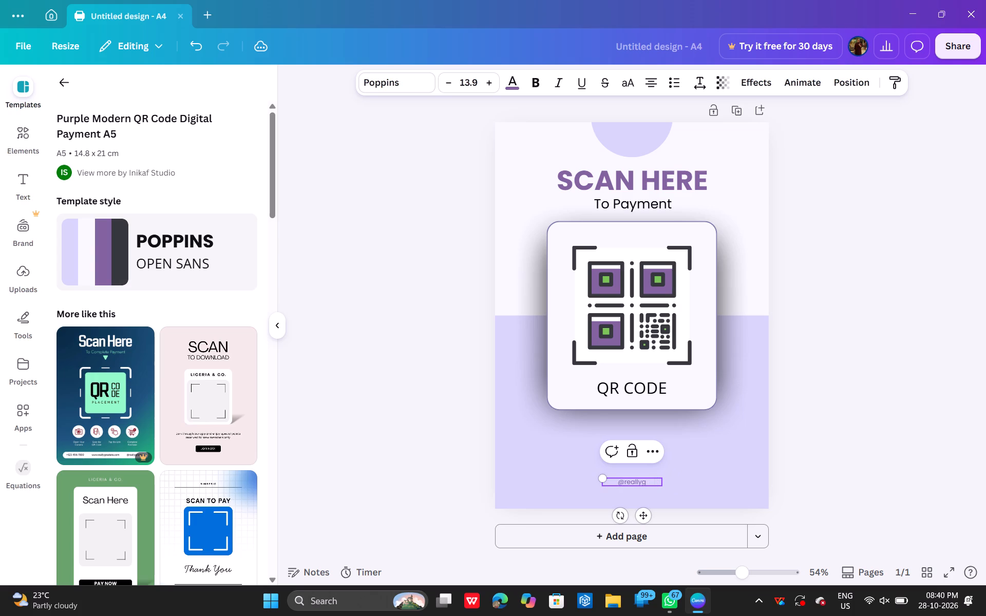
{"action": "key", "text": "BackSpace"}
{"action": "key", "text": "BackSpace"}
{"action": "key", "text": "BackSpace"}
{"action": "key", "text": "BackSpace"}
{"action": "key", "text": "BackSpace"}
{"action": "type", "text": "oboticsclub"}
{"action": "left_click", "coordinate": [829, 378]}
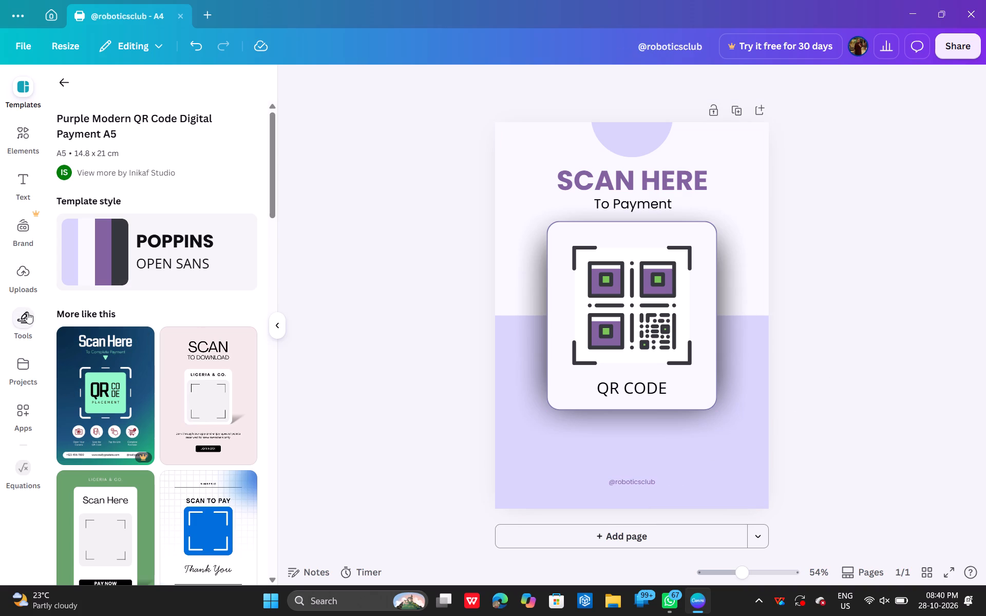
Add the uploaded round GNDEC Robotics Club logo to the page and shrink it to about 3.1 × 3.1 cm.
{"action": "scroll", "coordinate": [27, 302], "scroll_direction": "down", "scroll_amount": 1}
{"action": "left_click", "coordinate": [25, 290]}
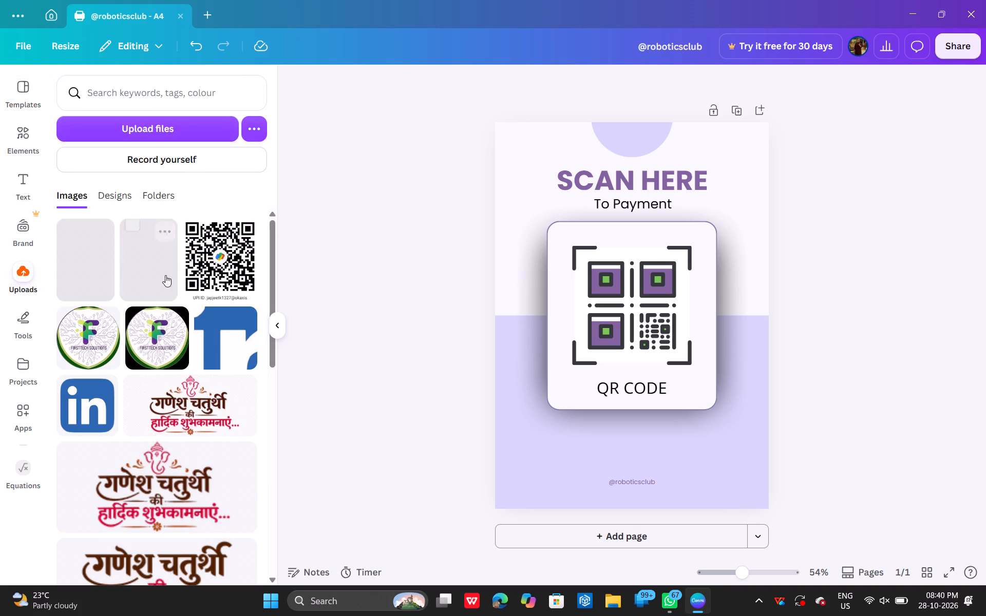
{"action": "scroll", "coordinate": [119, 433], "scroll_direction": "down", "scroll_amount": 6}
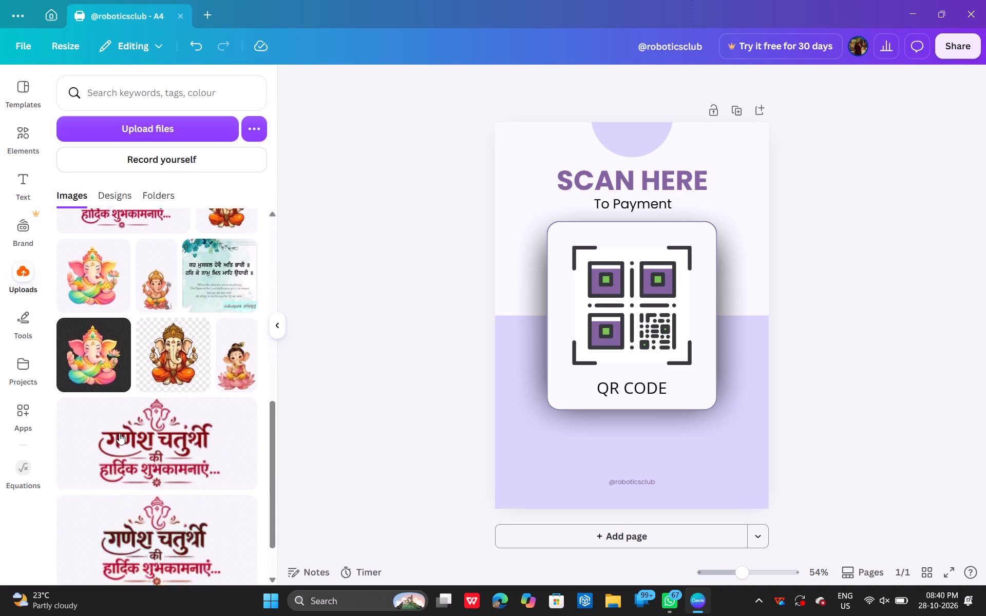
{"action": "scroll", "coordinate": [119, 433], "scroll_direction": "down", "scroll_amount": 9}
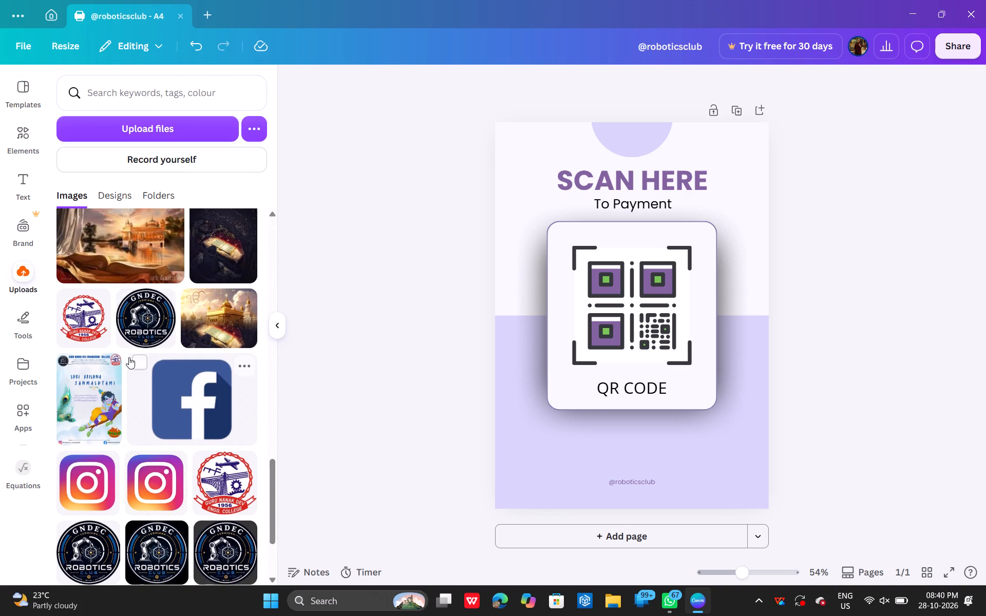
{"action": "left_click", "coordinate": [145, 334]}
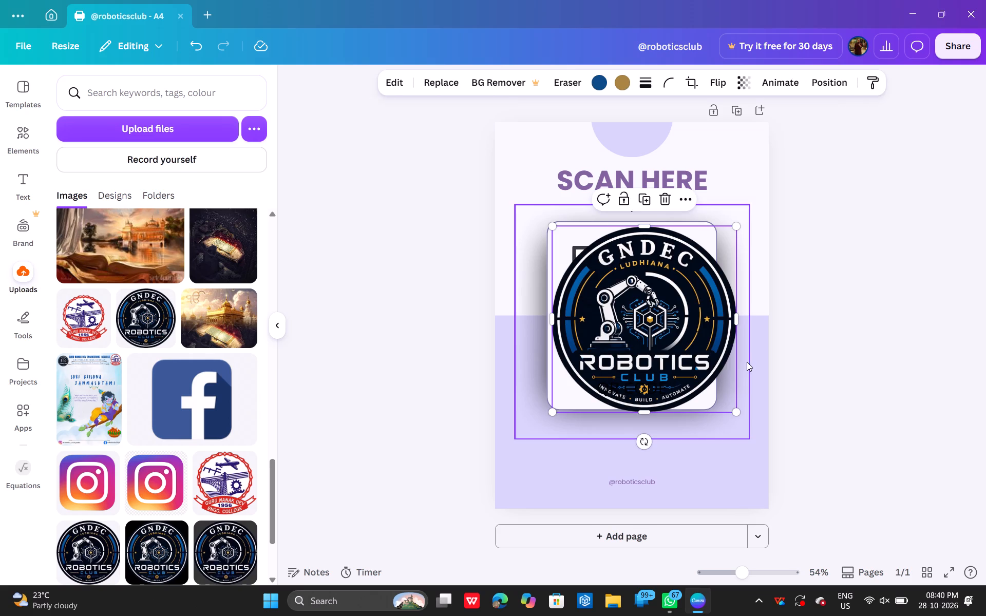
{"action": "left_click_drag", "start_coordinate": [735, 226], "coordinate": [625, 384]}
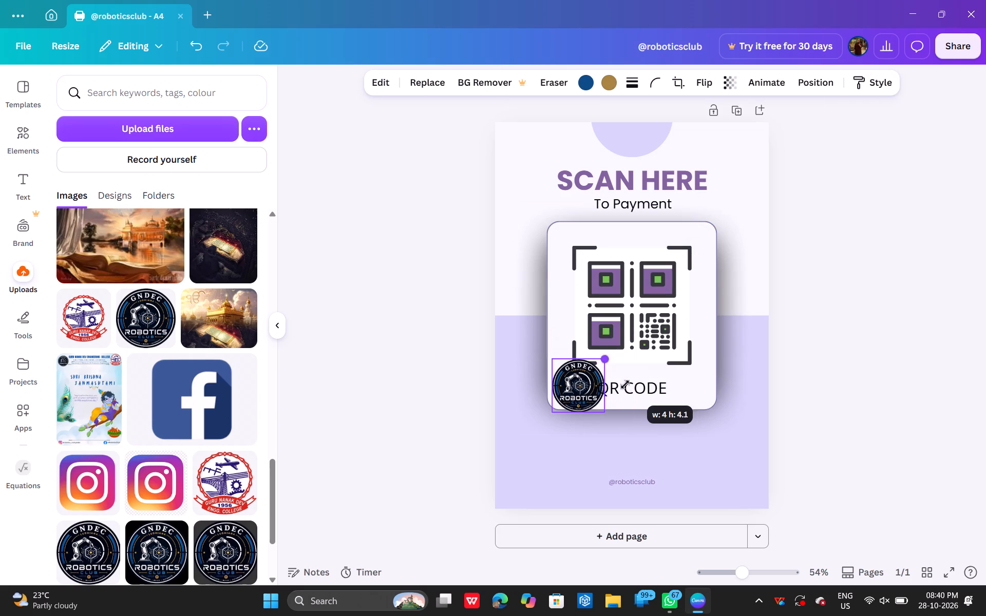
{"action": "left_click_drag", "start_coordinate": [625, 384], "coordinate": [611, 392]}
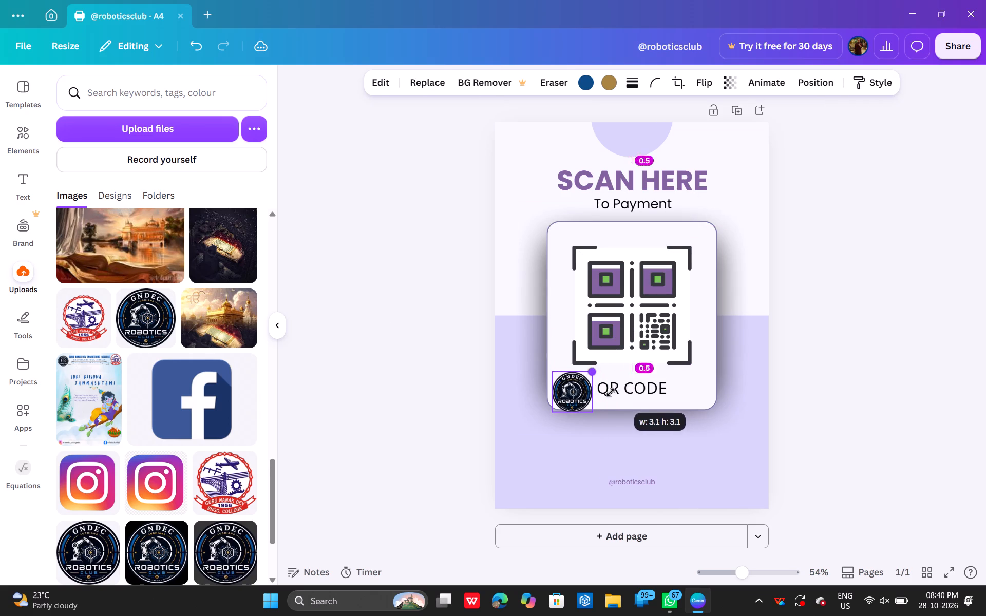
{"action": "left_click_drag", "start_coordinate": [611, 392], "coordinate": [611, 390]}
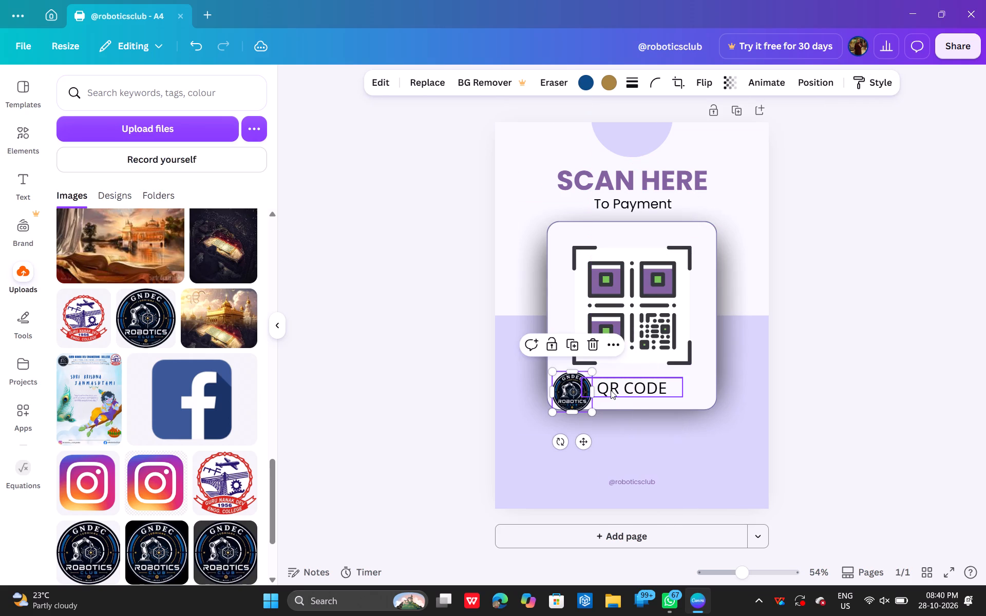
{"action": "left_click_drag", "start_coordinate": [584, 437], "coordinate": [641, 490]}
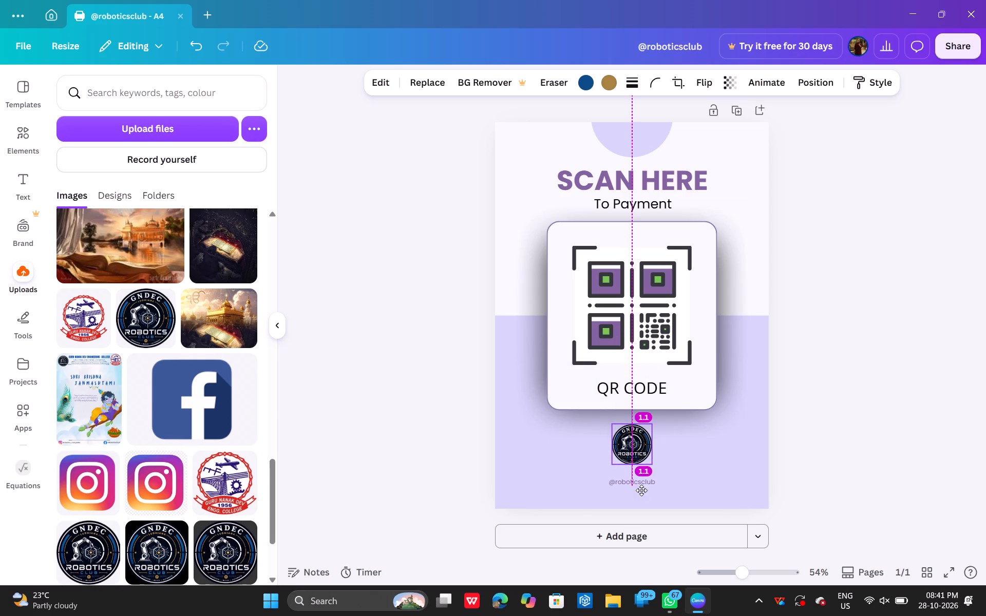
{"action": "left_click_drag", "start_coordinate": [641, 490], "coordinate": [640, 496]}
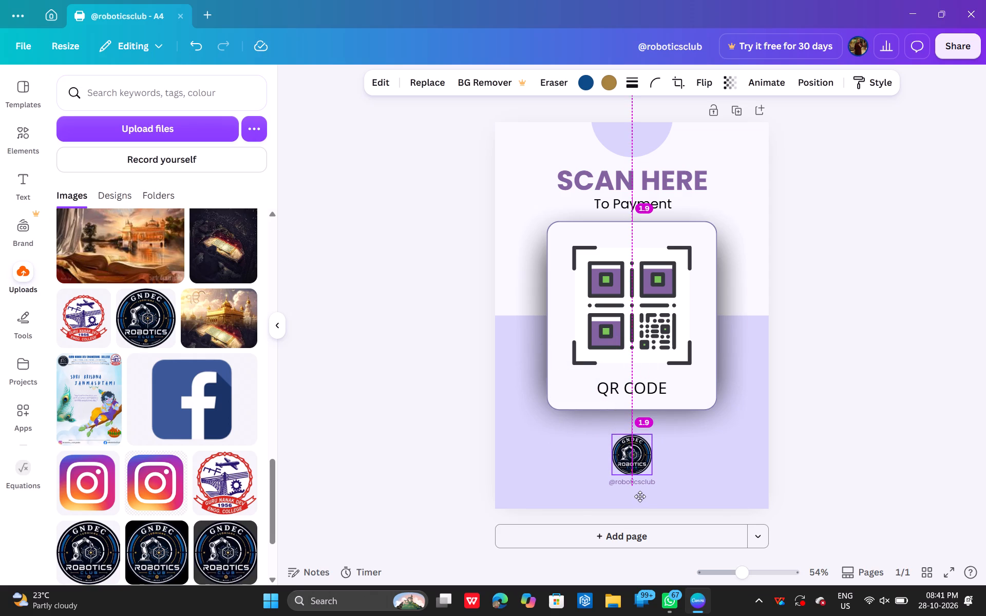
{"action": "left_click_drag", "start_coordinate": [640, 496], "coordinate": [641, 496]}
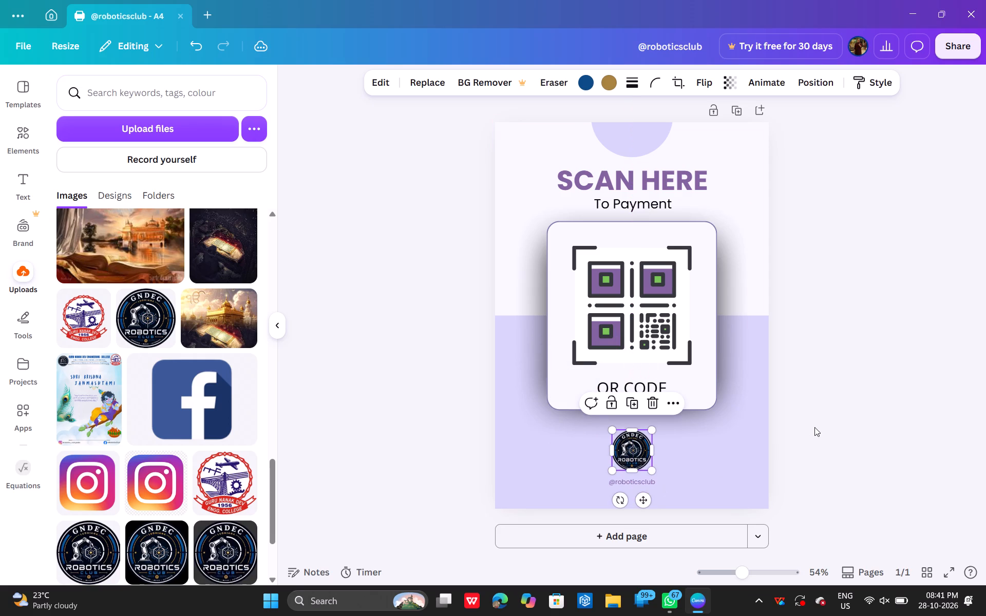
{"action": "left_click", "coordinate": [814, 427]}
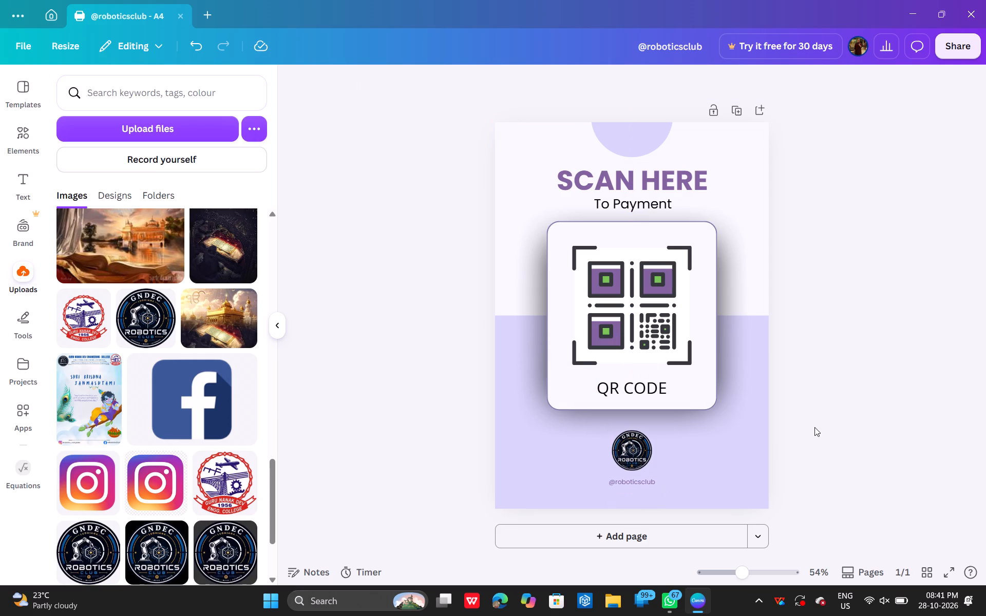
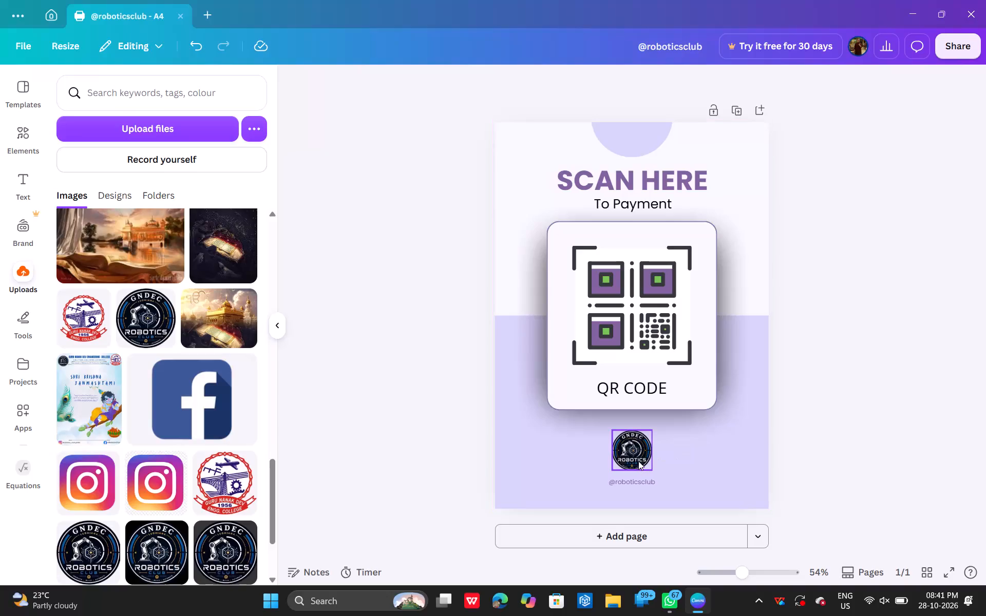
{"action": "left_click", "coordinate": [639, 453]}
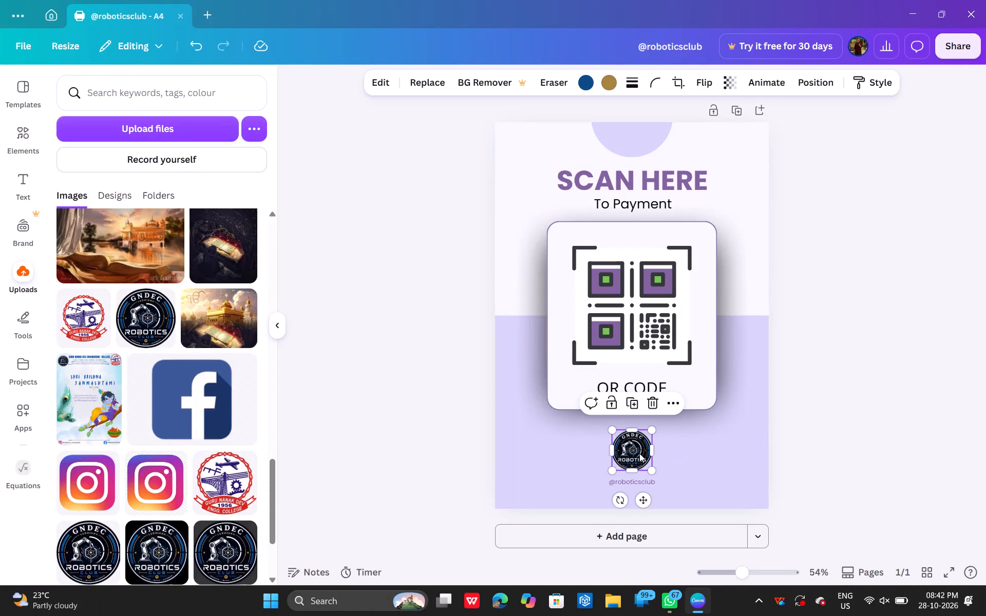
{"action": "left_click", "coordinate": [827, 401]}
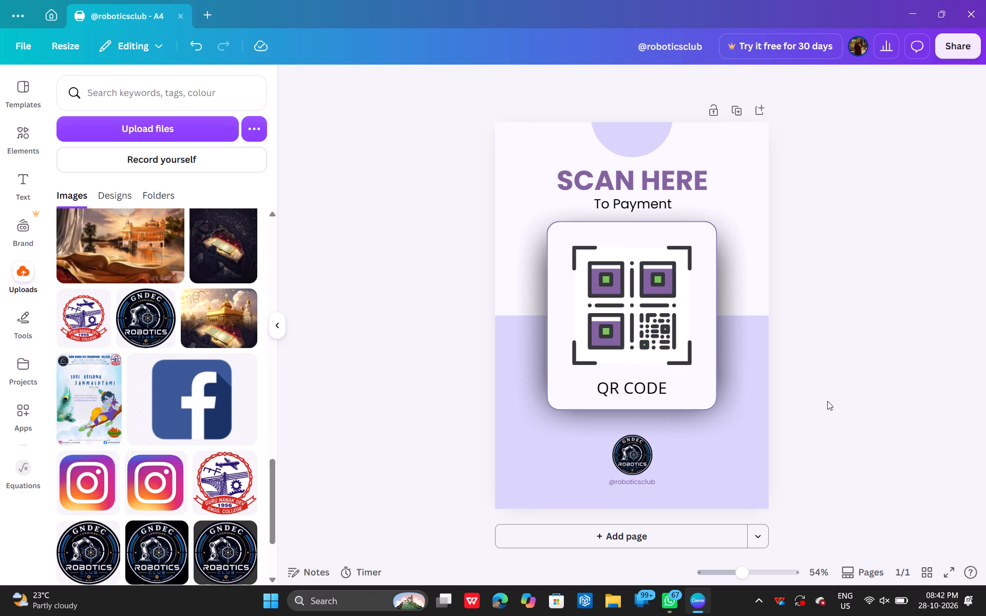
{"action": "left_click", "coordinate": [640, 455]}
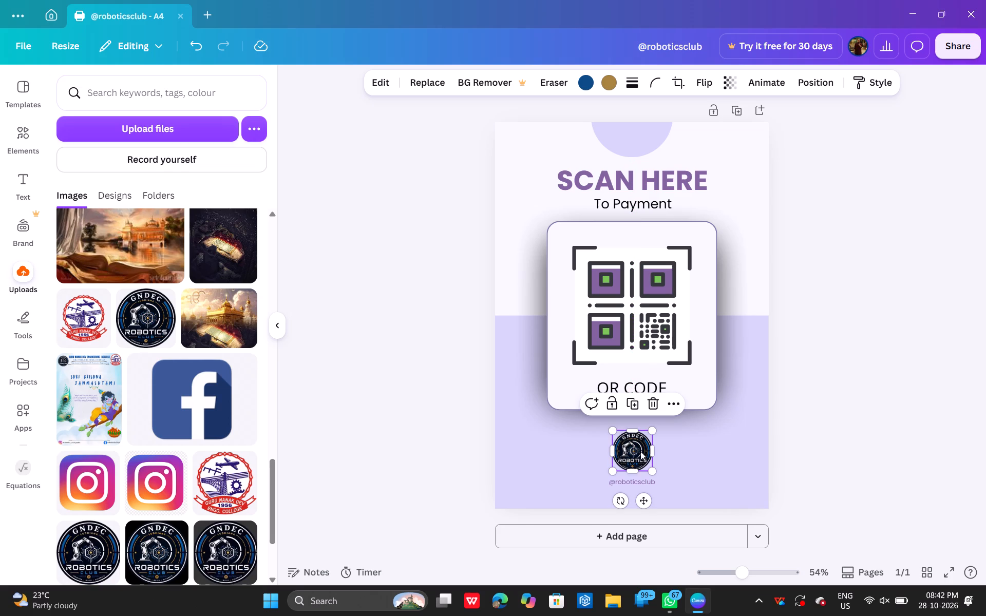
{"action": "left_click", "coordinate": [834, 437]}
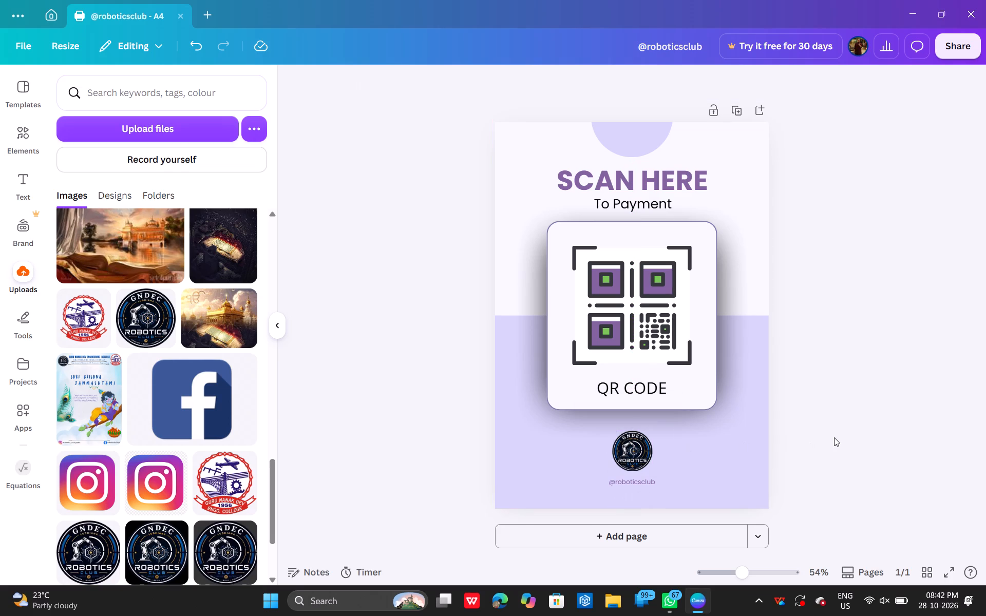
{"action": "left_click", "coordinate": [641, 456]}
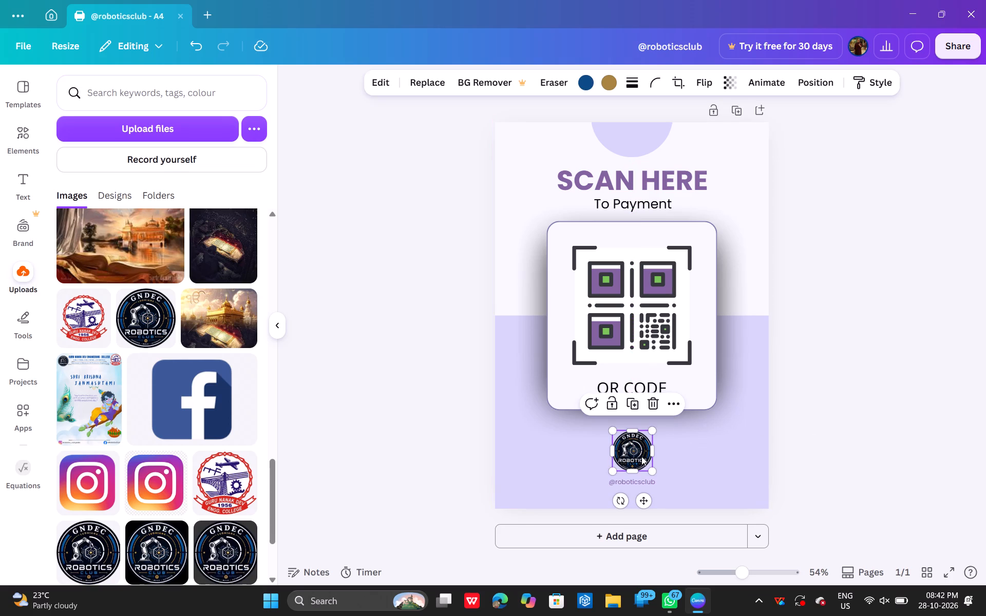
{"action": "left_click", "coordinate": [610, 473]}
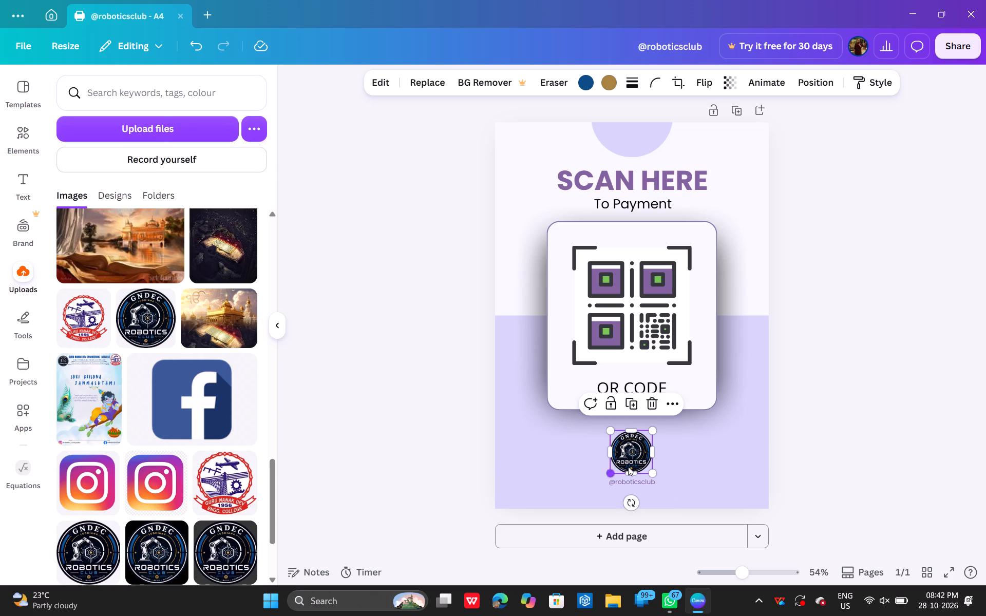
{"action": "left_click", "coordinate": [861, 416]}
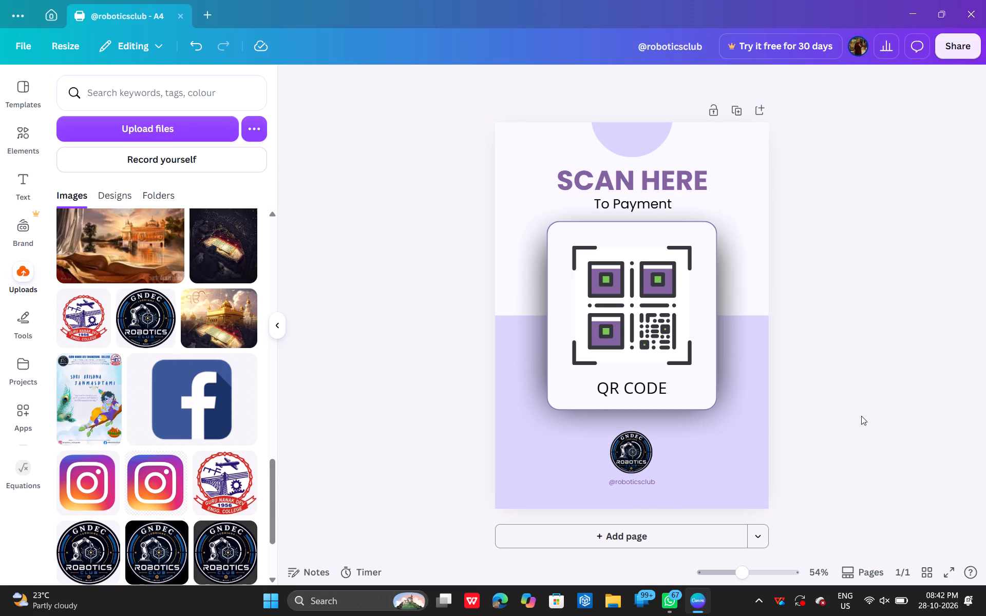
Delete the placeholder QR code graphic from the card above the "QR CODE" label.
{"action": "left_click", "coordinate": [649, 303]}
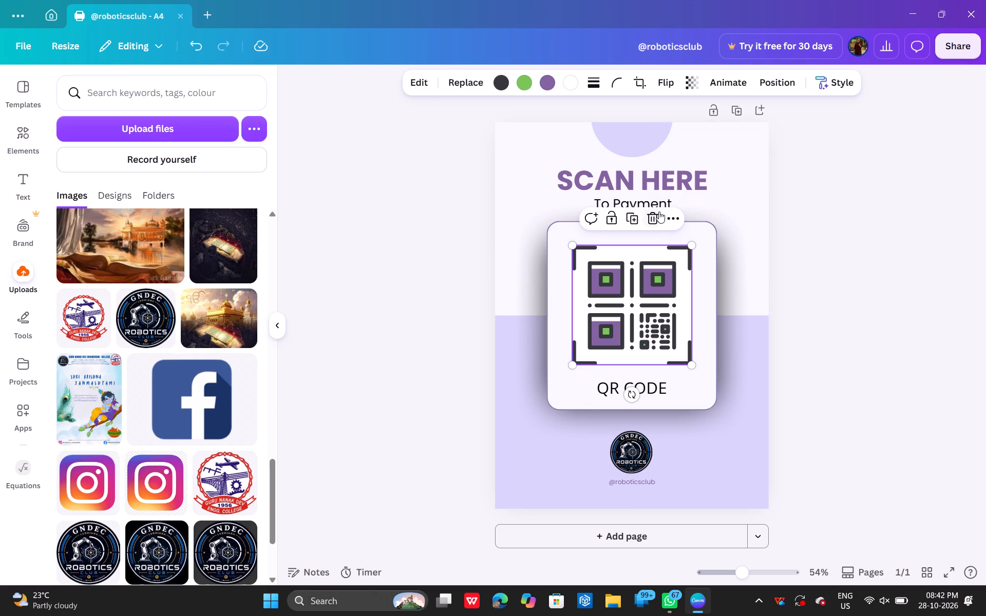
{"action": "left_click", "coordinate": [651, 218]}
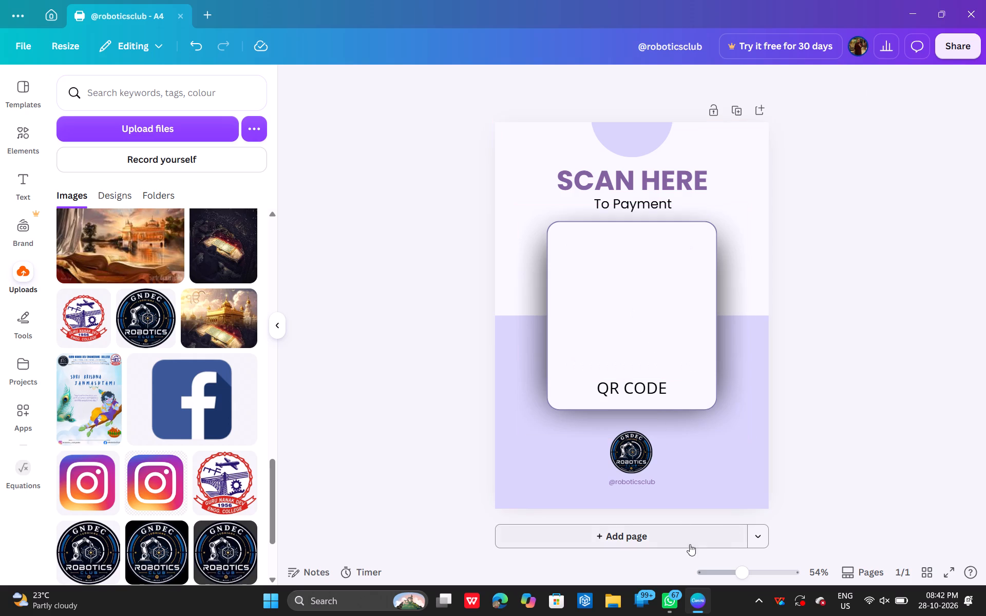
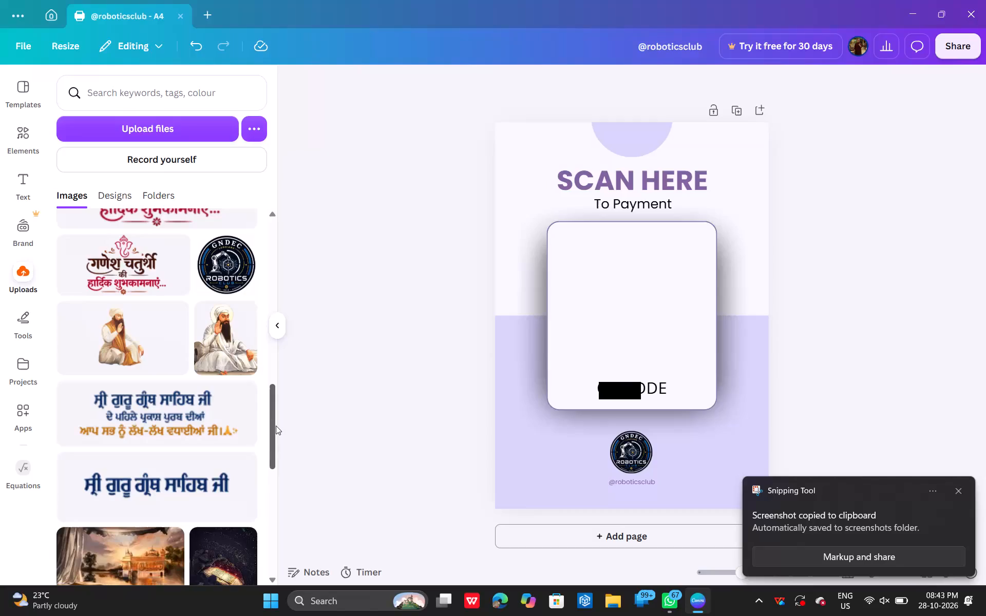
Paste the copied Paytm UPI QR code screenshot onto the poster and mark its thumbnail among the uploaded images.
{"action": "key", "text": "ctrl+v"}
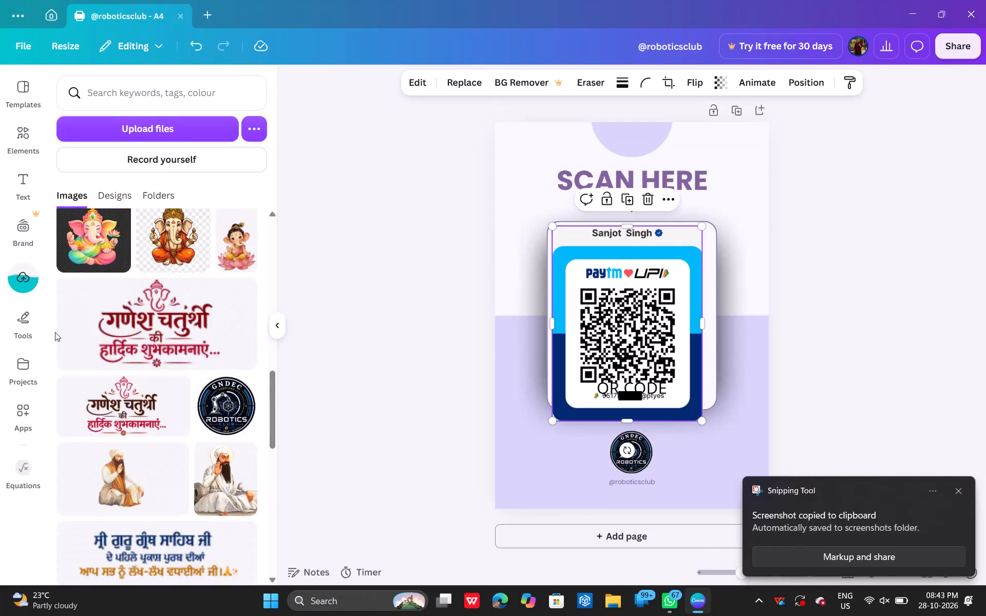
{"action": "scroll", "coordinate": [55, 332], "scroll_direction": "up", "scroll_amount": 13}
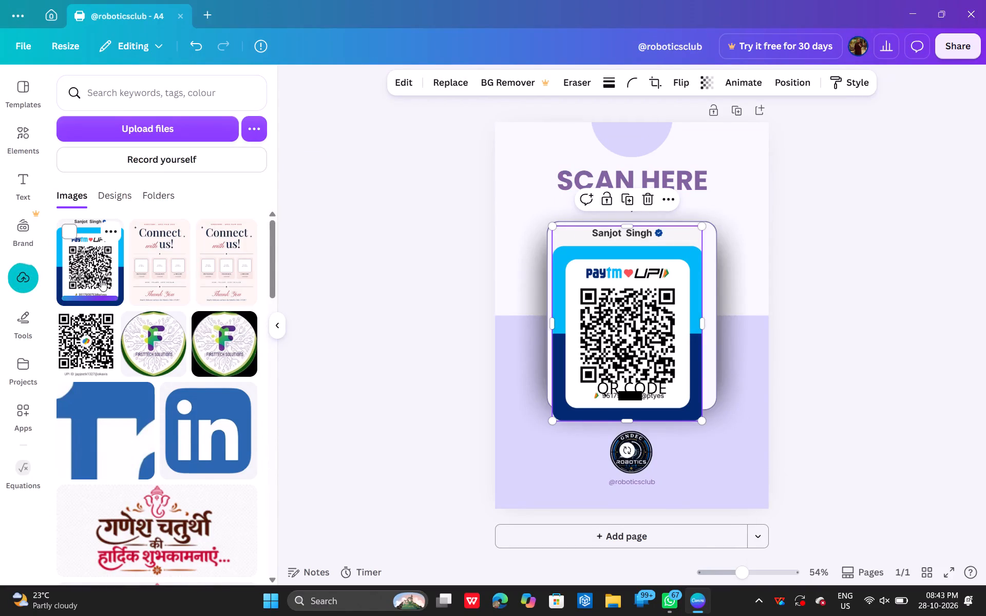
{"action": "left_click", "coordinate": [74, 229]}
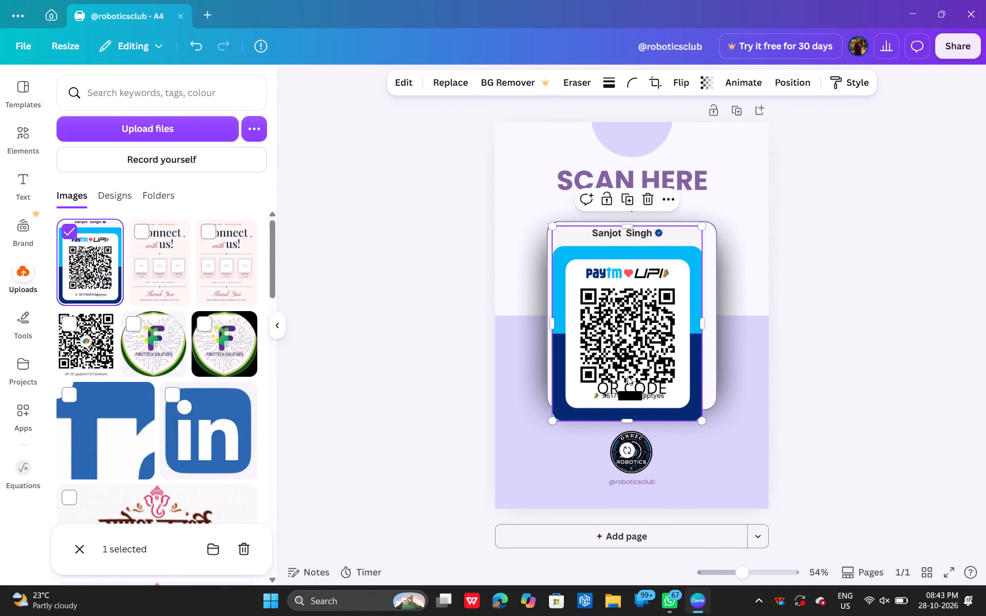
Crop the pasted Paytm QR code image from its top edge.
{"action": "left_click", "coordinate": [627, 228]}
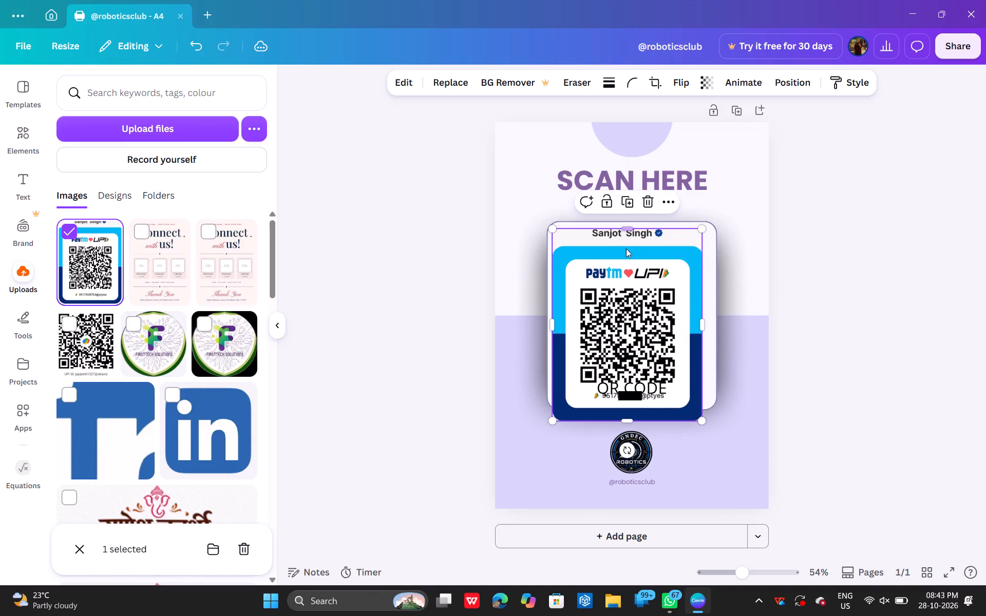
Scale the Paytm QR image down to about 9.7 by 12.4 and place it inside the white rounded card.
{"action": "left_click_drag", "start_coordinate": [629, 320], "coordinate": [674, 297]}
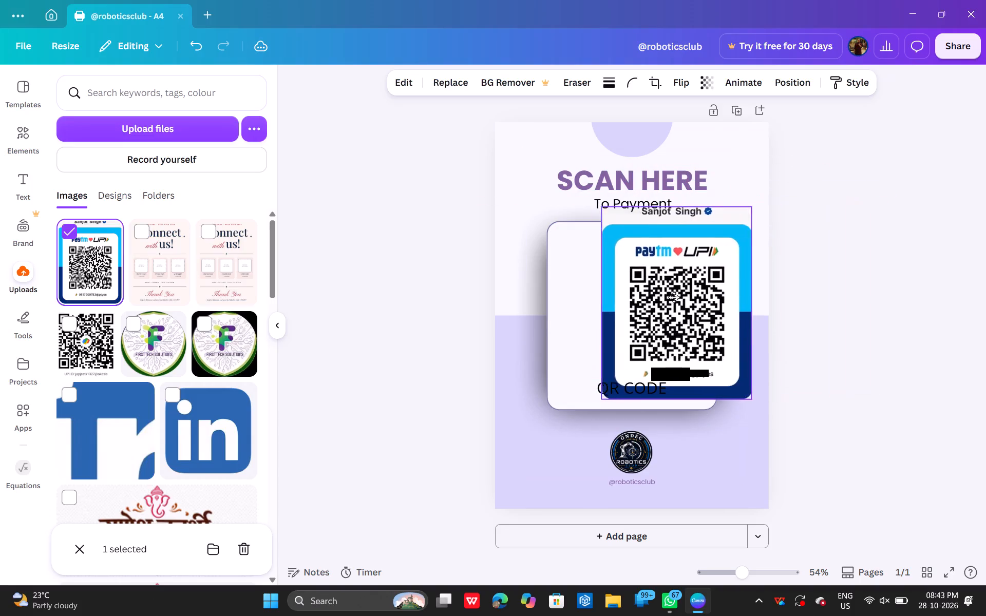
{"action": "left_click_drag", "start_coordinate": [674, 297], "coordinate": [635, 280]}
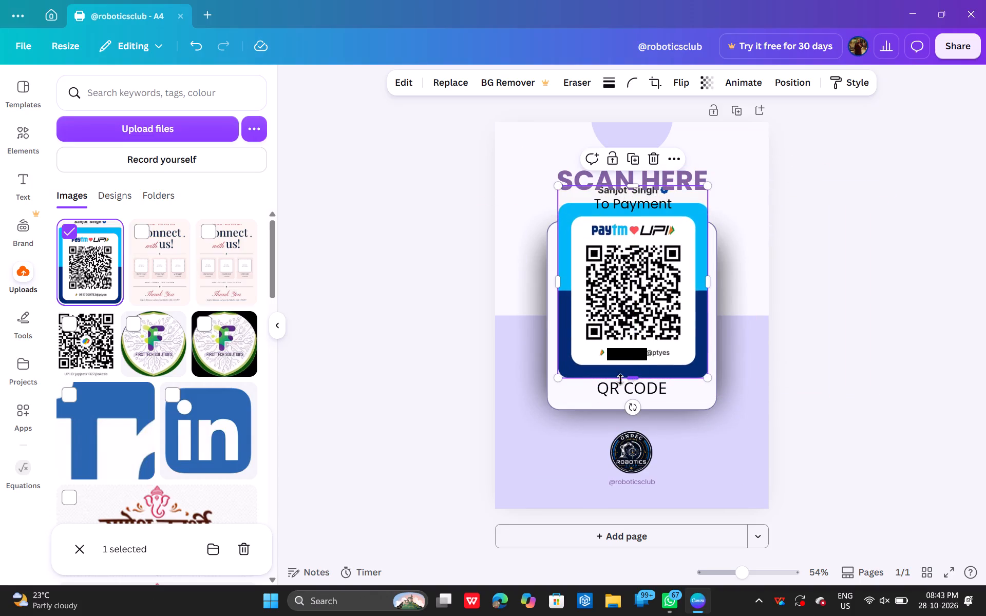
{"action": "left_click_drag", "start_coordinate": [563, 377], "coordinate": [594, 356]}
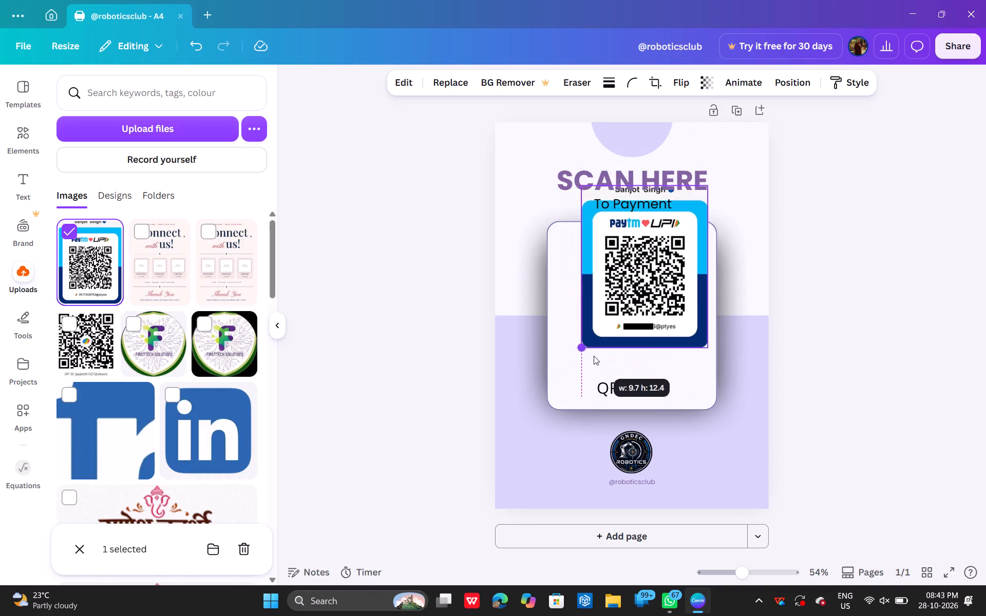
{"action": "left_click_drag", "start_coordinate": [637, 290], "coordinate": [623, 328]}
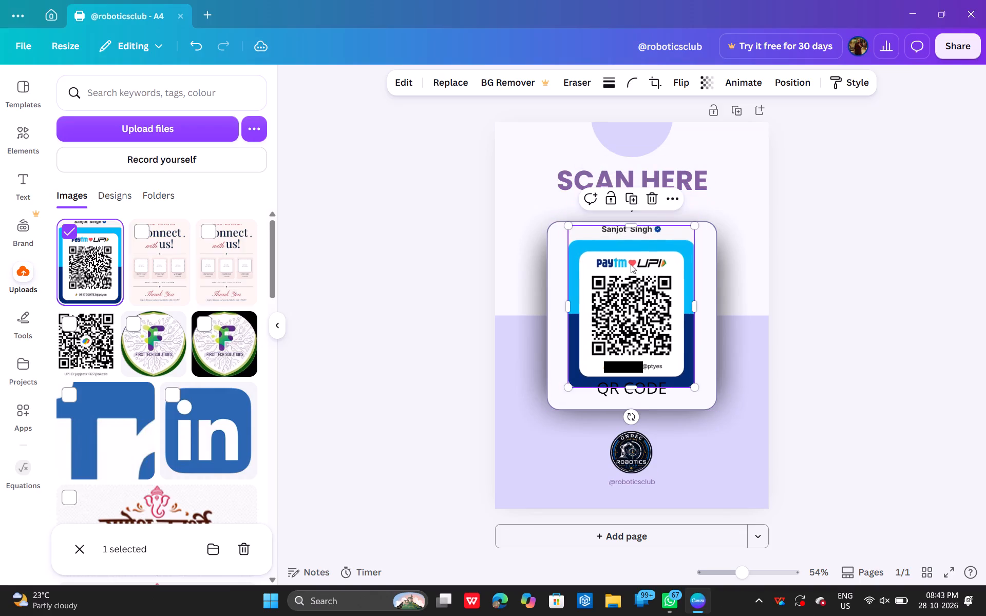
Adjust the Paytm QR image's edges and reduce its size to about 11.8 high, leaving margins inside the white card.
{"action": "left_click_drag", "start_coordinate": [631, 227], "coordinate": [631, 219]}
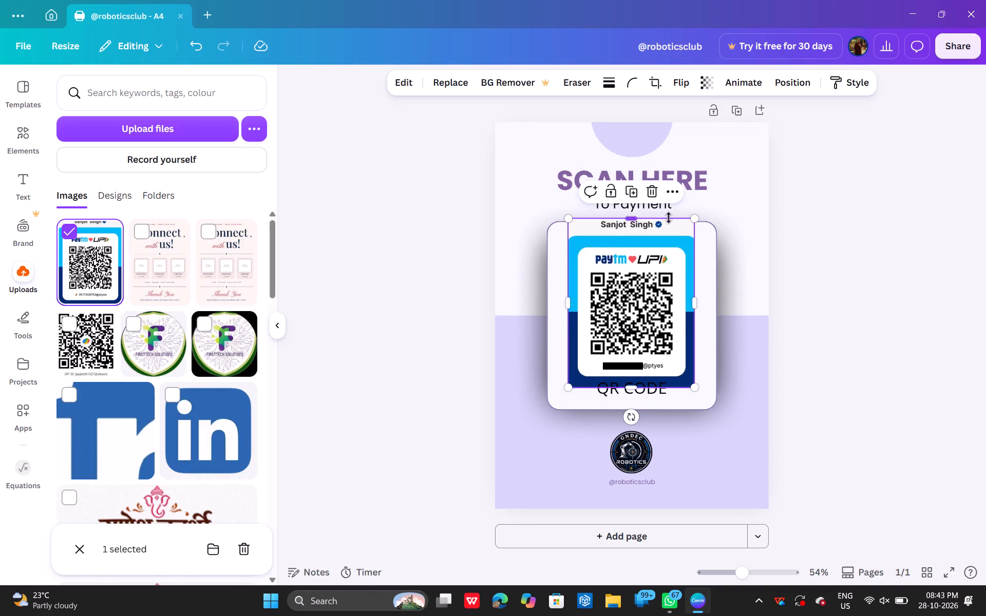
{"action": "left_click_drag", "start_coordinate": [692, 220], "coordinate": [675, 242]}
{"action": "left_click_drag", "start_coordinate": [680, 315], "coordinate": [694, 311]}
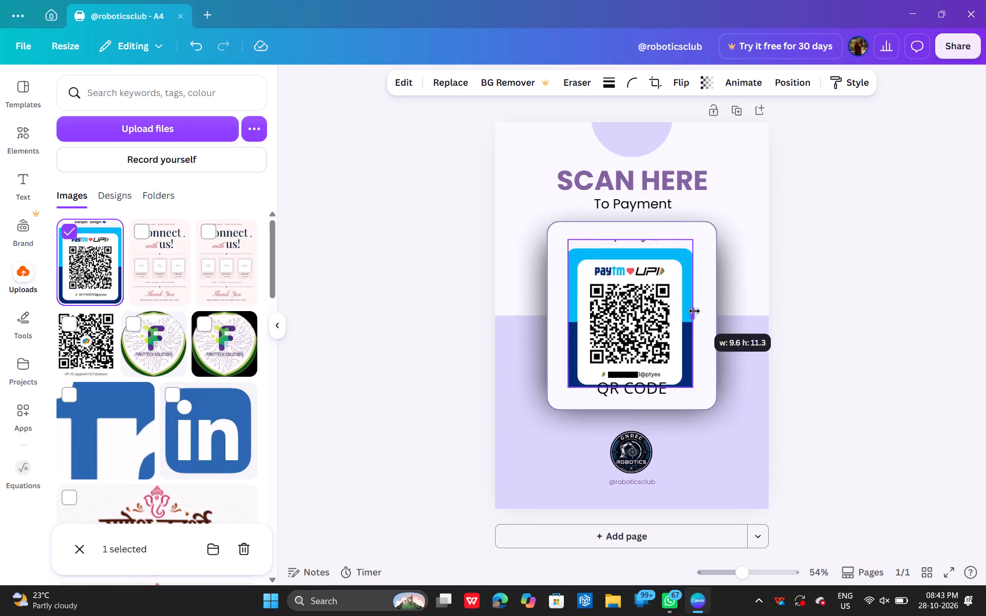
{"action": "left_click_drag", "start_coordinate": [694, 311], "coordinate": [698, 311]}
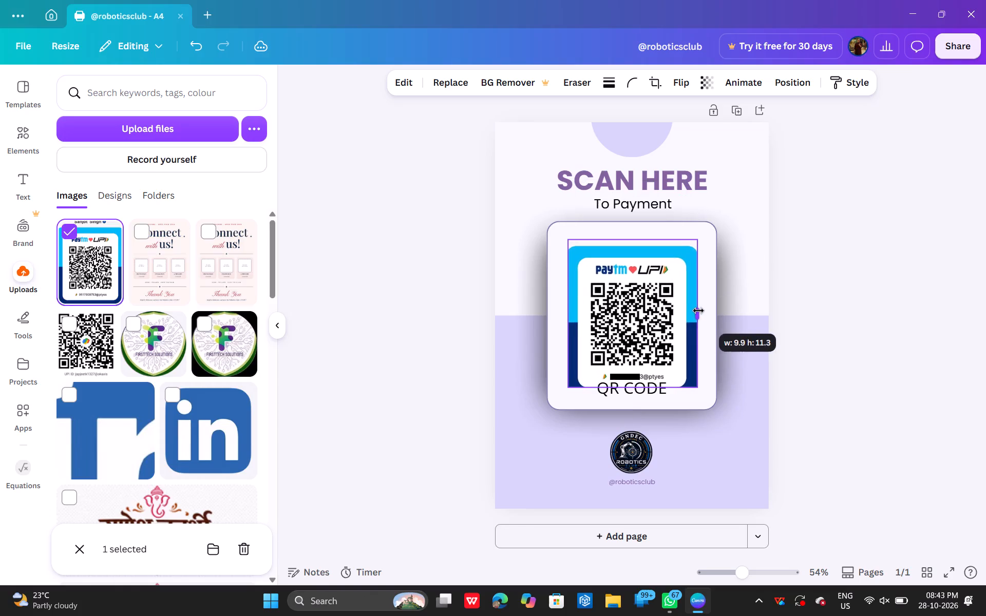
{"action": "left_click_drag", "start_coordinate": [698, 311], "coordinate": [685, 310]}
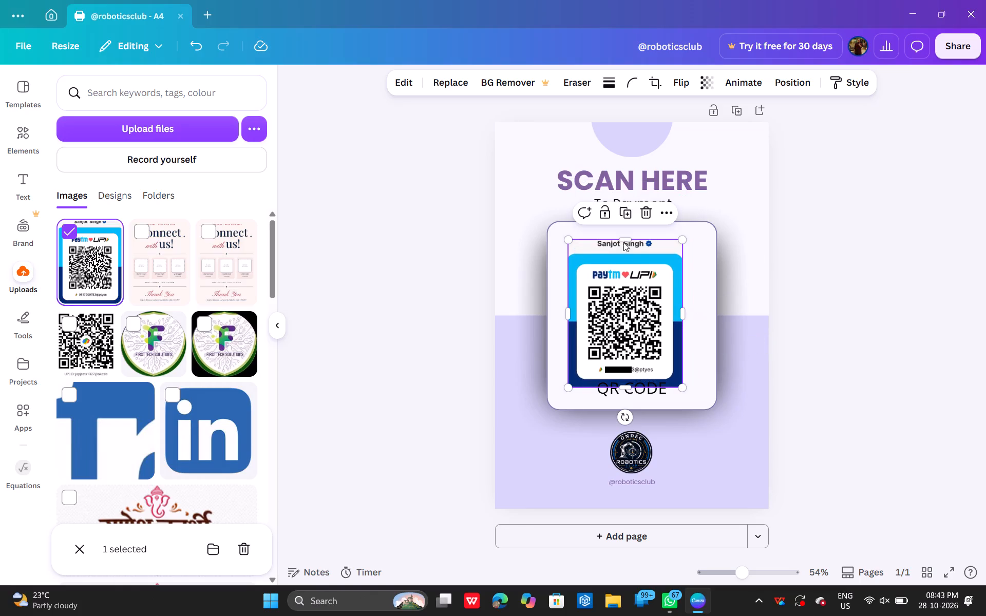
{"action": "left_click_drag", "start_coordinate": [624, 240], "coordinate": [624, 234]}
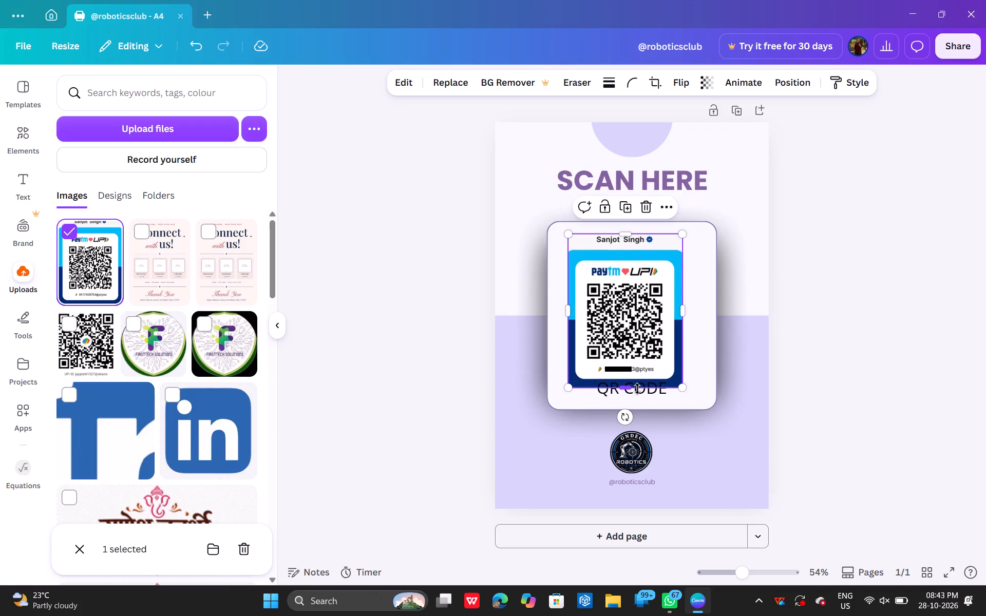
Move the QR CODE text out of the white card to beside the Robotics Club logo.
{"action": "left_click", "coordinate": [641, 392]}
{"action": "left_click_drag", "start_coordinate": [644, 394], "coordinate": [695, 463]}
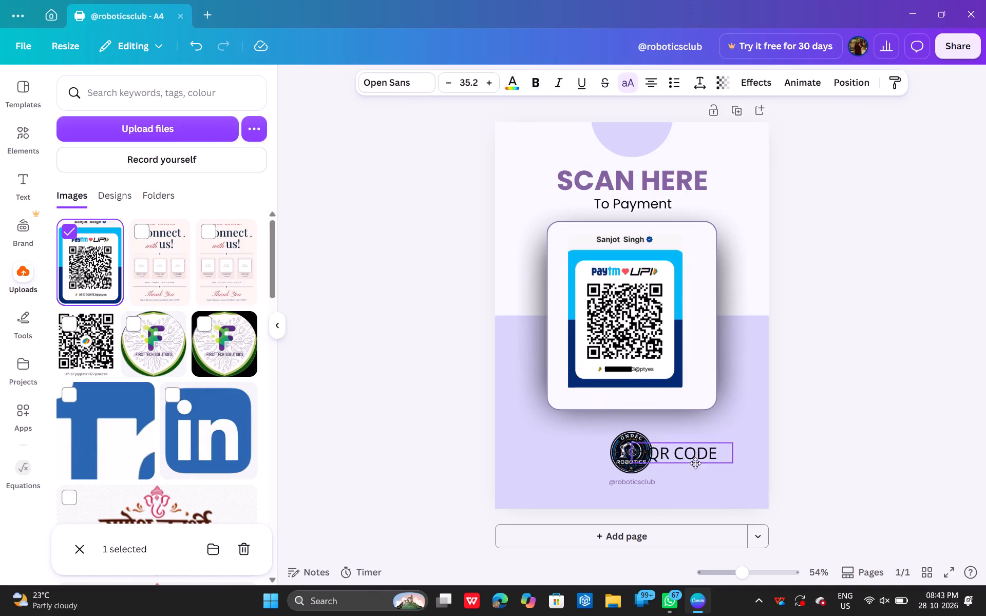
{"action": "left_click_drag", "start_coordinate": [695, 463], "coordinate": [695, 464]}
Move the Paytm QR image to the horizontal centre of the white card, close to the card's top edge.
{"action": "left_click_drag", "start_coordinate": [646, 345], "coordinate": [653, 345]}
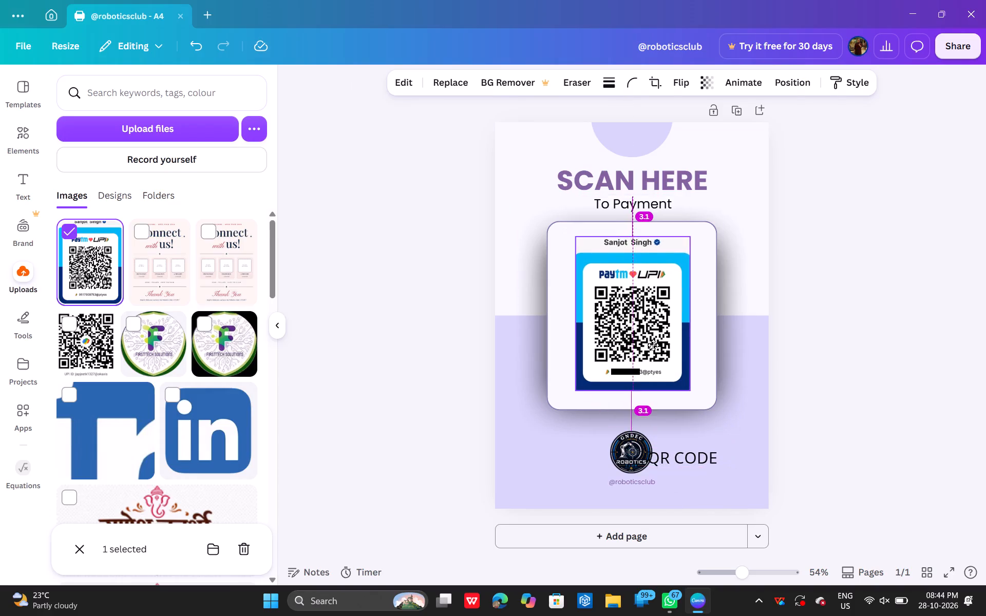
{"action": "left_click_drag", "start_coordinate": [653, 345], "coordinate": [650, 339]}
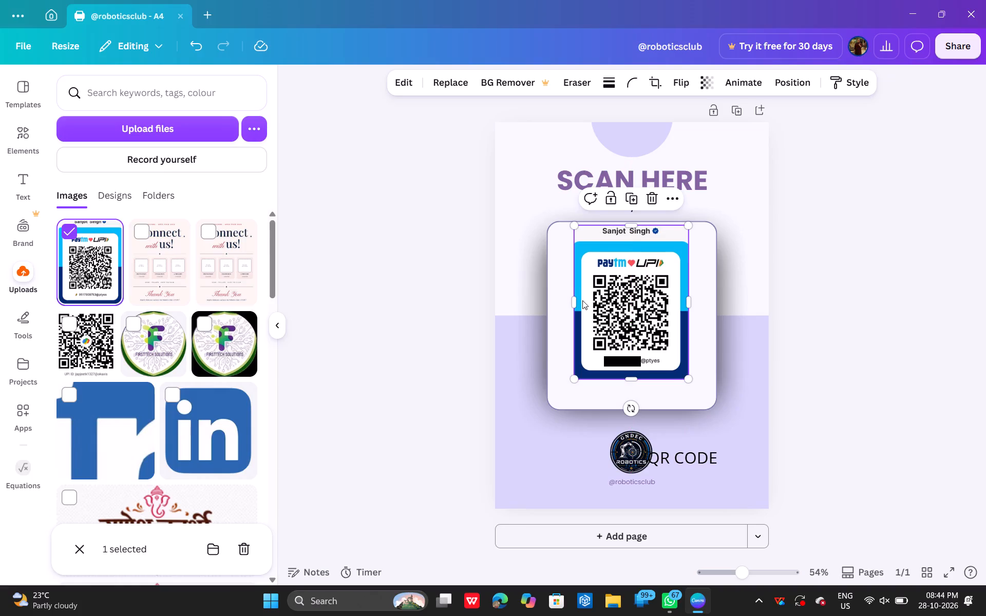
Adjust the side, bottom and top edges of the Paytm QR image so it fills more of the white card.
{"action": "left_click_drag", "start_coordinate": [575, 300], "coordinate": [570, 300]}
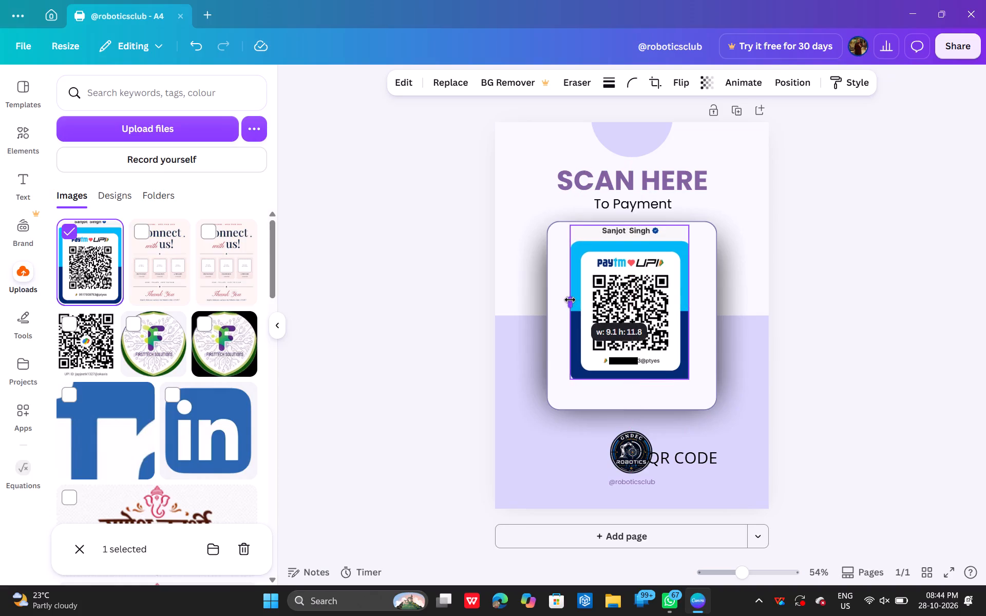
{"action": "left_click_drag", "start_coordinate": [570, 300], "coordinate": [561, 300]}
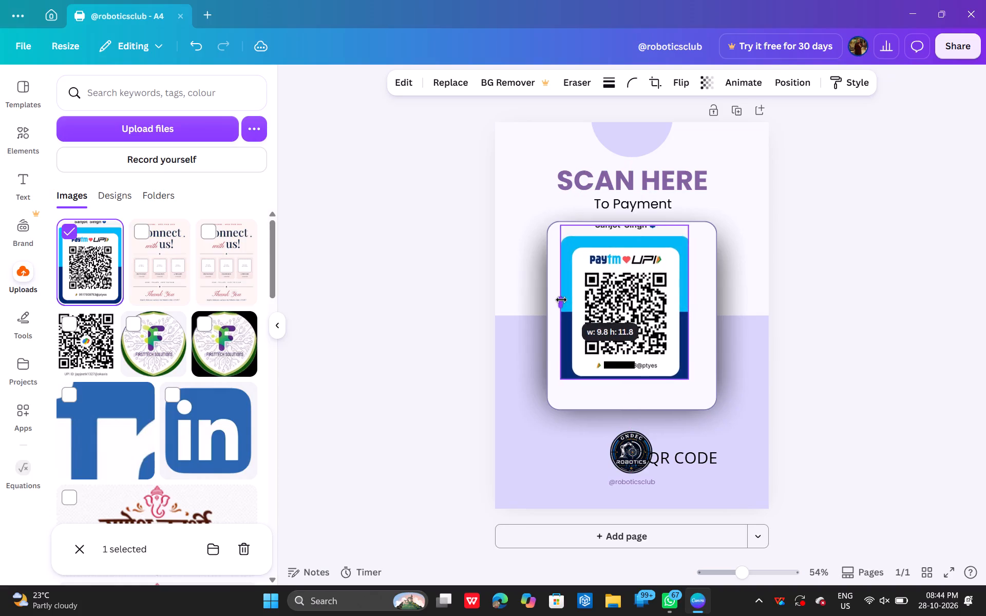
{"action": "left_click_drag", "start_coordinate": [561, 300], "coordinate": [562, 301]}
{"action": "left_click_drag", "start_coordinate": [562, 301], "coordinate": [570, 301]}
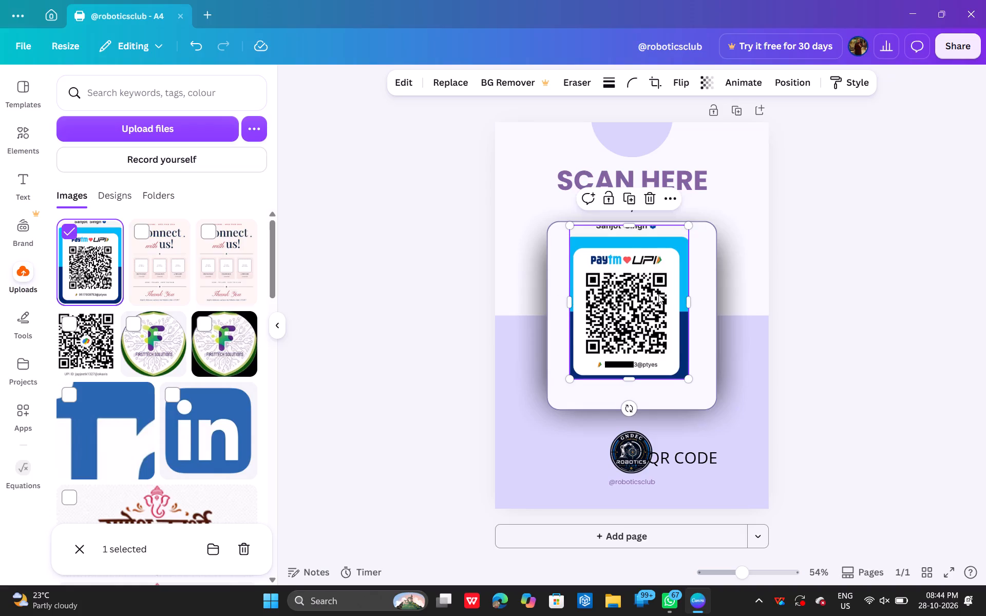
{"action": "left_click", "coordinate": [690, 301]}
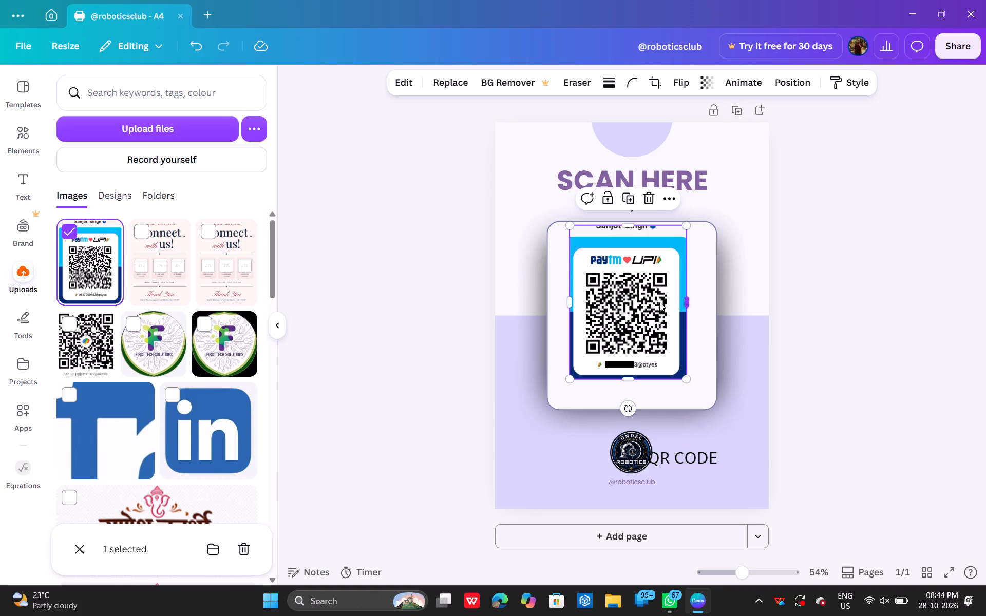
{"action": "left_click", "coordinate": [569, 300]}
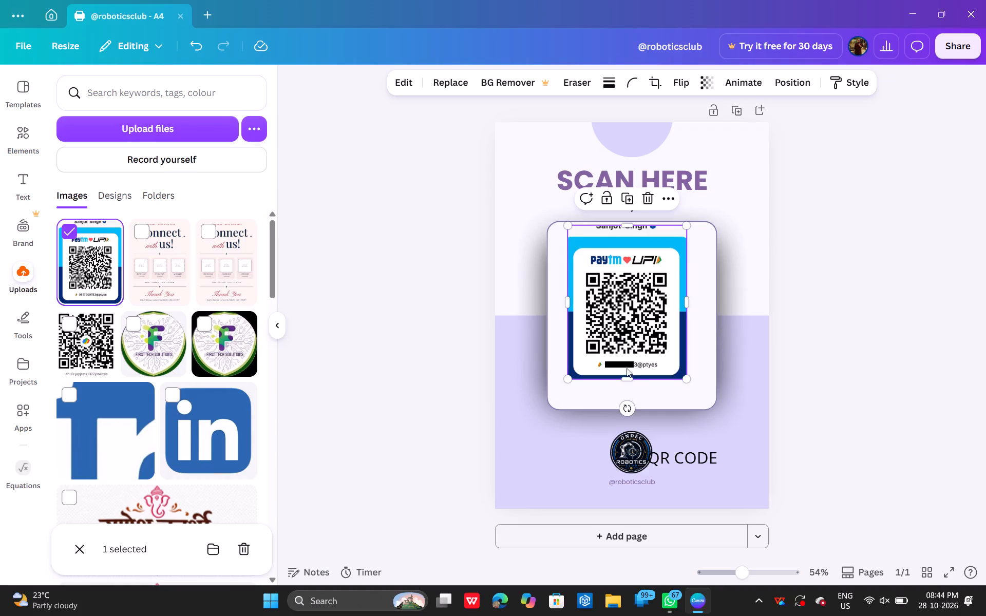
{"action": "left_click", "coordinate": [625, 378]}
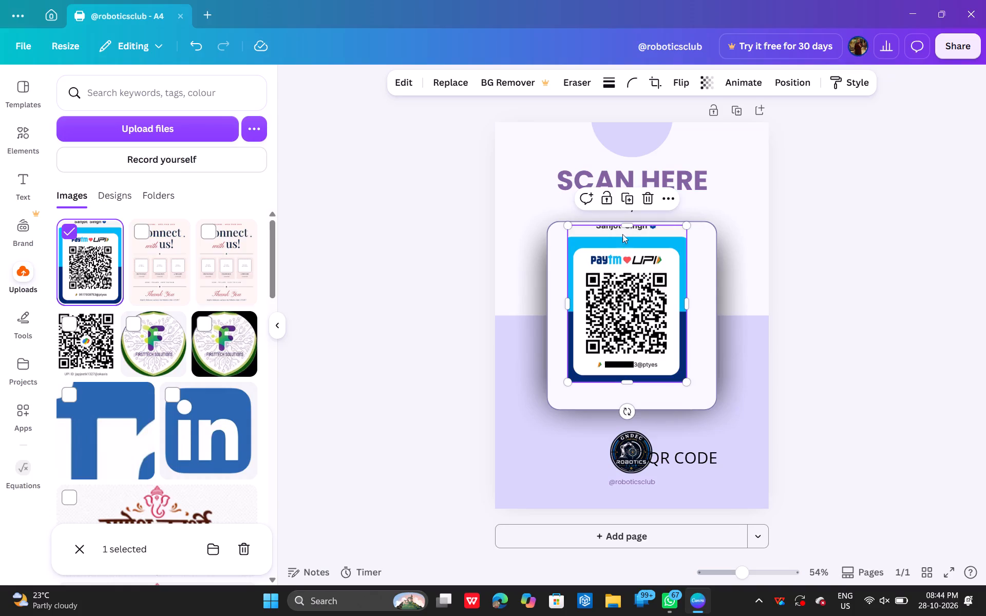
{"action": "left_click_drag", "start_coordinate": [625, 226], "coordinate": [625, 219]}
Centre the Paytm QR image horizontally in the white card, leaving a strip of space beneath it.
{"action": "left_click_drag", "start_coordinate": [621, 266], "coordinate": [621, 276]}
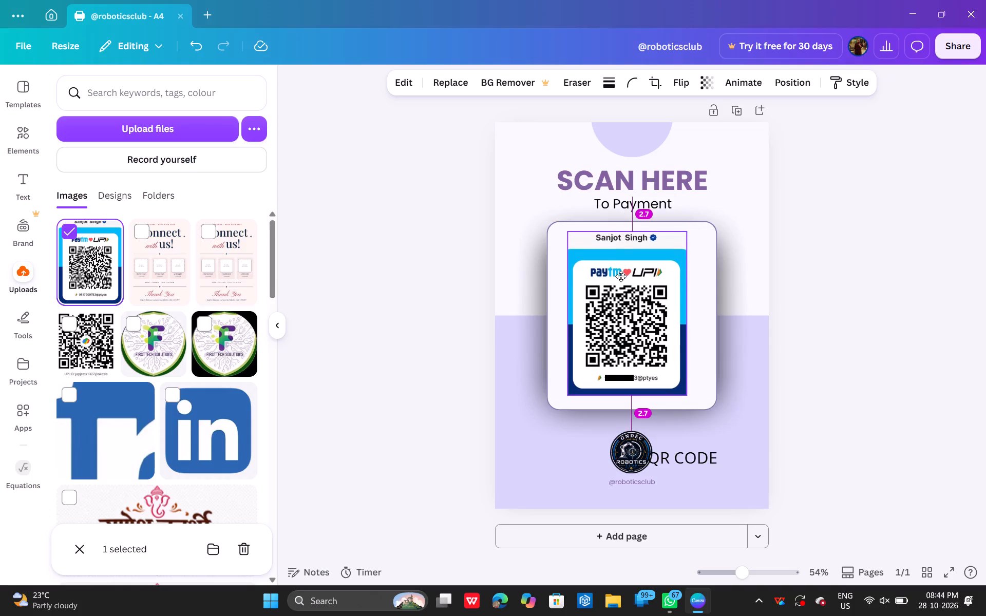
{"action": "left_click_drag", "start_coordinate": [621, 276], "coordinate": [623, 276]}
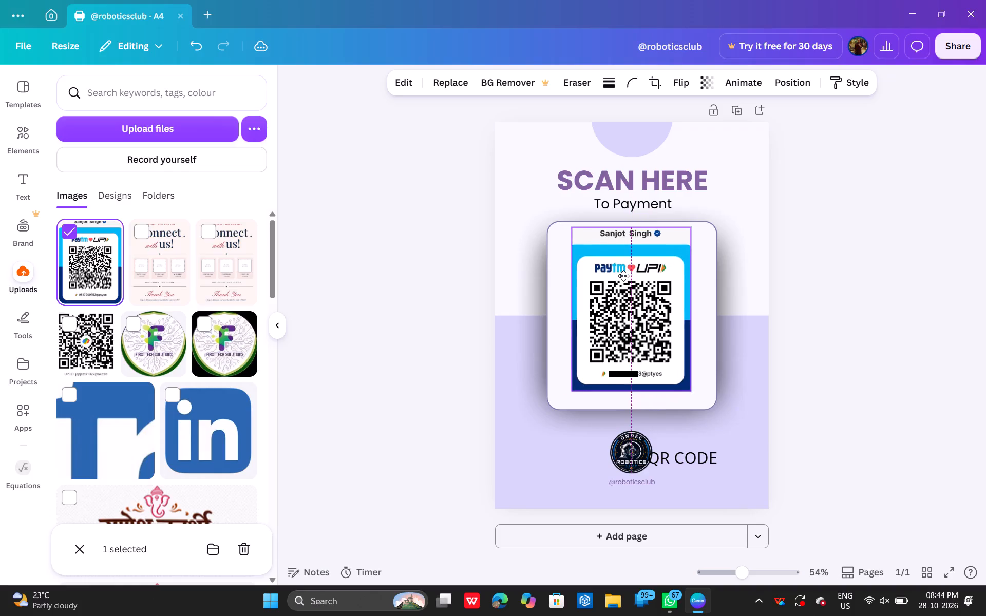
{"action": "left_click_drag", "start_coordinate": [623, 276], "coordinate": [622, 276]}
{"action": "left_click_drag", "start_coordinate": [622, 276], "coordinate": [622, 275]}
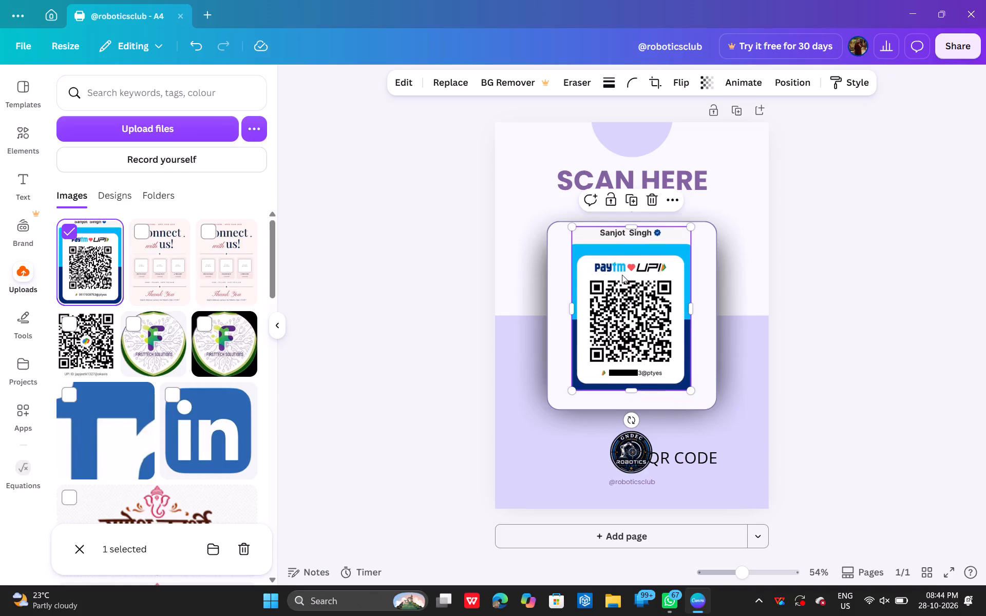
Shrink the QR CODE text to size 16.2 and move it into the card below the Paytm QR image.
{"action": "left_click", "coordinate": [689, 457]}
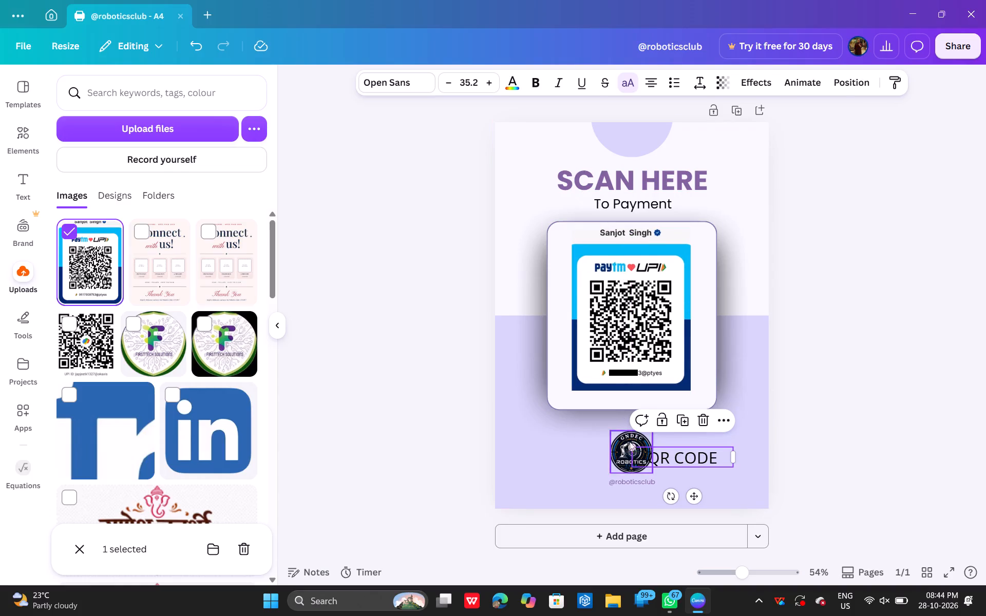
{"action": "left_click_drag", "start_coordinate": [634, 448], "coordinate": [686, 472]}
{"action": "left_click_drag", "start_coordinate": [724, 496], "coordinate": [656, 442]}
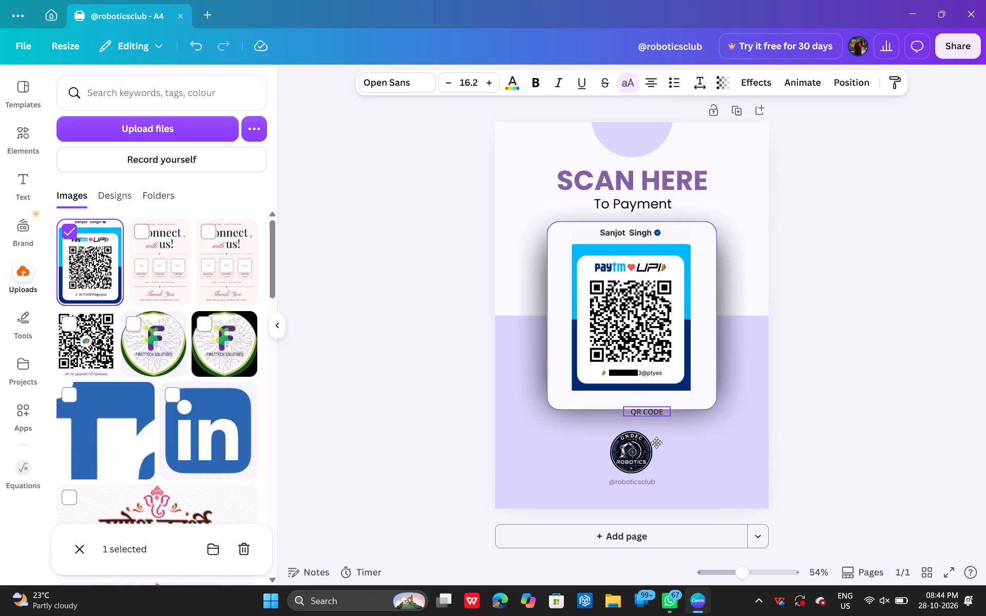
{"action": "left_click_drag", "start_coordinate": [656, 442], "coordinate": [642, 435]}
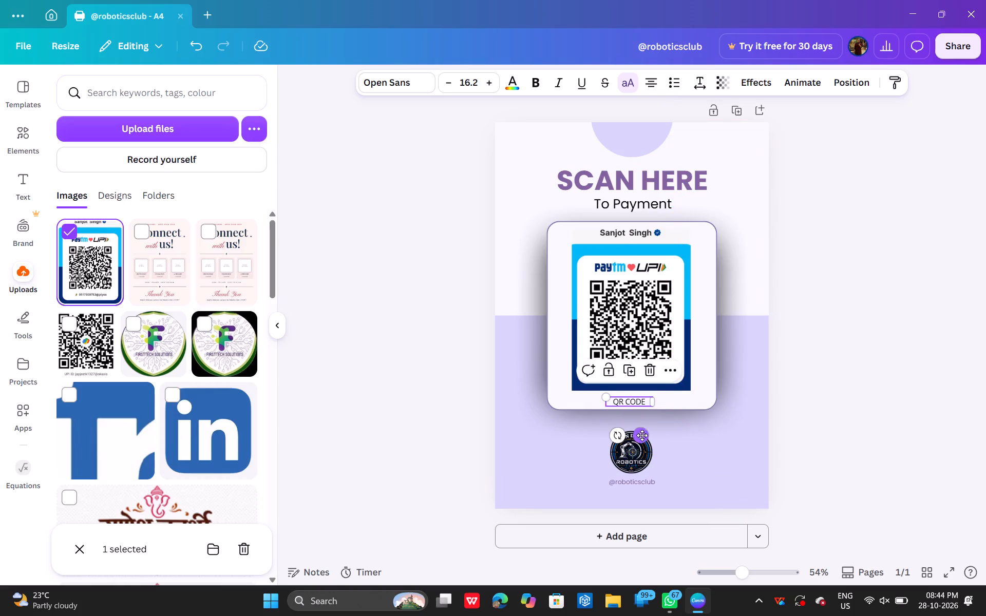
Enlarge the QR CODE text below the Paytm QR image to size 26.7.
{"action": "left_click_drag", "start_coordinate": [608, 394], "coordinate": [592, 392]}
{"action": "left_click", "coordinate": [588, 393]}
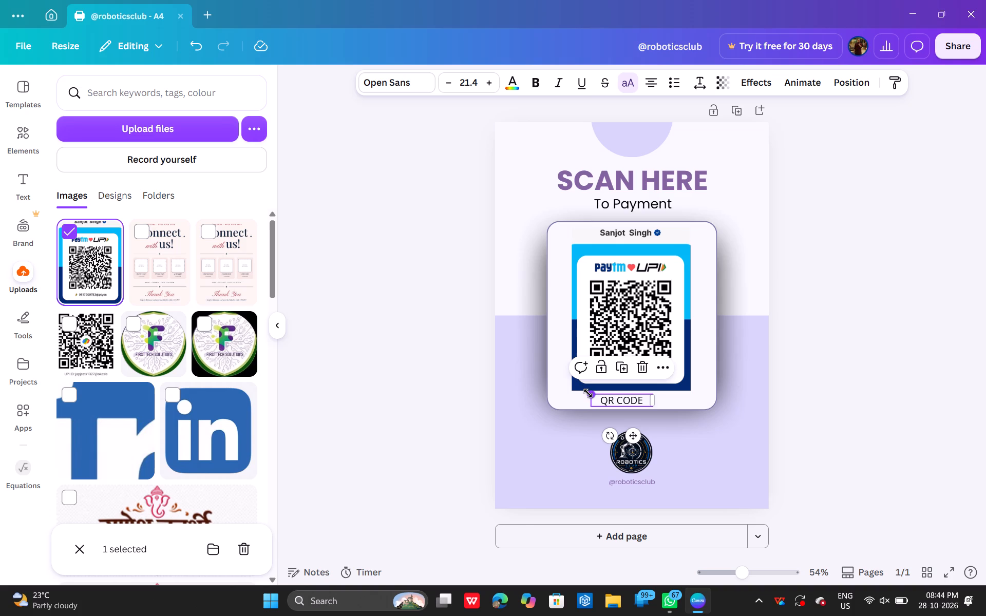
{"action": "left_click_drag", "start_coordinate": [586, 394], "coordinate": [572, 389]}
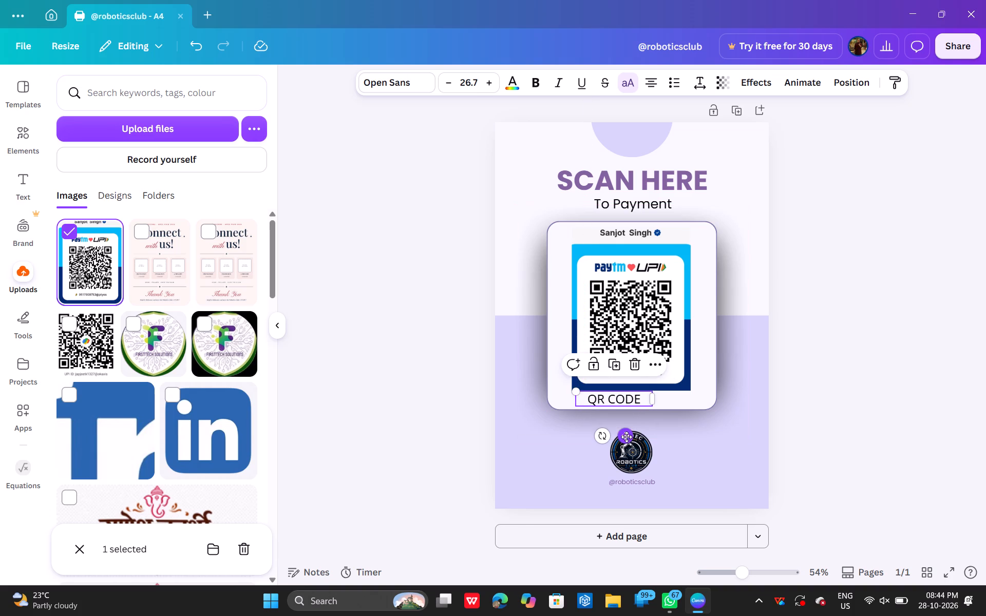
Centre the QR CODE text directly beneath the Paytm QR image inside the white card and deselect it.
{"action": "left_click_drag", "start_coordinate": [627, 436], "coordinate": [634, 441]}
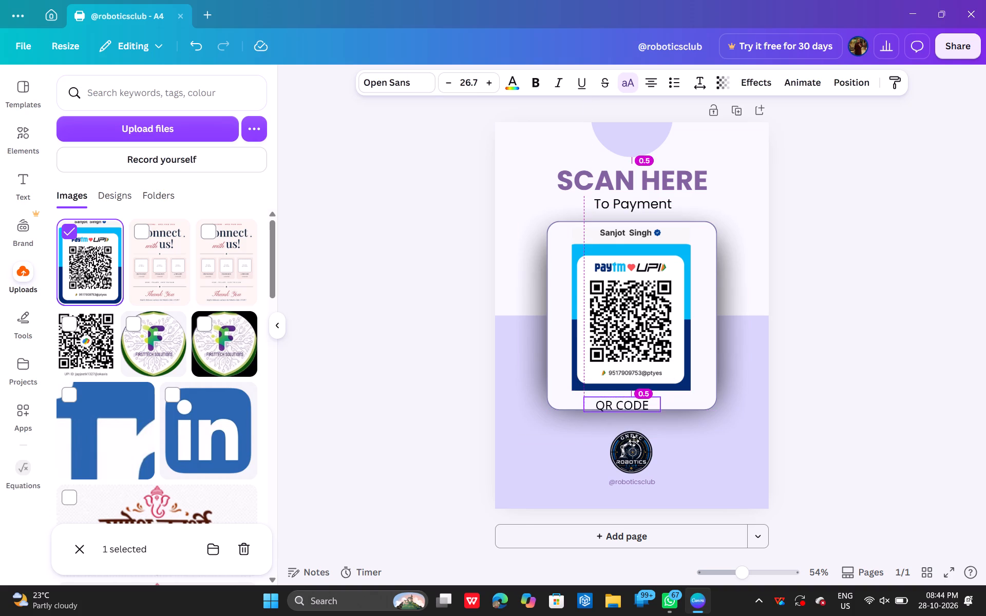
{"action": "left_click_drag", "start_coordinate": [634, 441], "coordinate": [637, 437]}
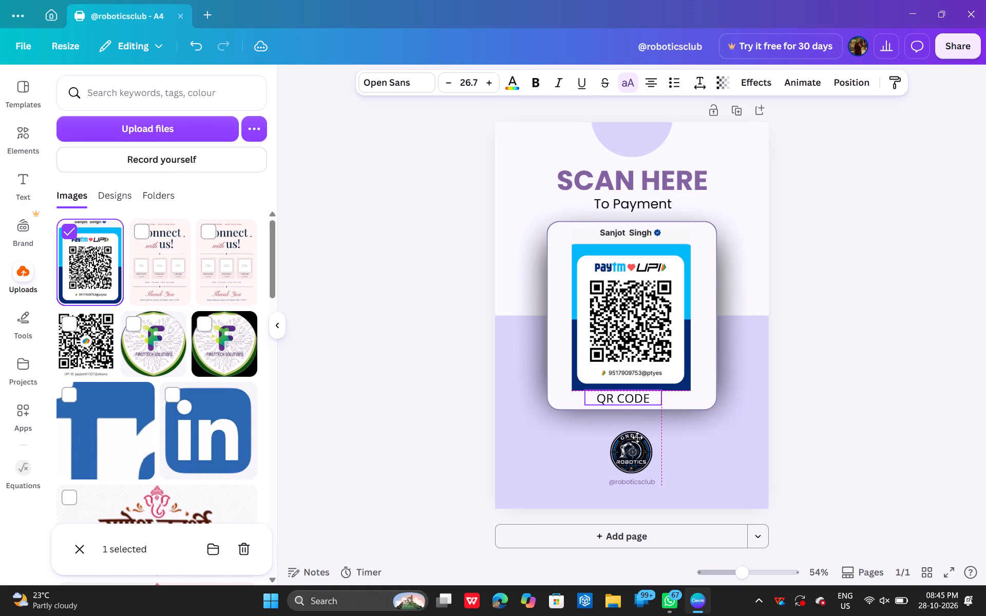
{"action": "left_click_drag", "start_coordinate": [637, 437], "coordinate": [639, 438]}
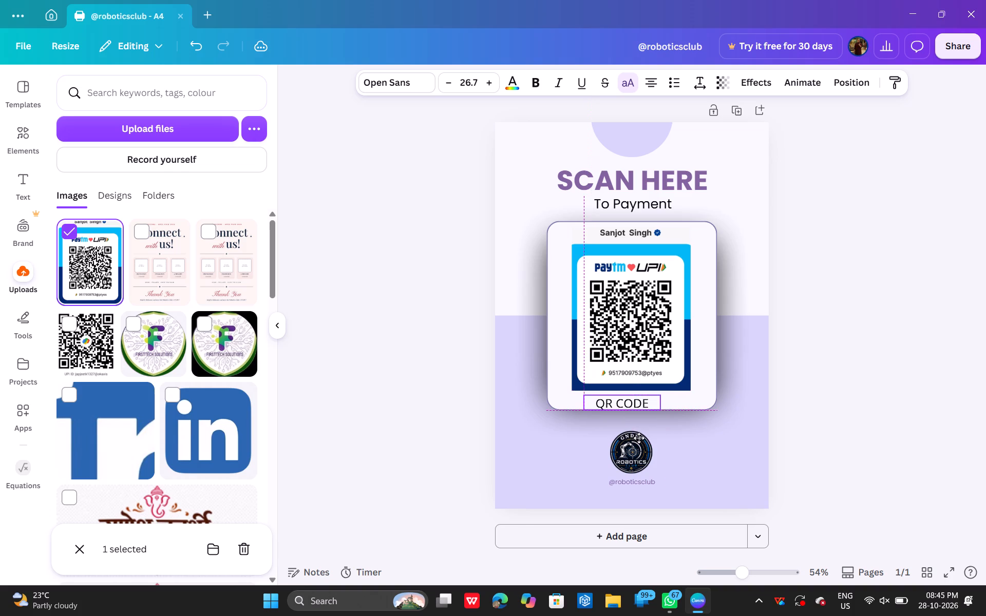
{"action": "left_click_drag", "start_coordinate": [639, 438], "coordinate": [642, 437]}
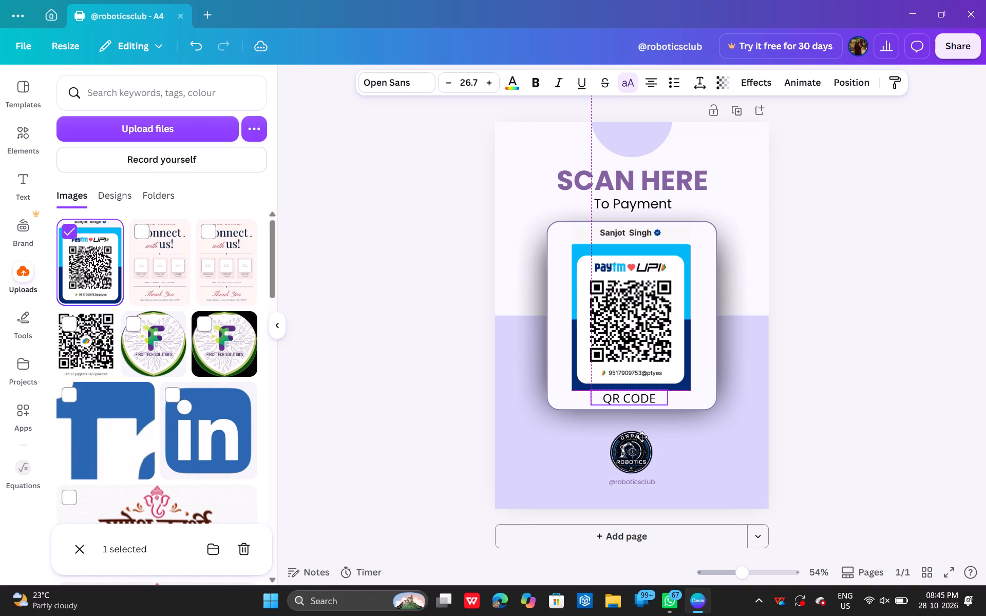
{"action": "left_click_drag", "start_coordinate": [642, 437], "coordinate": [641, 437]}
{"action": "left_click", "coordinate": [855, 386]}
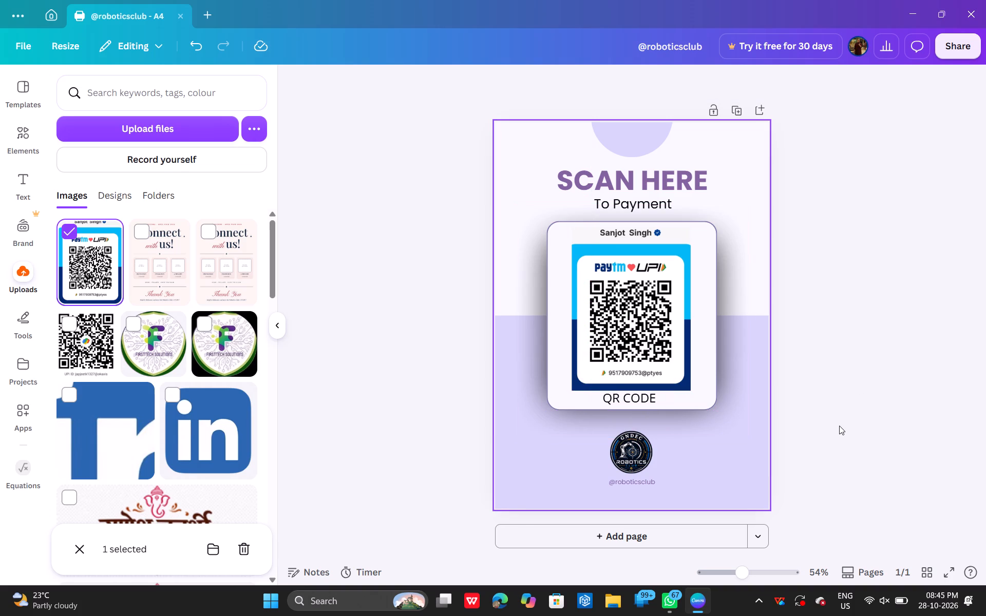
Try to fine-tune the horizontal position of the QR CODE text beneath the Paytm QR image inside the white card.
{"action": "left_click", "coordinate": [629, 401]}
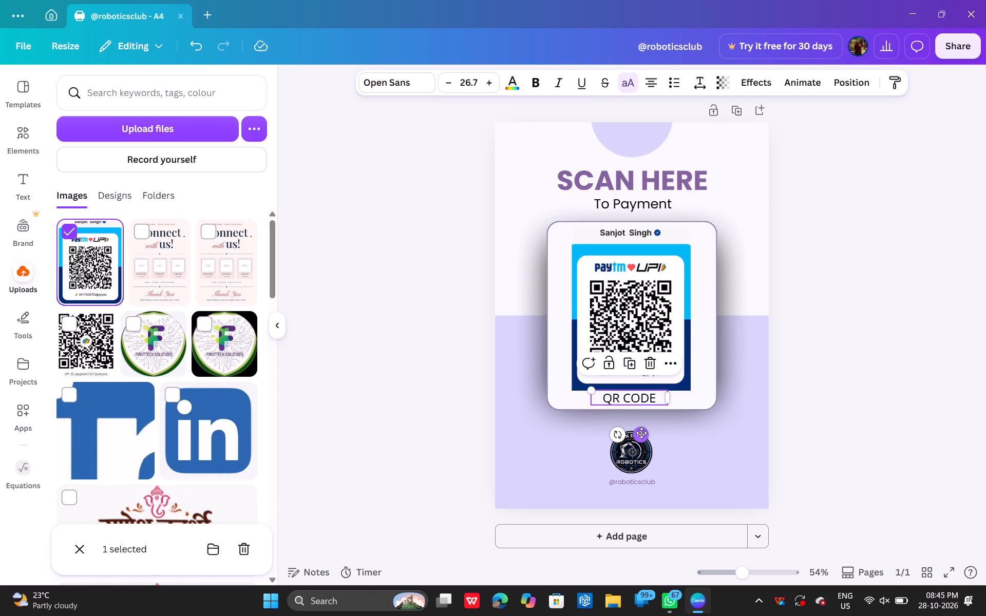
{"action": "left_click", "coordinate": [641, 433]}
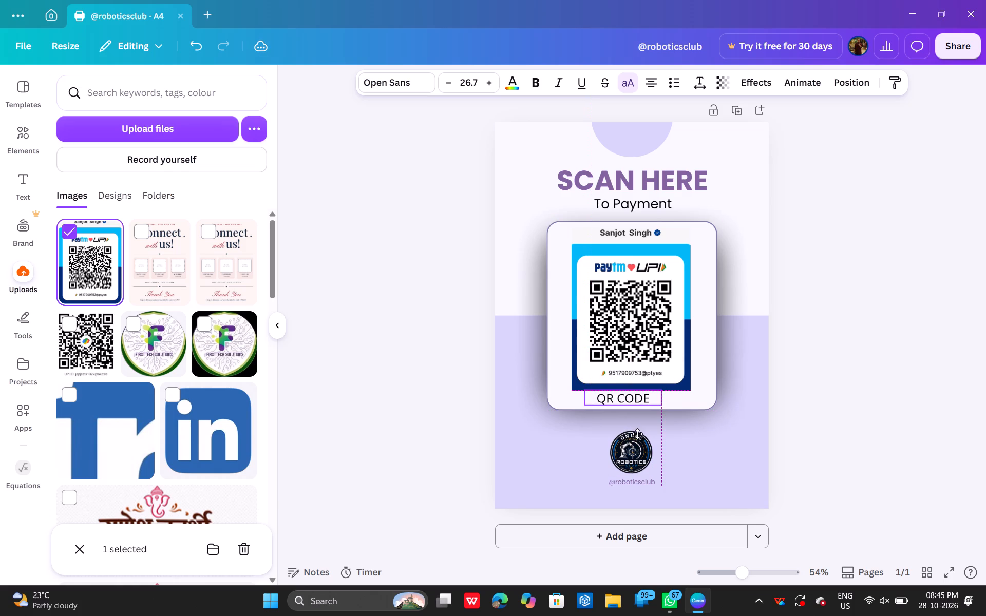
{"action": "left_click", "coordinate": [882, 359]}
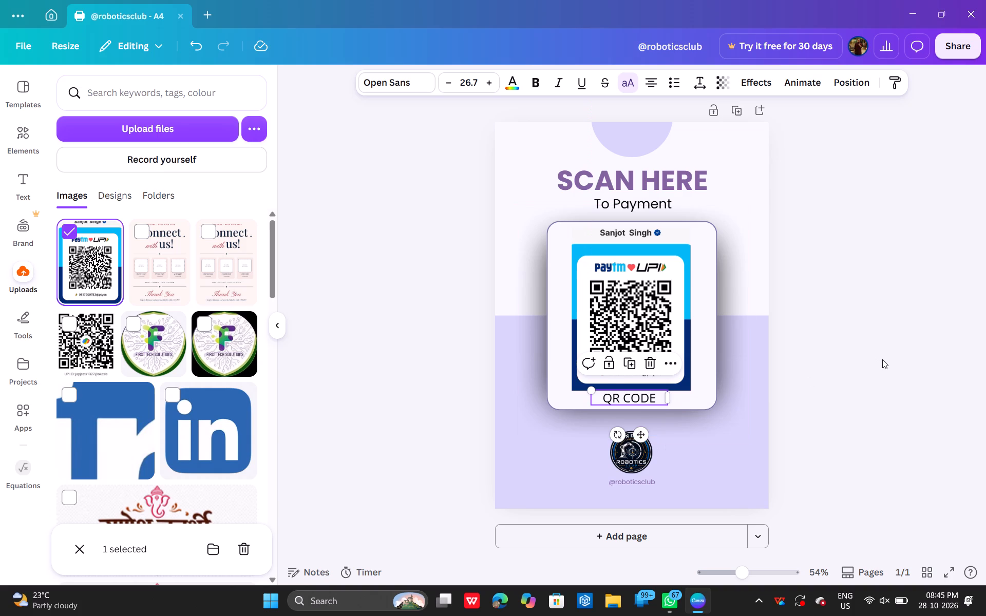
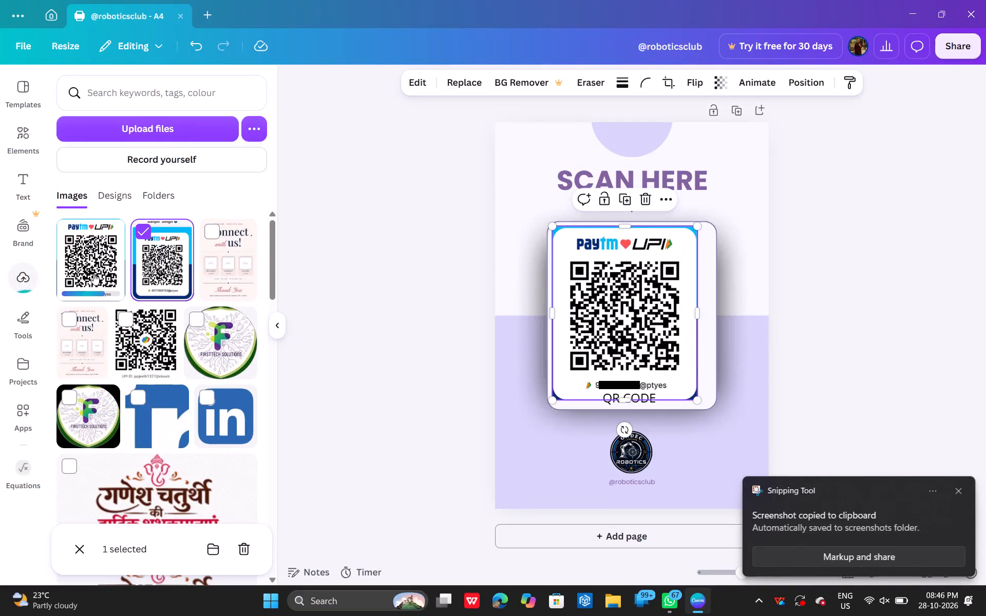
Clear the selection among the uploaded images and add the newly uploaded, cropped Paytm UPI QR image to the poster.
{"action": "left_click", "coordinate": [73, 235]}
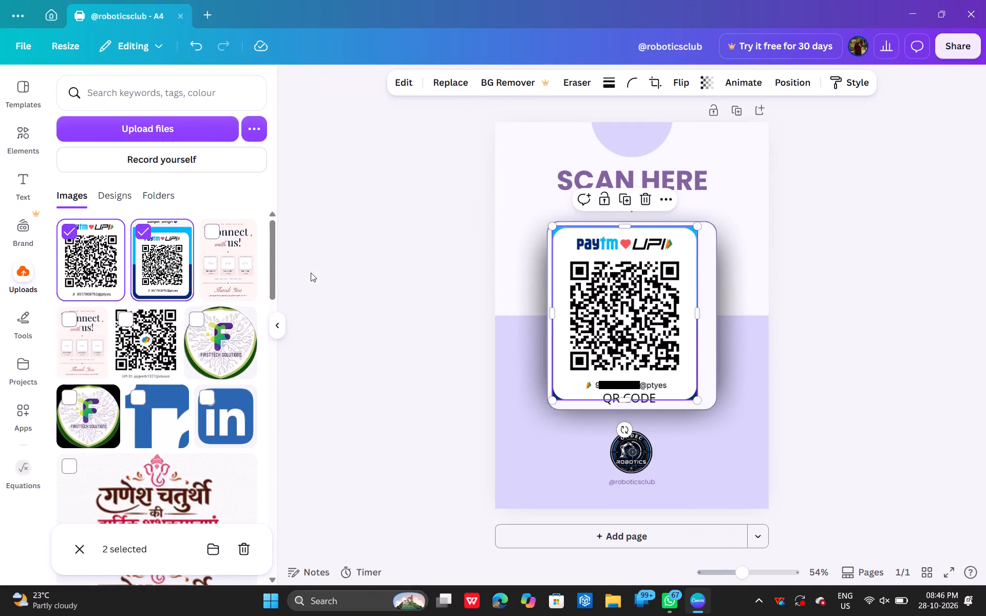
{"action": "left_click", "coordinate": [82, 281]}
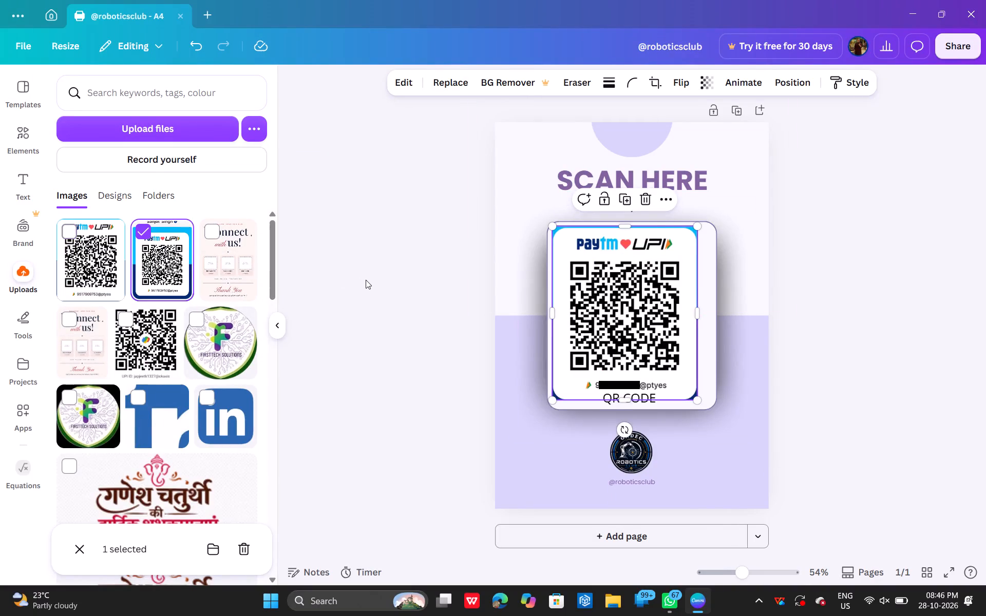
{"action": "left_click", "coordinate": [366, 280]}
{"action": "left_click", "coordinate": [148, 229]}
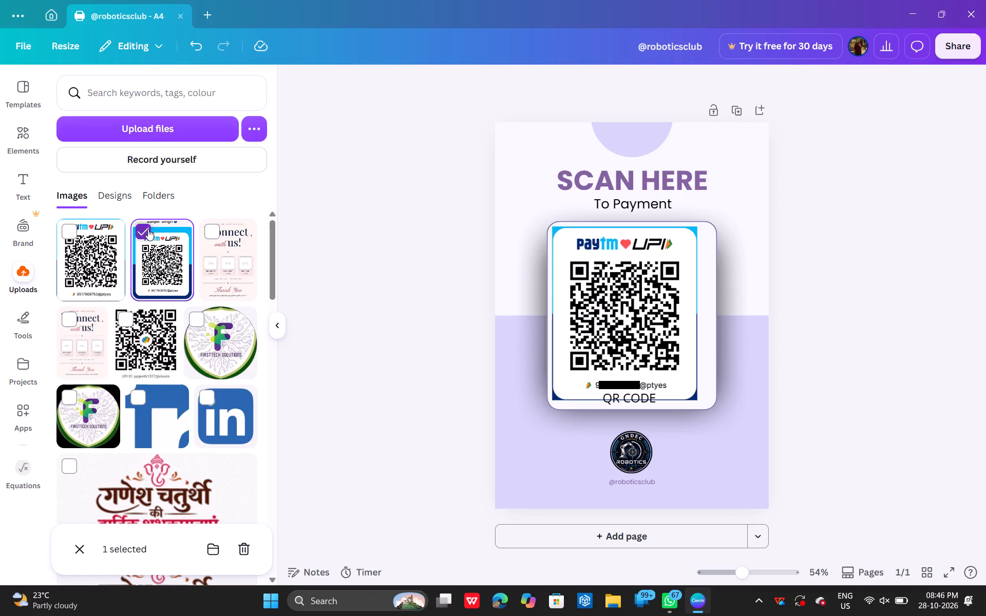
{"action": "left_click", "coordinate": [88, 247]}
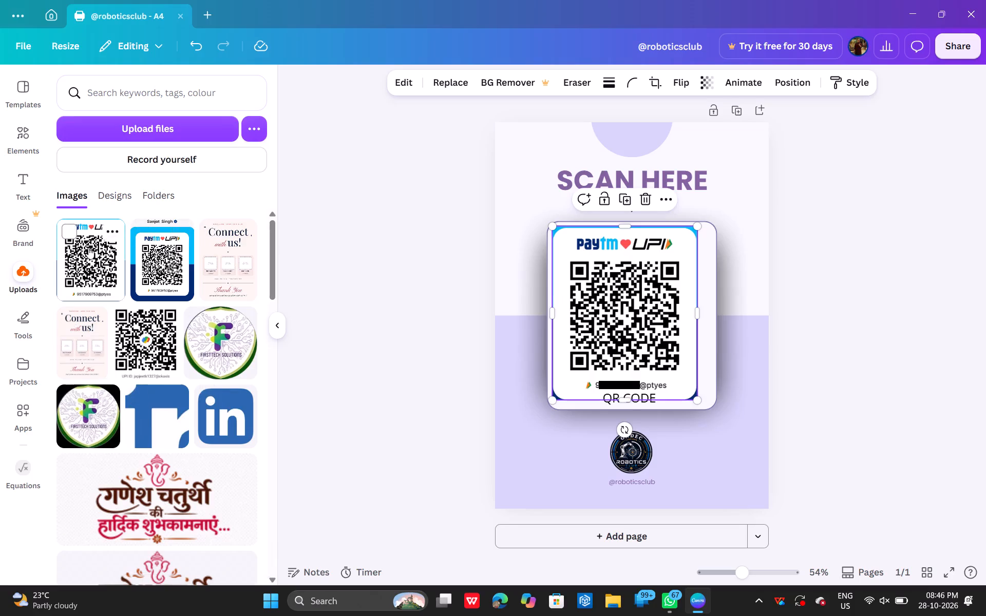
Move the top duplicate of the cropped Paytm QR image off the copy beneath it and delete that duplicate.
{"action": "left_click_drag", "start_coordinate": [649, 336], "coordinate": [544, 441]}
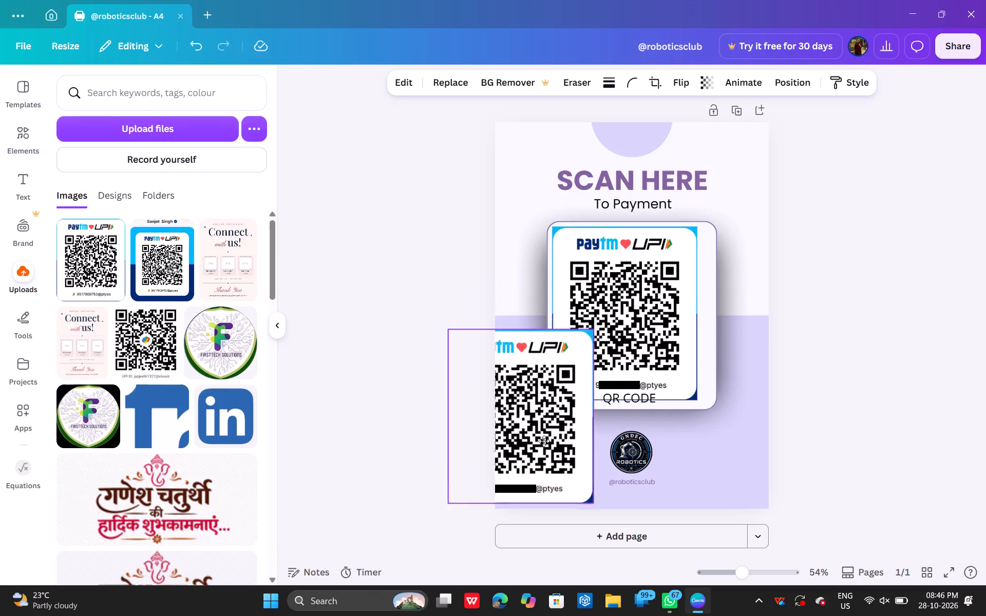
{"action": "left_click_drag", "start_coordinate": [544, 441], "coordinate": [668, 412]}
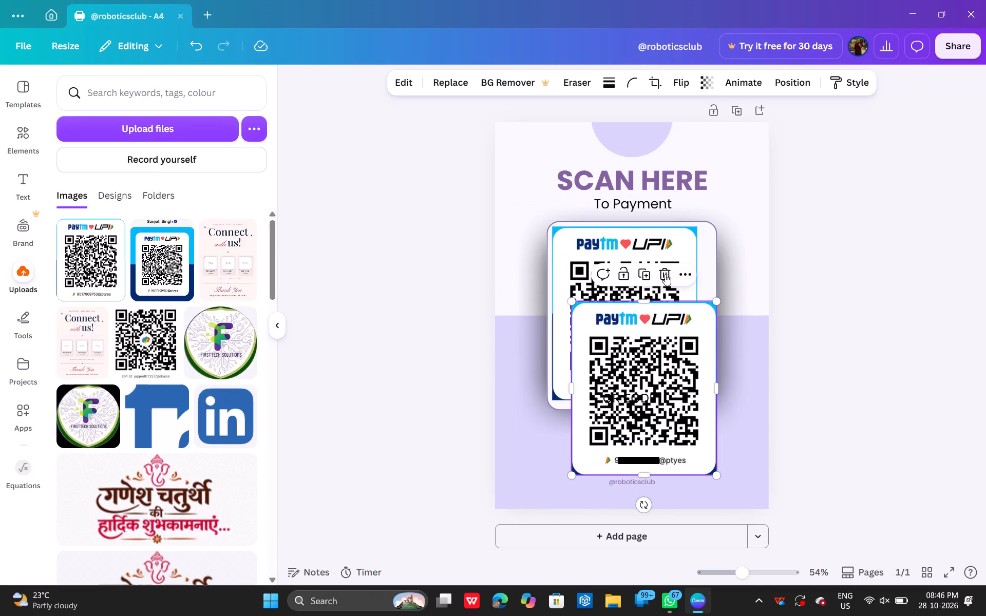
{"action": "left_click", "coordinate": [665, 274]}
Move the remaining cropped Paytm QR image aside and delete the older, uncropped Paytm QR image from the white card.
{"action": "left_click_drag", "start_coordinate": [659, 268], "coordinate": [617, 397]}
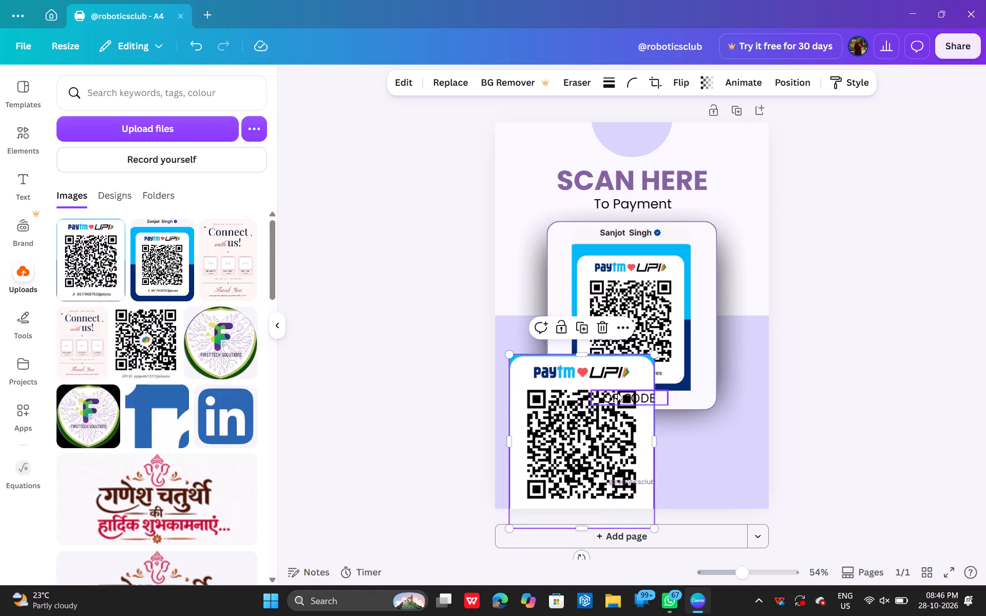
{"action": "left_click", "coordinate": [648, 306]}
{"action": "left_click", "coordinate": [655, 201]}
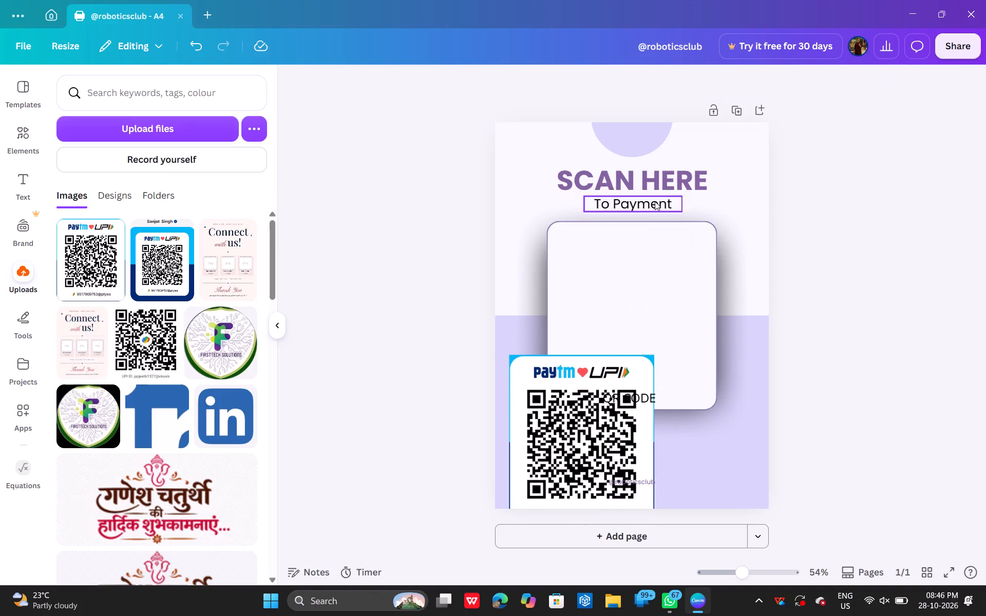
Move the cropped Paytm QR image back into the white card and centre it, with even margins all round.
{"action": "left_click_drag", "start_coordinate": [586, 425], "coordinate": [631, 287]}
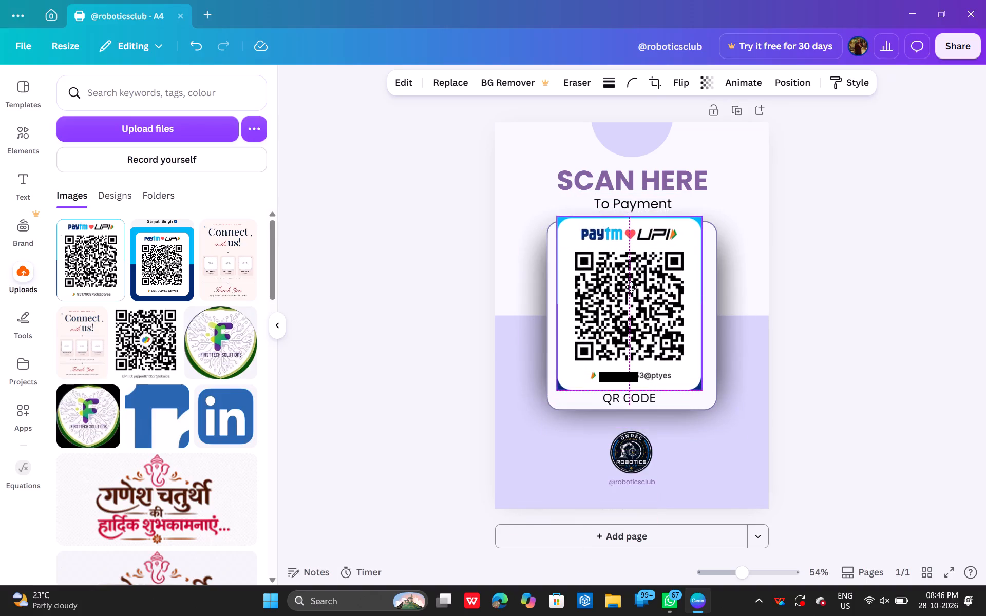
{"action": "left_click_drag", "start_coordinate": [631, 287], "coordinate": [631, 295]}
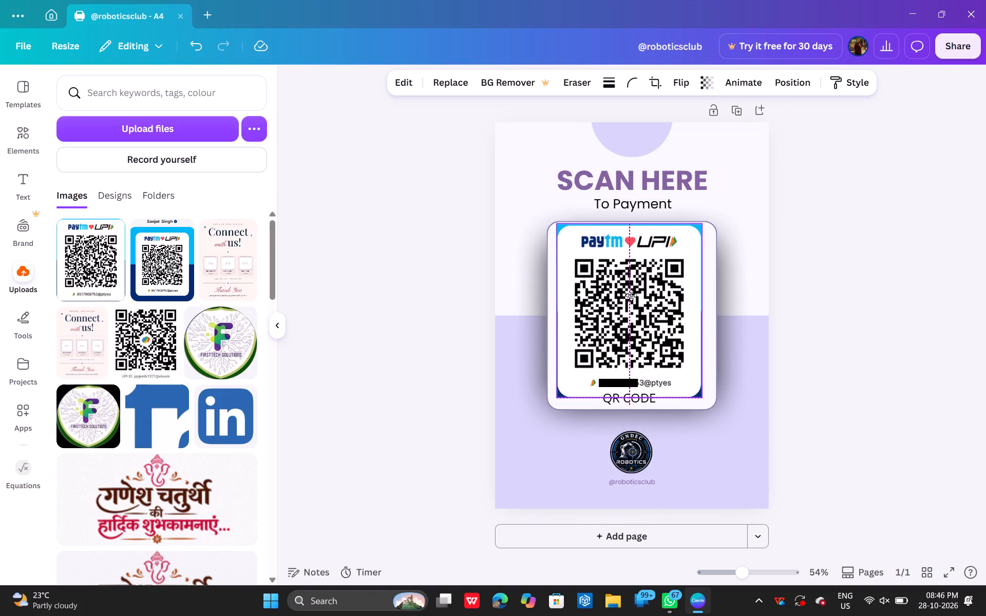
{"action": "left_click_drag", "start_coordinate": [631, 295], "coordinate": [635, 300]}
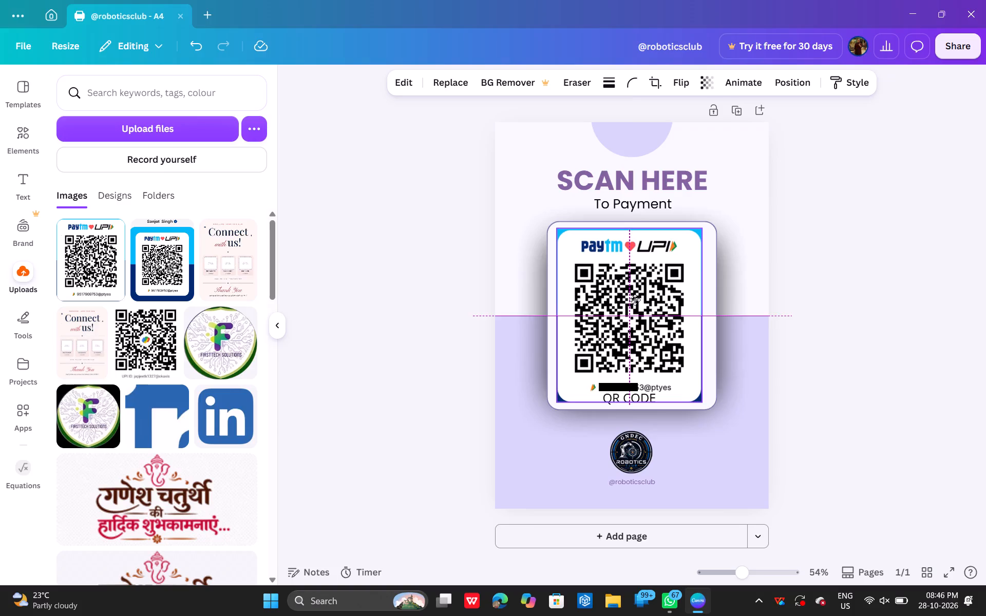
{"action": "left_click_drag", "start_coordinate": [635, 300], "coordinate": [636, 305]}
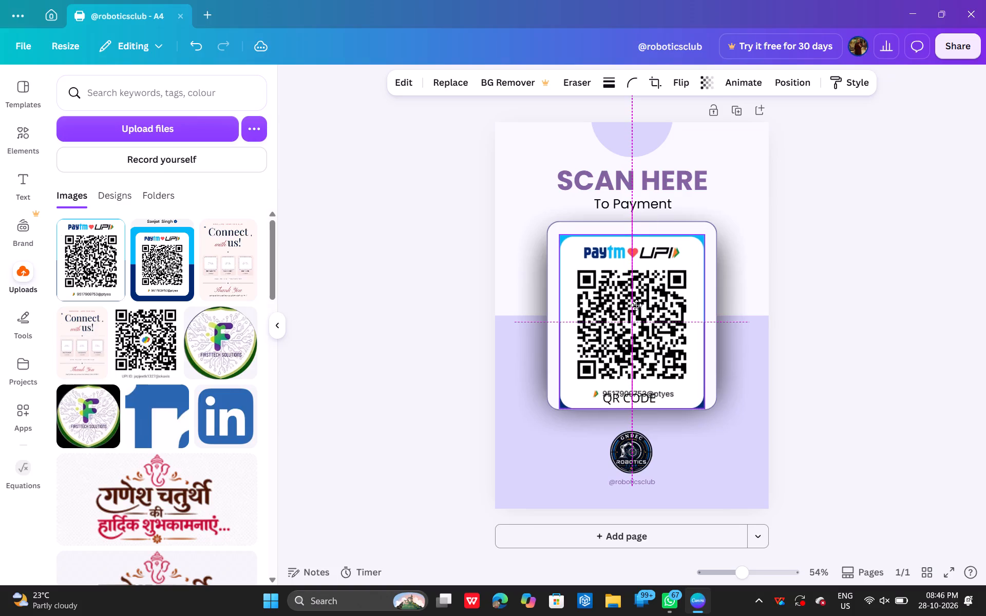
{"action": "left_click_drag", "start_coordinate": [636, 305], "coordinate": [635, 300]}
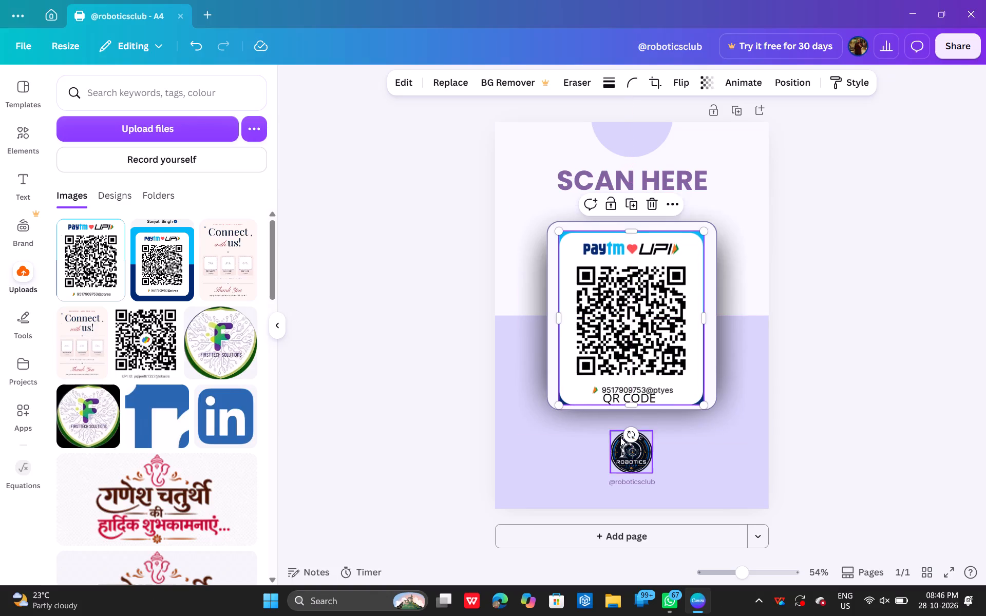
Move the QR CODE text out of the white card to the purple area left of the GNDEC Robotics logo.
{"action": "left_click_drag", "start_coordinate": [613, 397], "coordinate": [552, 446]}
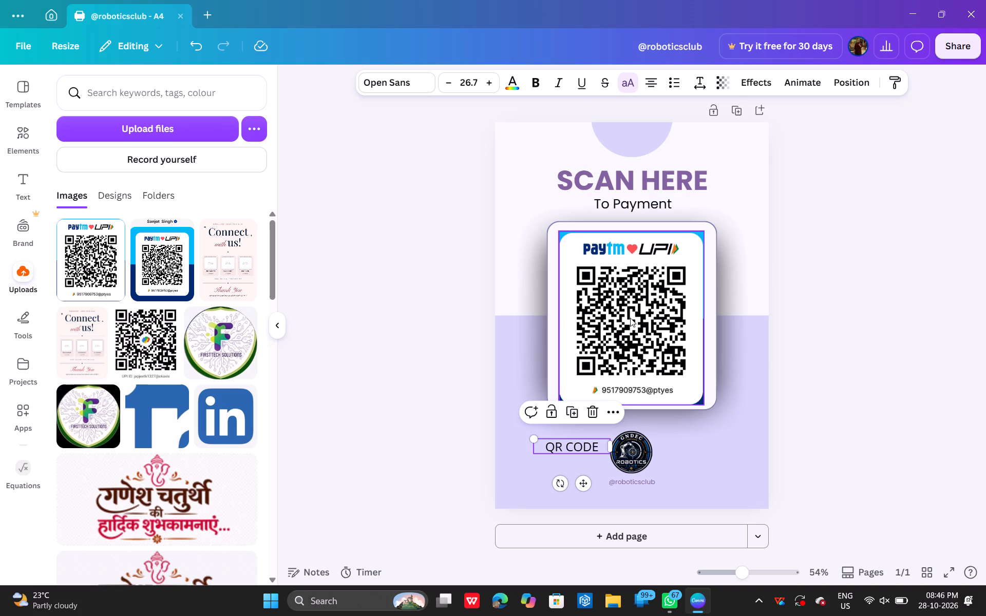
Delete the cropped Paytm QR image from the white card below the To Payment text.
{"action": "left_click", "coordinate": [857, 316]}
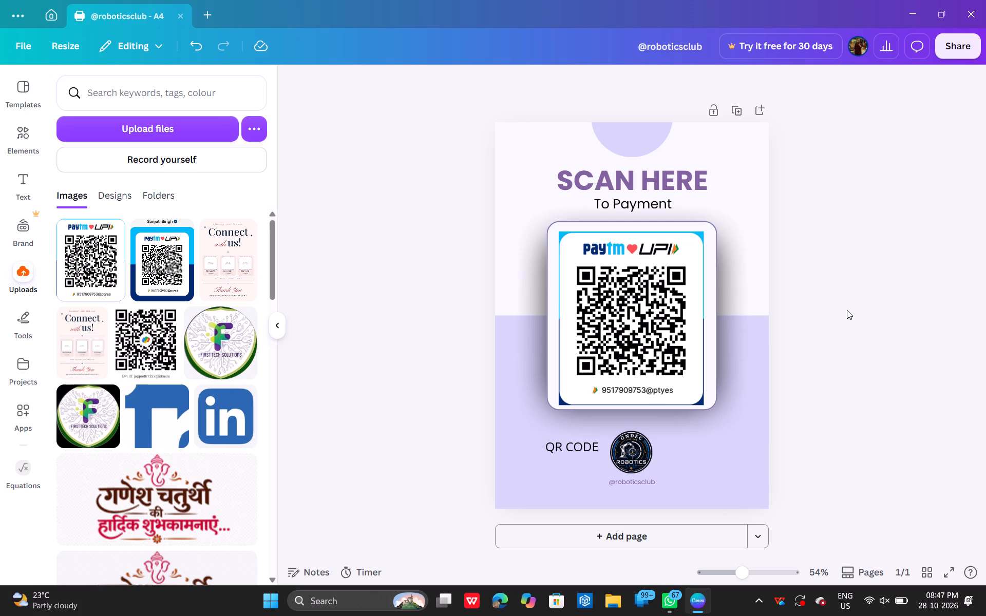
{"action": "left_click", "coordinate": [651, 292]}
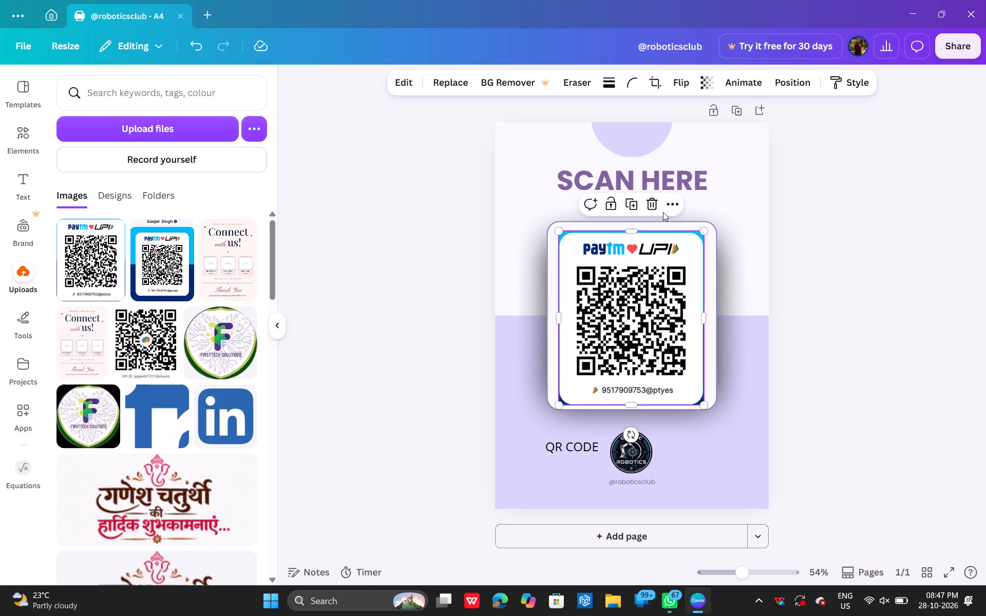
{"action": "left_click", "coordinate": [650, 200]}
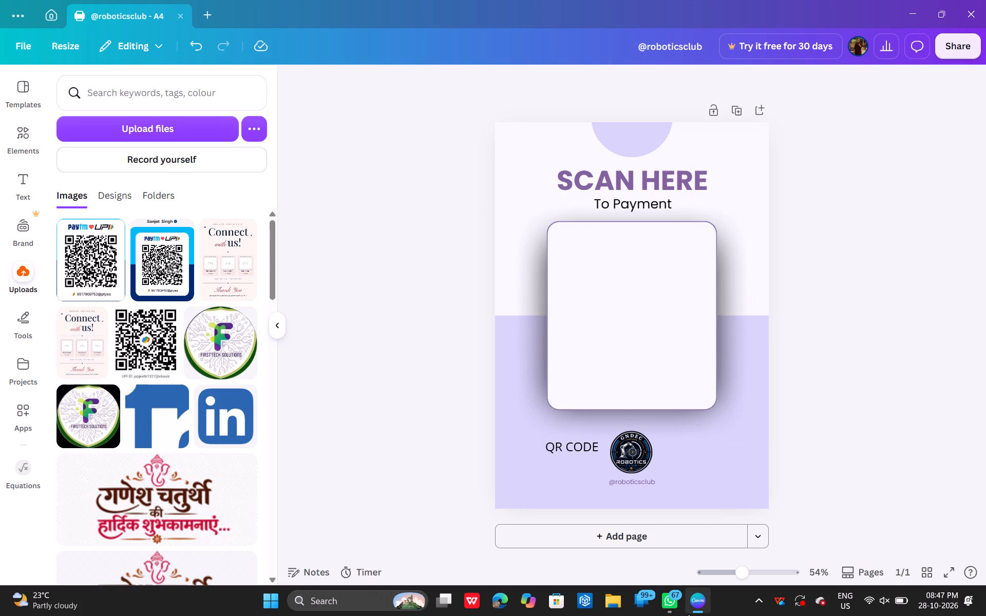
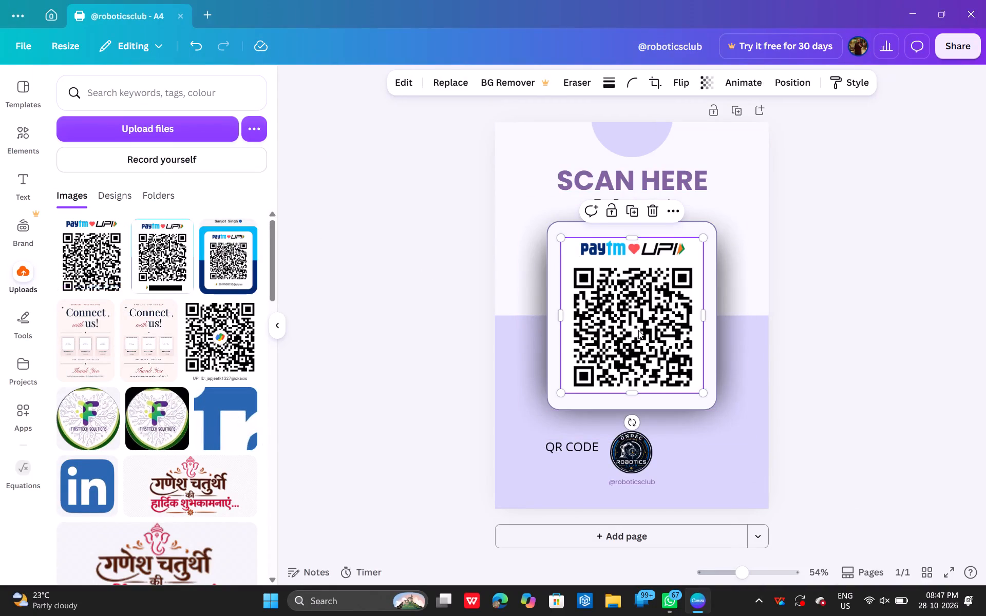
Move the QR CODE text back into the white card, roughly centred just beneath the Paytm QR image, and deselect it.
{"action": "left_click_drag", "start_coordinate": [579, 447], "coordinate": [622, 412]}
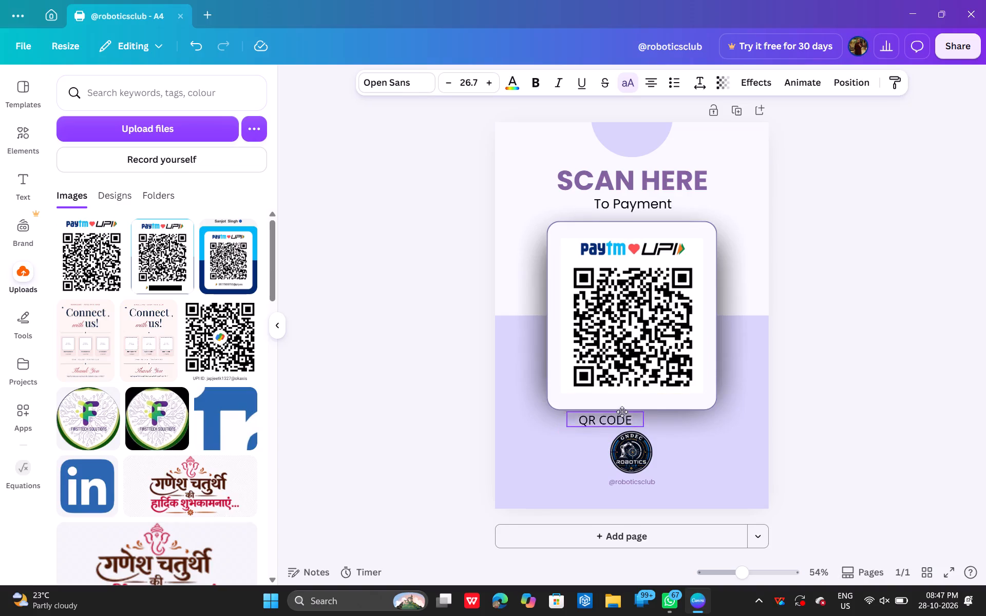
{"action": "left_click_drag", "start_coordinate": [622, 412], "coordinate": [633, 401]}
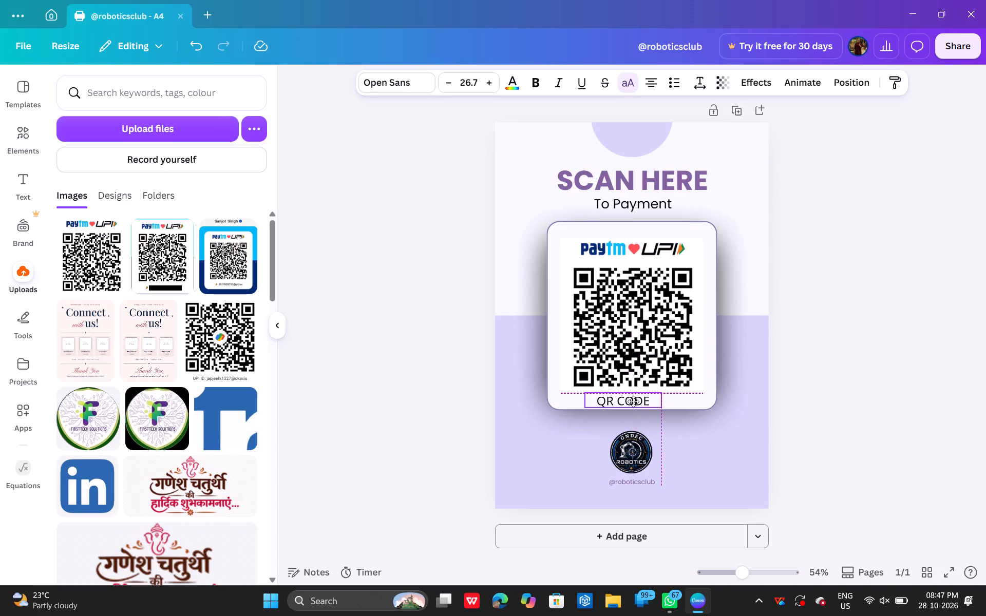
{"action": "left_click_drag", "start_coordinate": [633, 401], "coordinate": [635, 401]}
{"action": "left_click", "coordinate": [825, 372]}
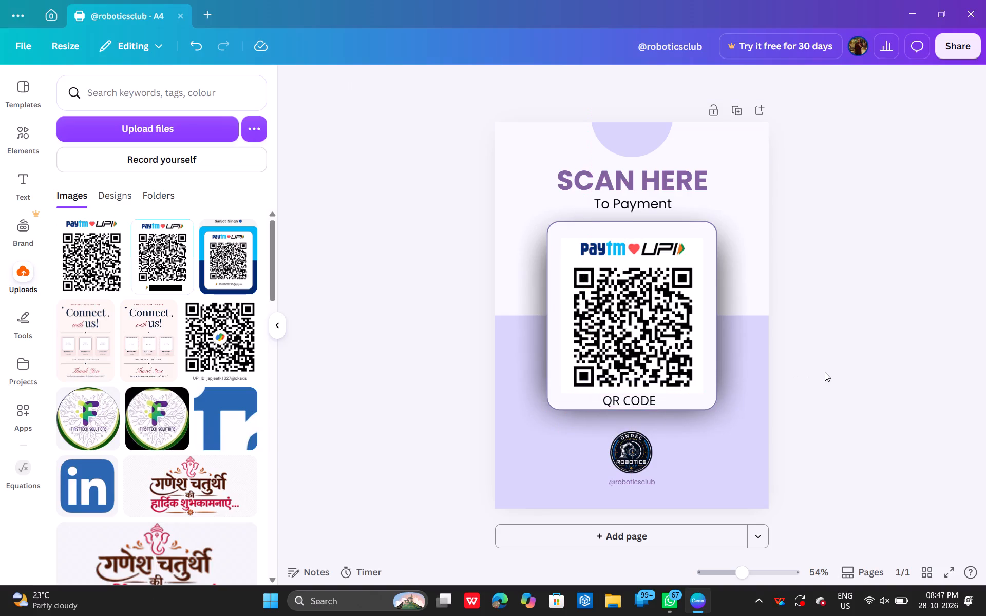
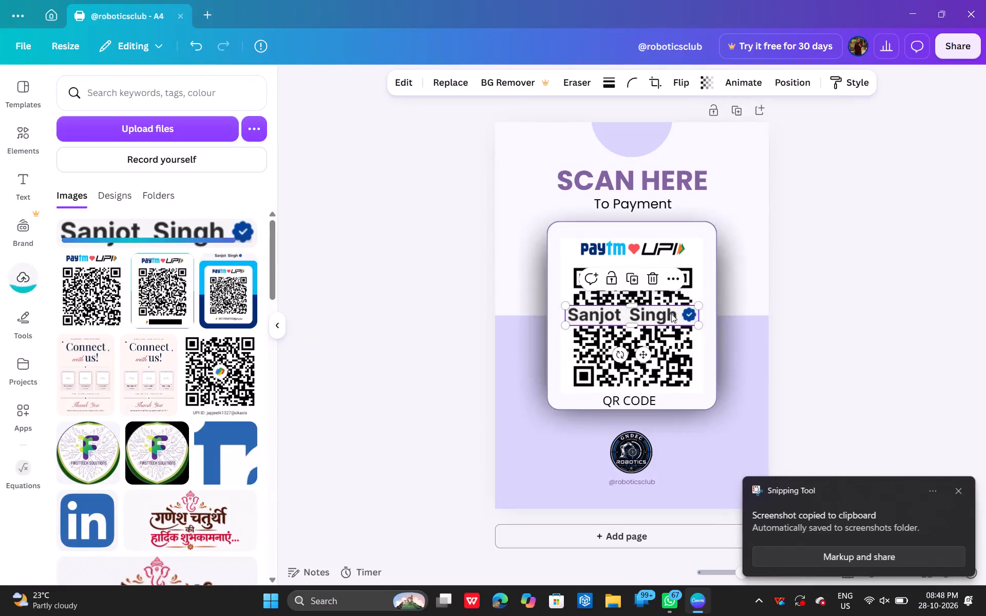
Shrink the payee name image to about two-thirds width and centre it at the white card's top edge, above the Paytm UPI logo.
{"action": "left_click_drag", "start_coordinate": [697, 308], "coordinate": [686, 310]}
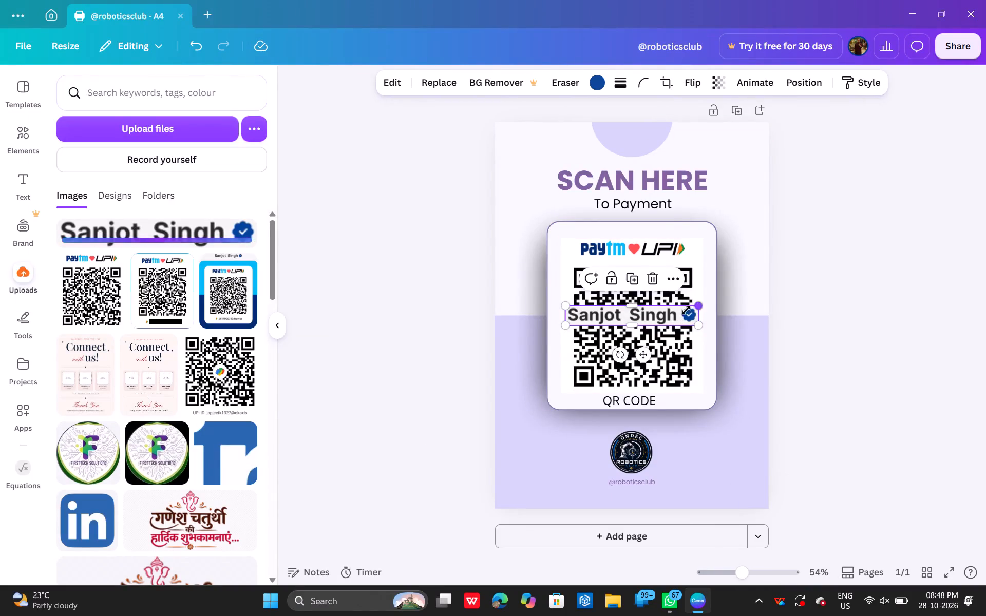
{"action": "left_click_drag", "start_coordinate": [686, 310], "coordinate": [648, 318]}
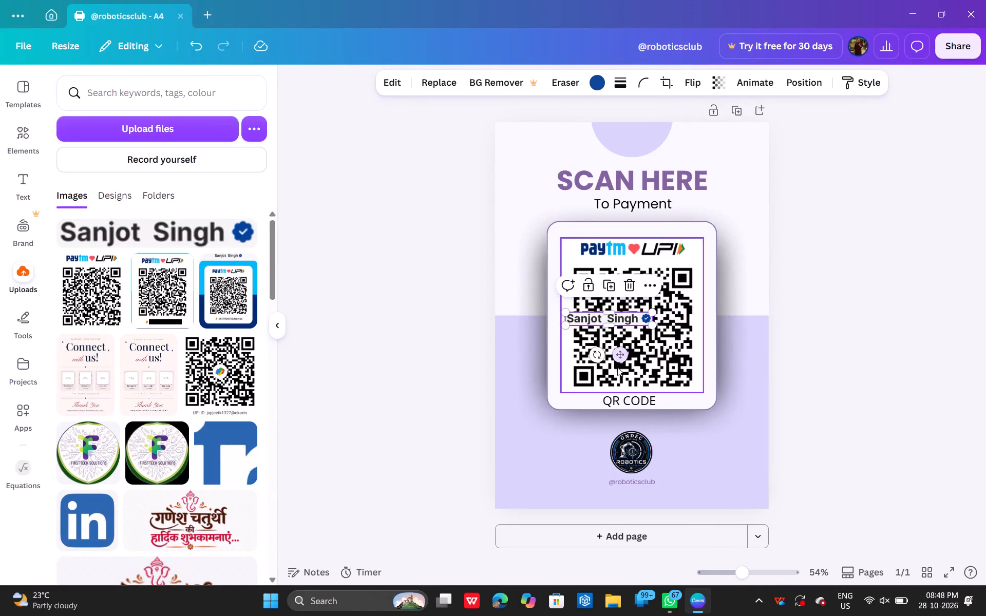
{"action": "left_click_drag", "start_coordinate": [622, 356], "coordinate": [643, 273]}
{"action": "left_click", "coordinate": [855, 304]}
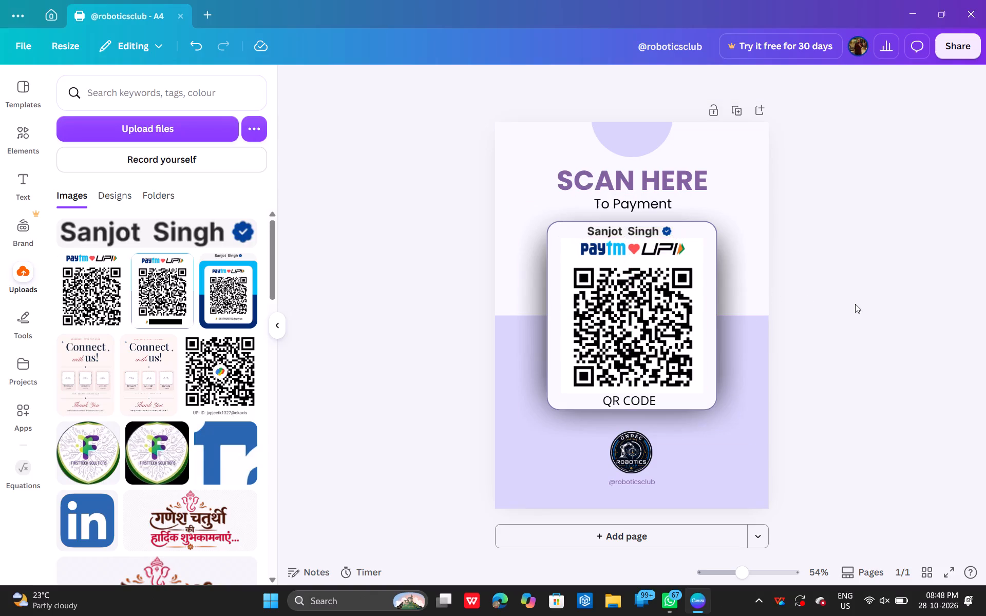
Download the finished payment QR poster as a PNG and save it in Downloads under the file name sanjot_qr.
{"action": "left_click", "coordinate": [954, 45]}
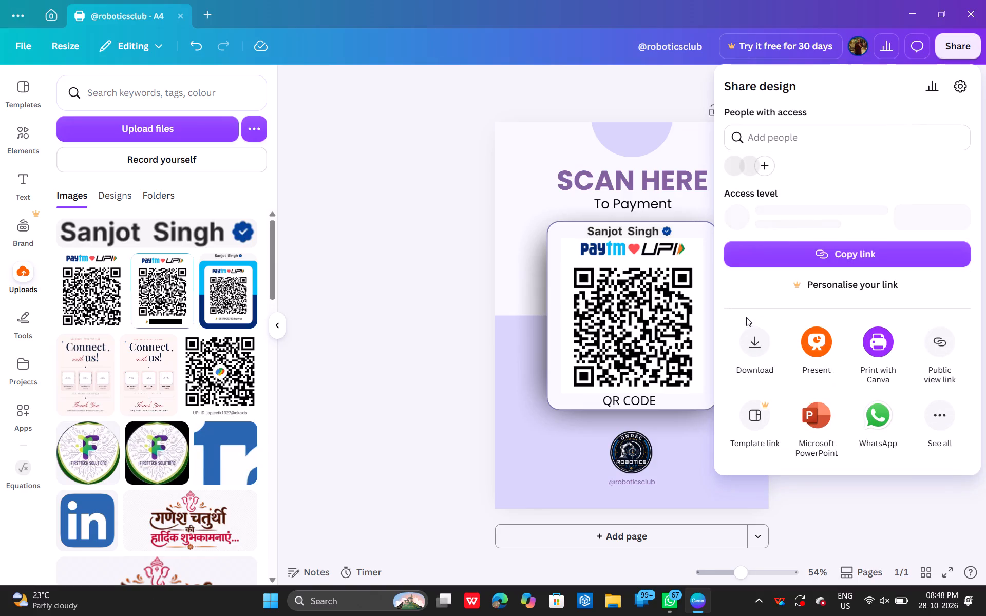
{"action": "left_click", "coordinate": [753, 339]}
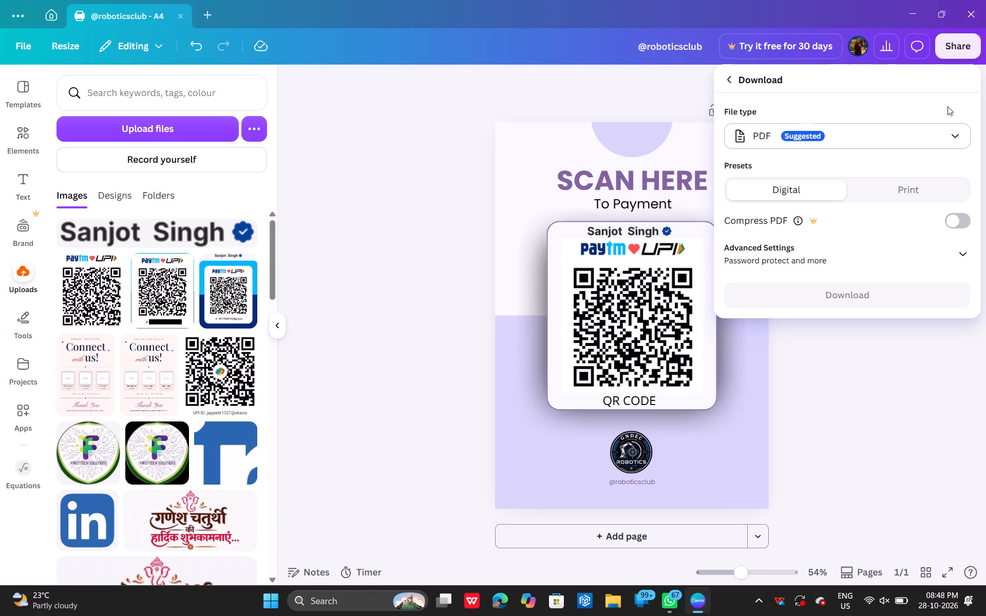
{"action": "left_click", "coordinate": [955, 134]}
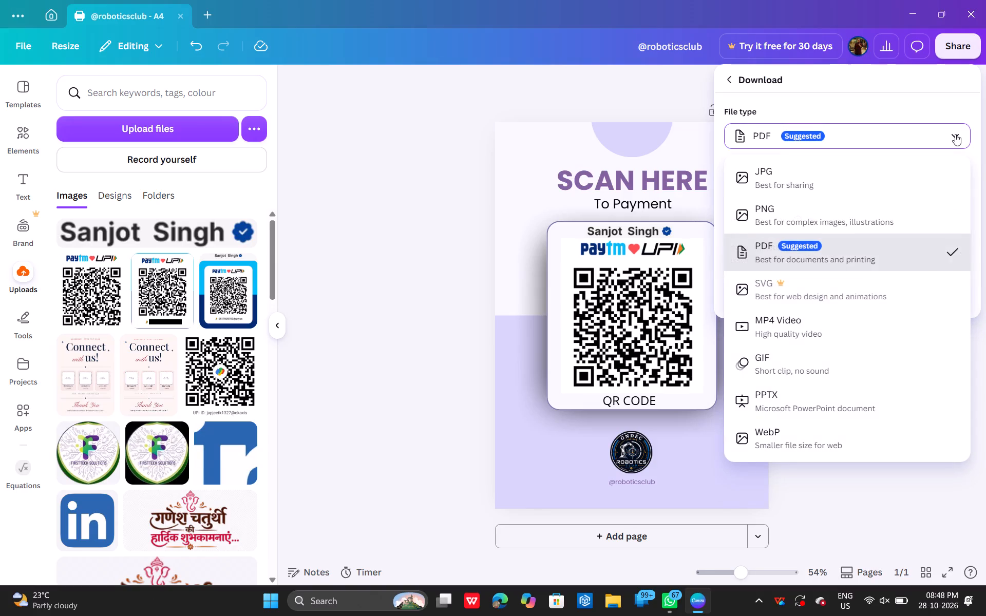
{"action": "left_click", "coordinate": [779, 222]}
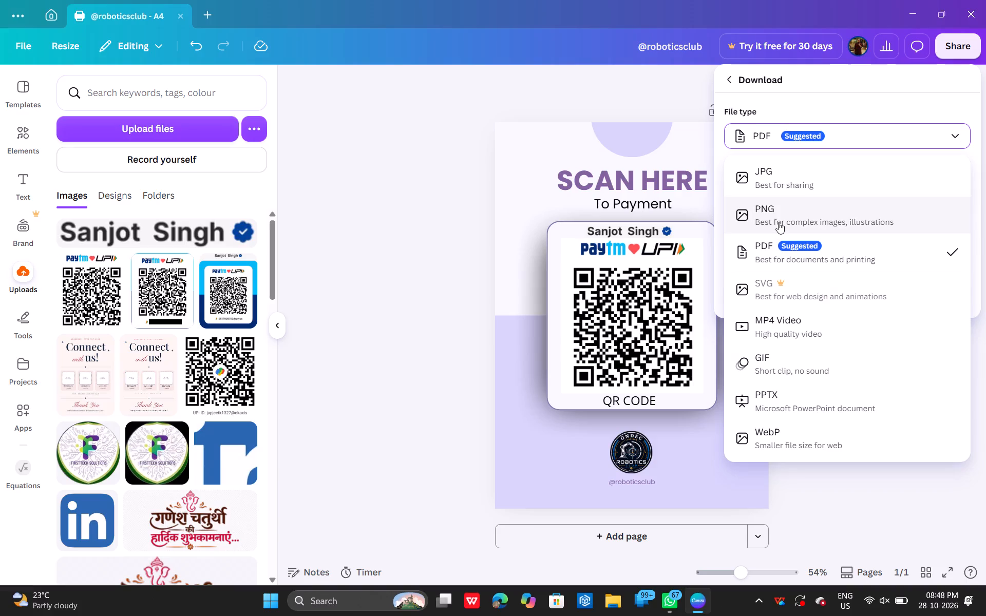
{"action": "left_click", "coordinate": [838, 332]}
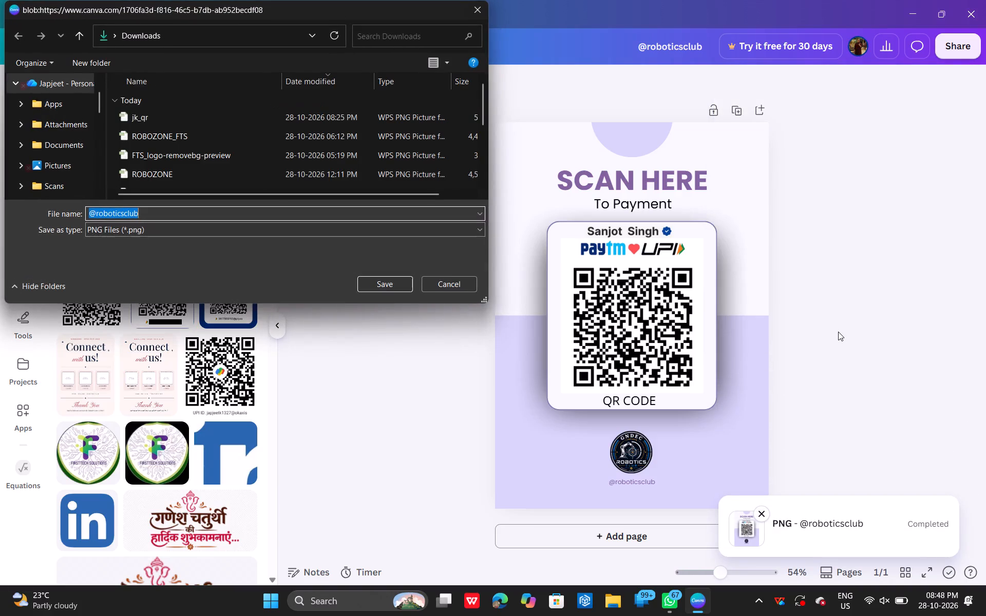
{"action": "left_click_drag", "start_coordinate": [838, 332], "coordinate": [799, 332]}
{"action": "key", "text": "BackSpace"}
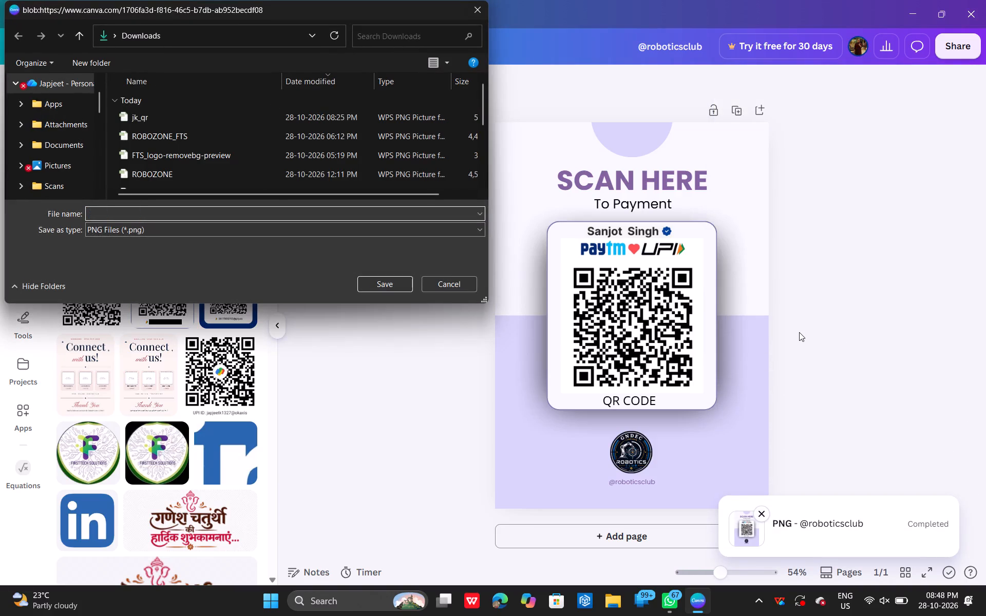
{"action": "type", "text": "sanjo"}
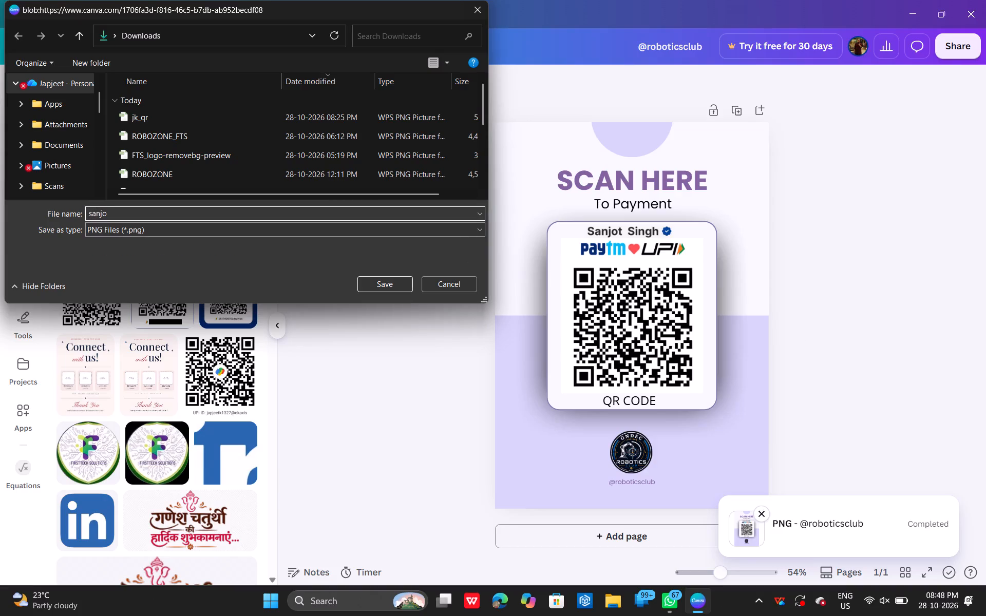
{"action": "type", "text": "t_qr"}
{"action": "key", "text": "Return"}
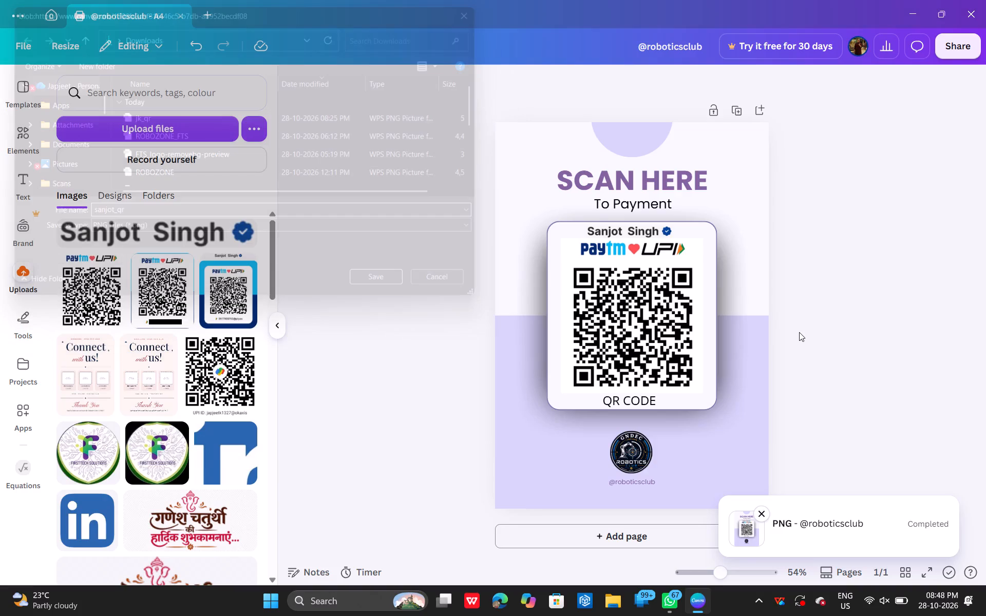
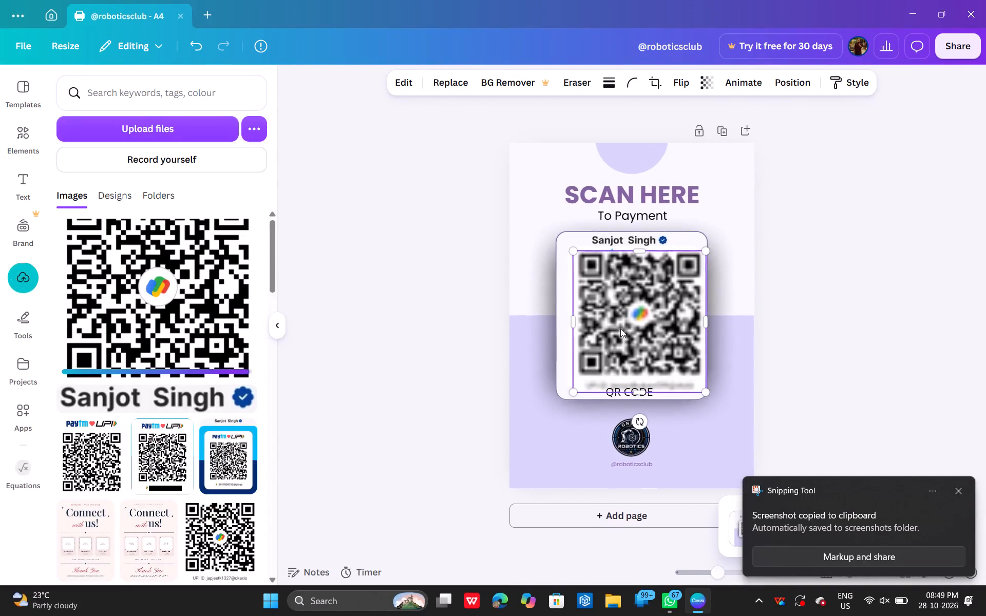
Move the new Google Pay QR image aside and delete the old Paytm QR image and the name label from the card.
{"action": "left_click_drag", "start_coordinate": [653, 303], "coordinate": [578, 359]}
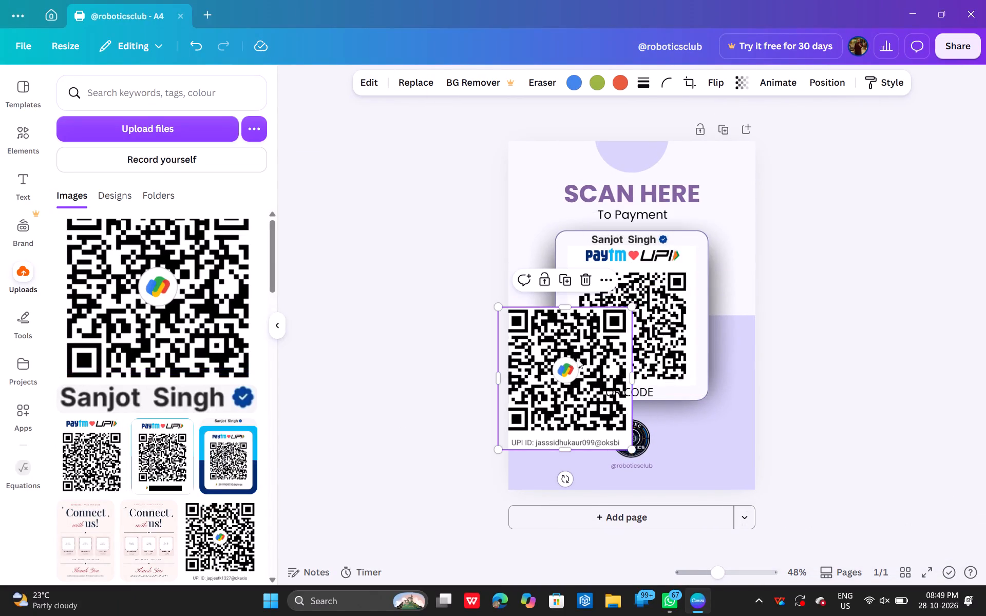
{"action": "left_click", "coordinate": [648, 262]}
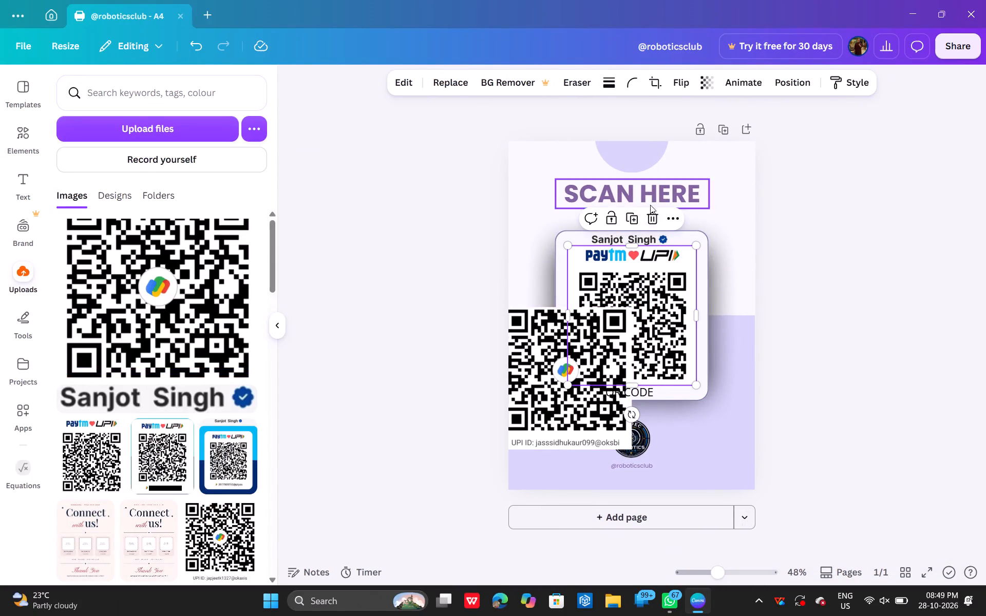
{"action": "left_click", "coordinate": [651, 217]}
{"action": "left_click", "coordinate": [646, 237]}
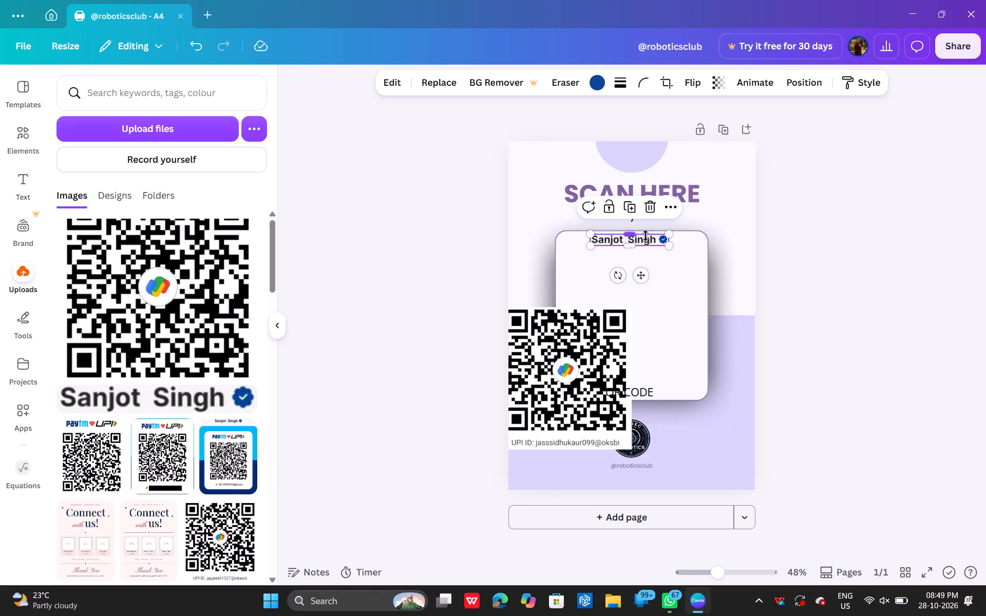
{"action": "left_click", "coordinate": [652, 207]}
Place the new Google Pay QR image inside the white rounded card, enlarge it slightly and centre it horizontally on the page.
{"action": "left_click_drag", "start_coordinate": [573, 354], "coordinate": [626, 316]}
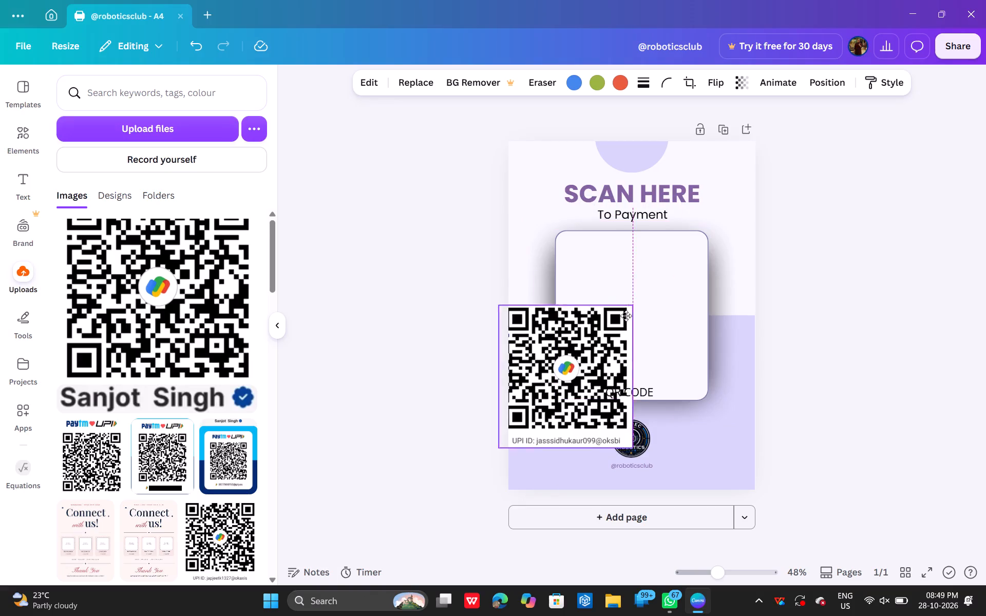
{"action": "left_click_drag", "start_coordinate": [626, 316], "coordinate": [641, 287]}
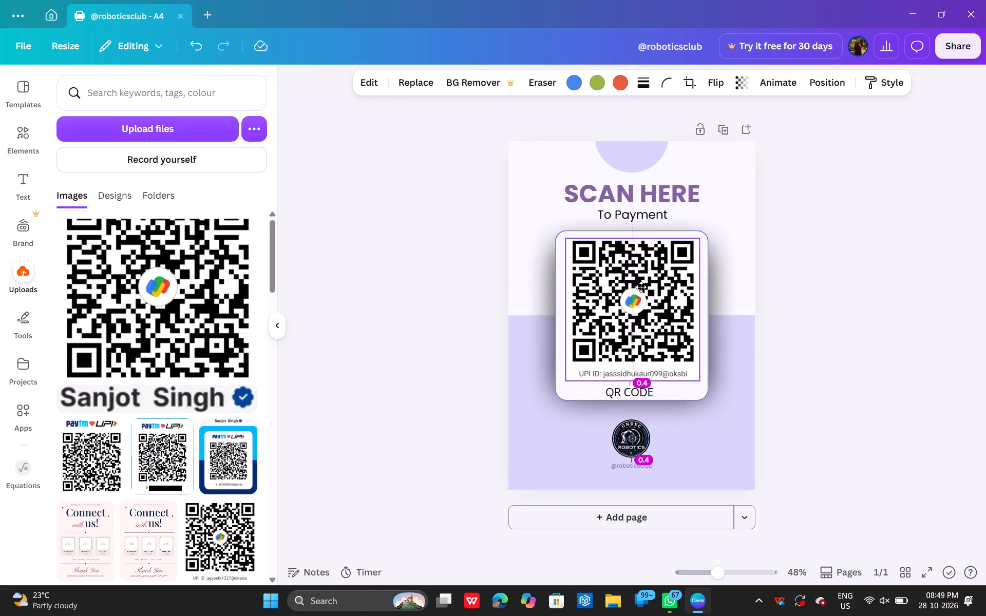
{"action": "left_click_drag", "start_coordinate": [641, 287], "coordinate": [639, 286]}
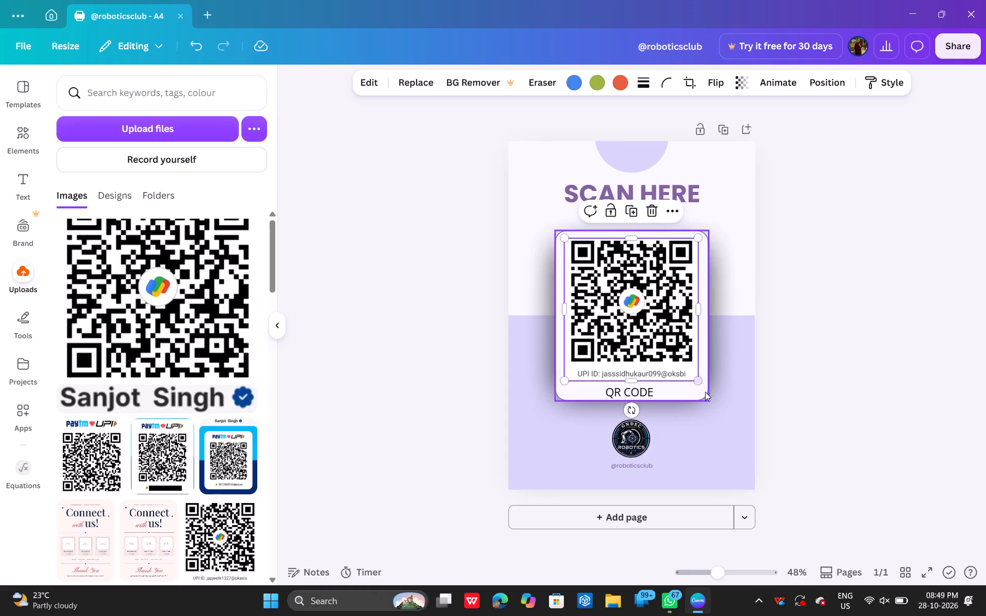
{"action": "left_click_drag", "start_coordinate": [698, 383], "coordinate": [700, 385]}
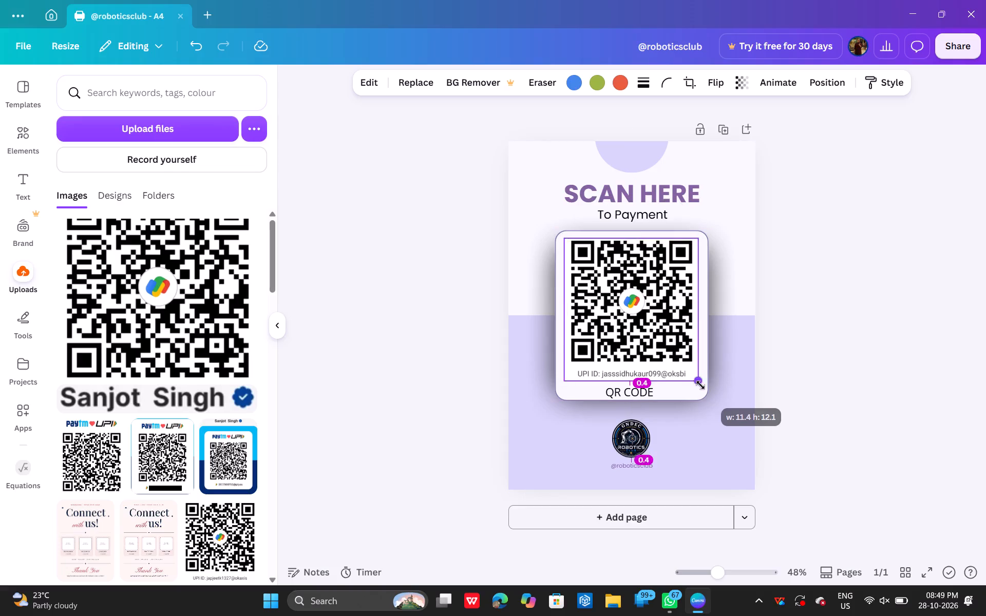
{"action": "left_click_drag", "start_coordinate": [700, 385], "coordinate": [703, 388]}
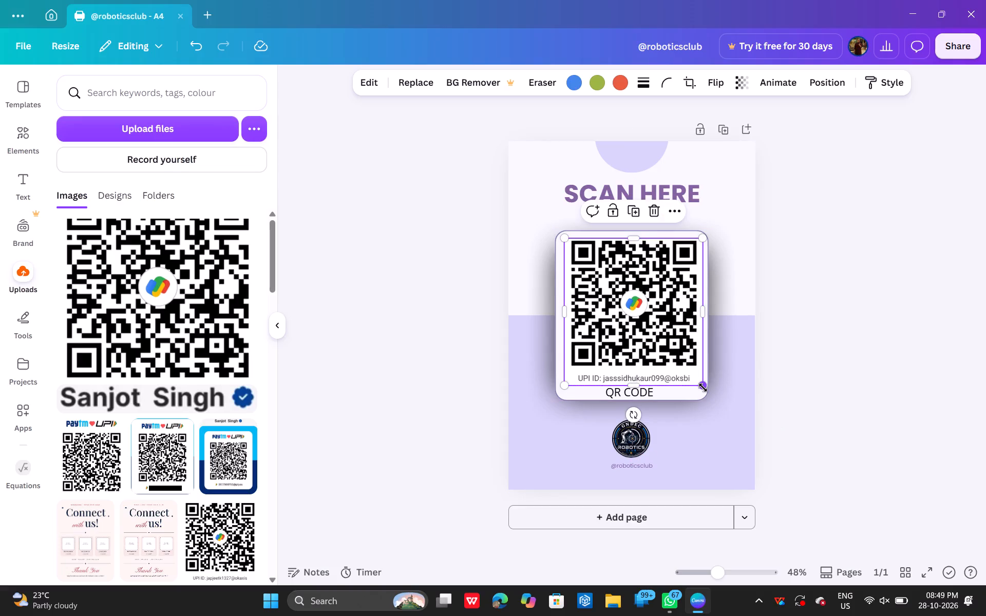
{"action": "left_click", "coordinate": [660, 340]}
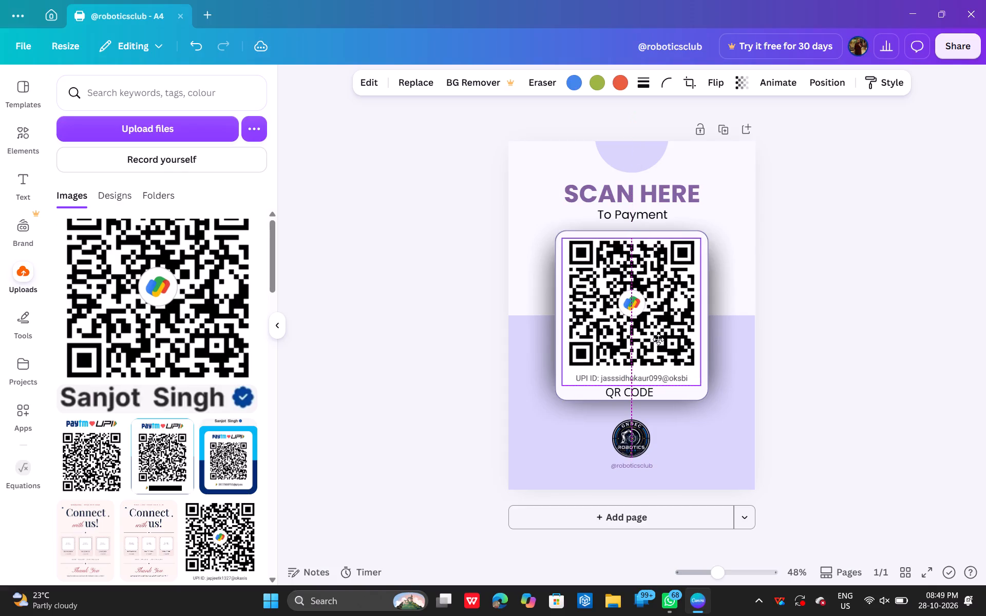
{"action": "left_click", "coordinate": [837, 340]}
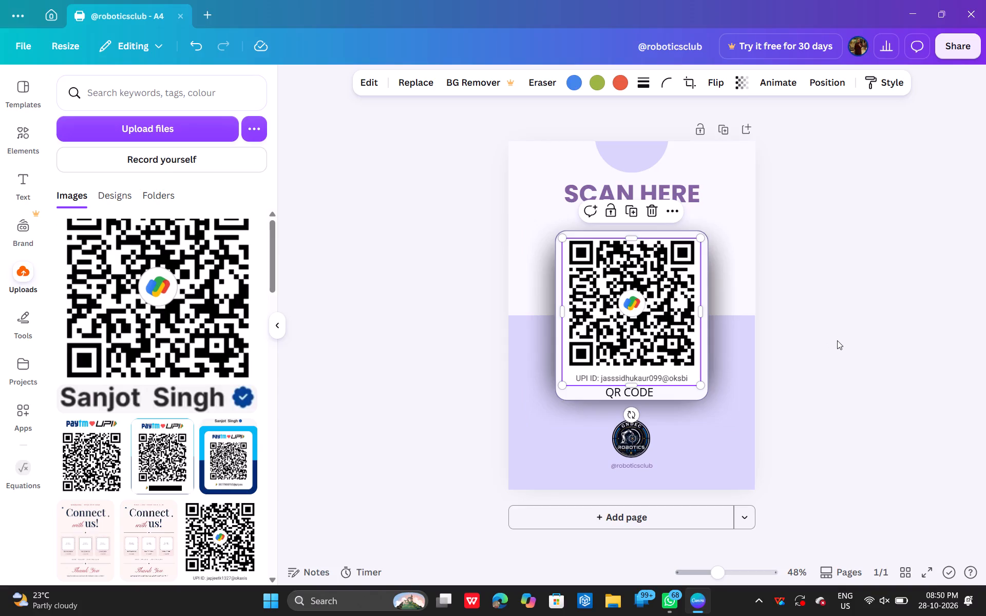
Download the updated payment QR poster as a PNG.
{"action": "left_click", "coordinate": [946, 49]}
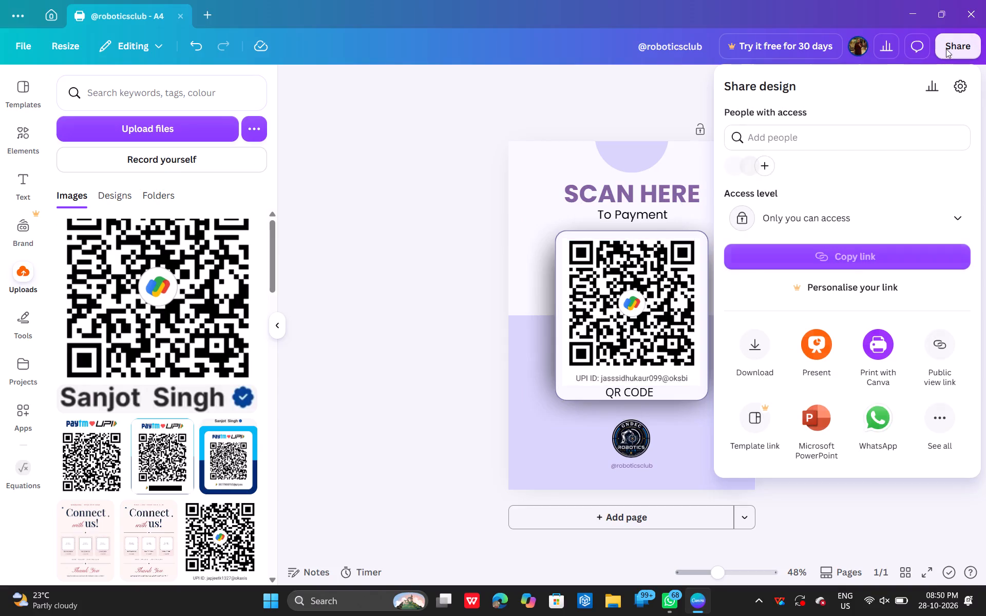
{"action": "left_click", "coordinate": [746, 360]}
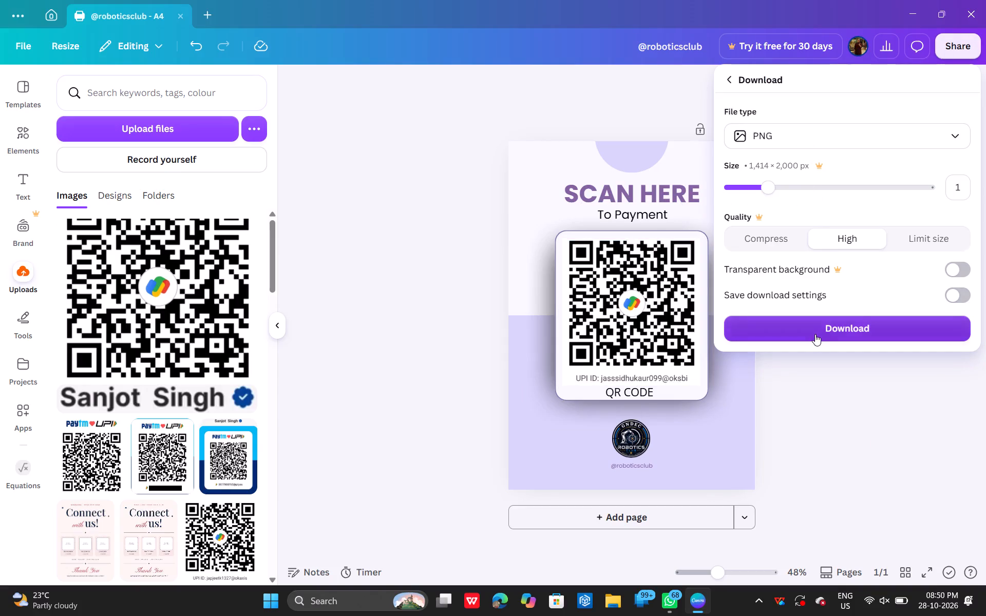
Download the Google Pay QR poster as a PNG and save it in Downloads under the file name jaspreet_qr.
{"action": "left_click", "coordinate": [815, 334]}
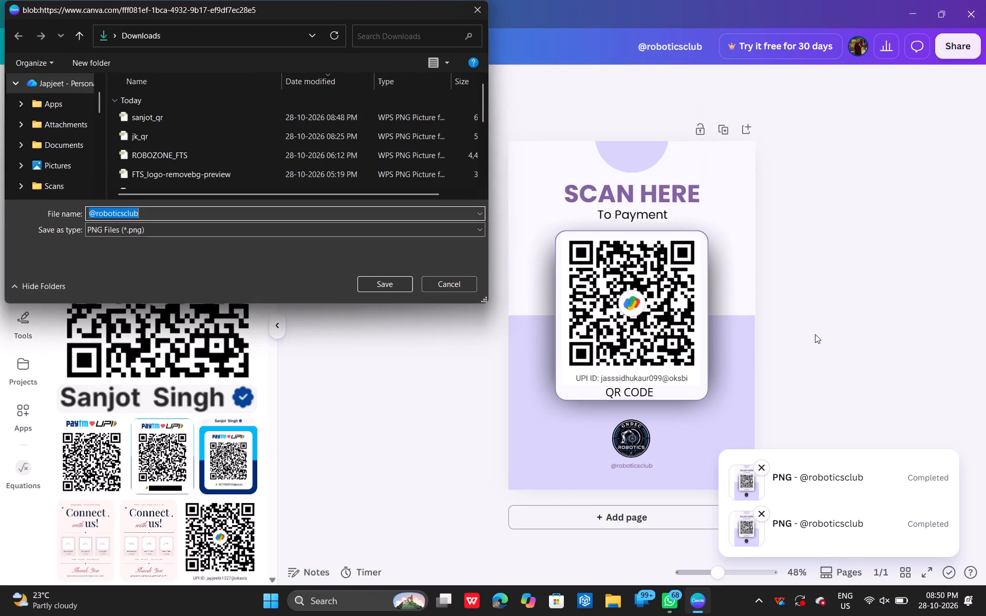
{"action": "key", "text": "BackSpace"}
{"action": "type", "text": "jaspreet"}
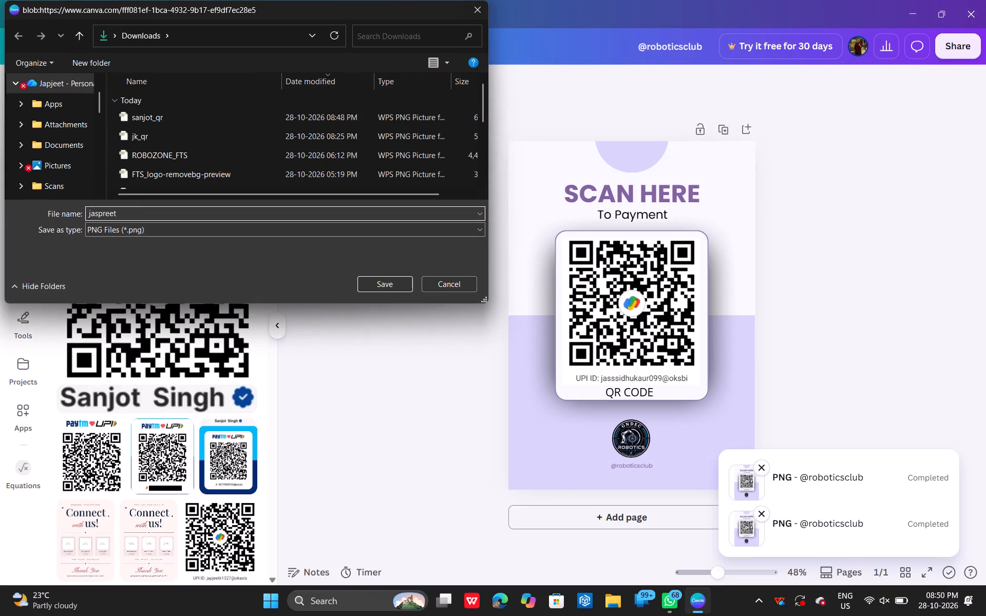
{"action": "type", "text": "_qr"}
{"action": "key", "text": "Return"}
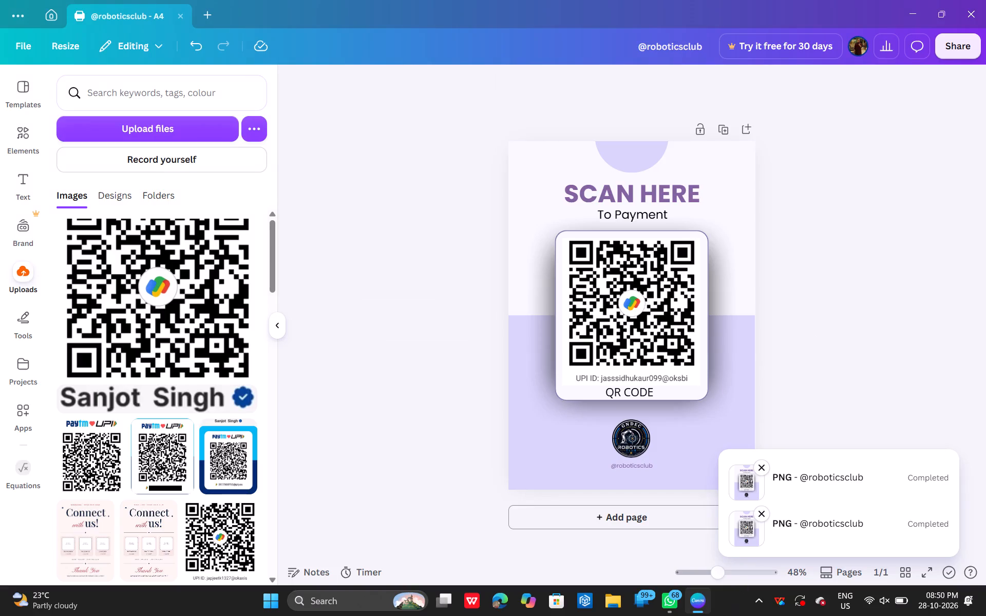
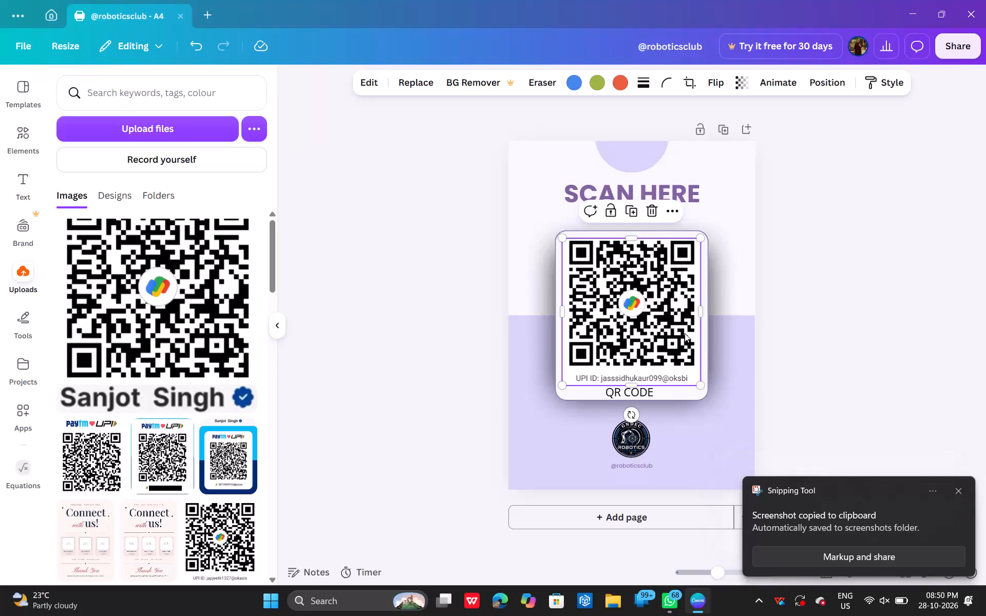
Replace the QR image in the white rounded card with the newly copied Google Pay QR screenshot, positioned centrally above the QR CODE label.
{"action": "left_click", "coordinate": [653, 209]}
{"action": "key", "text": "ctrl+v"}
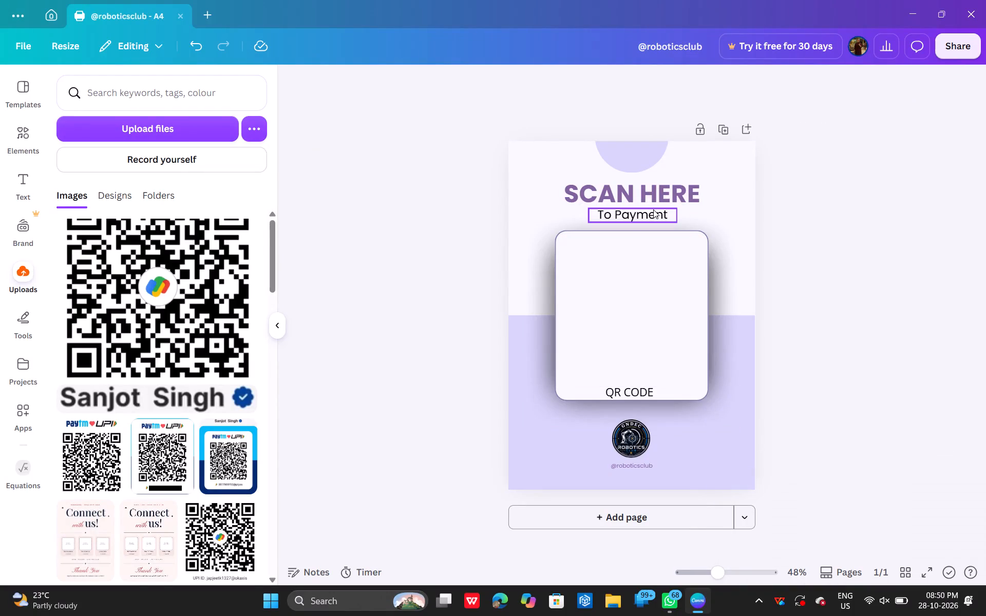
{"action": "left_click_drag", "start_coordinate": [647, 300], "coordinate": [653, 301]}
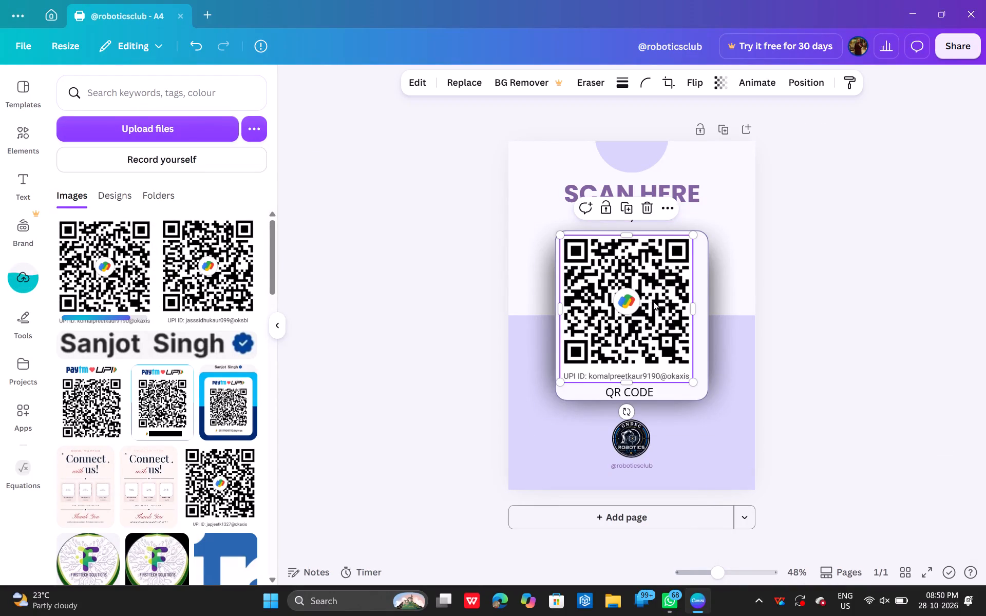
{"action": "left_click_drag", "start_coordinate": [653, 301], "coordinate": [651, 299]}
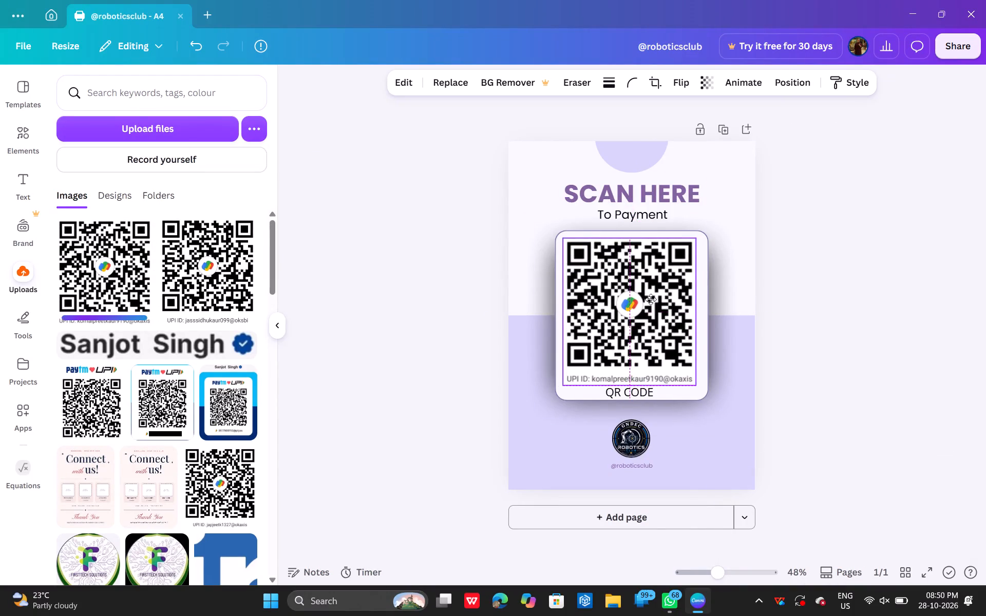
{"action": "left_click_drag", "start_coordinate": [651, 299], "coordinate": [653, 302]}
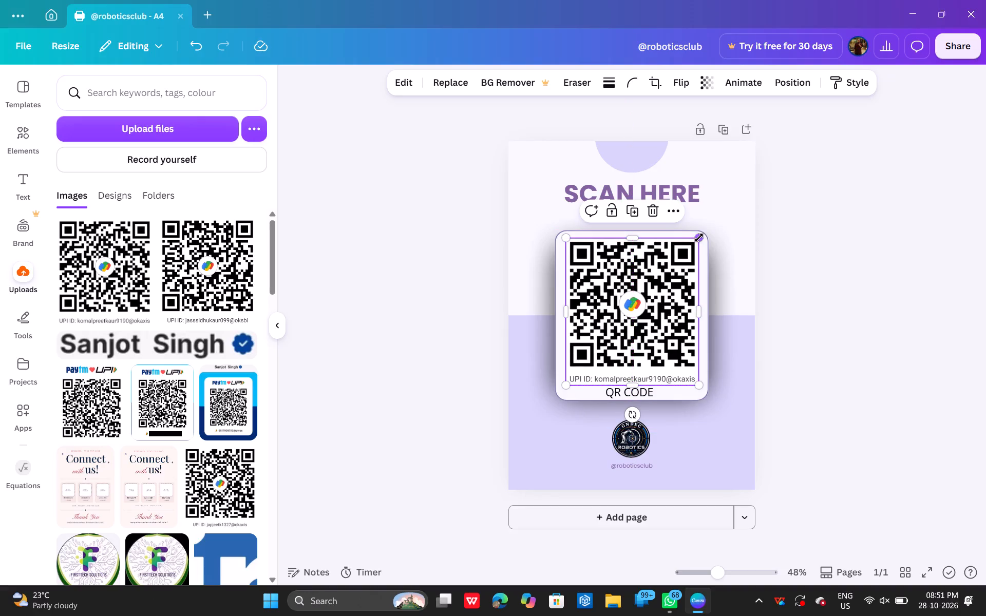
Fine-tune the Google Pay QR image inside the white rounded card, about 11.4 wide by 12.7 high, centred horizontally on the page.
{"action": "left_click", "coordinate": [699, 238]}
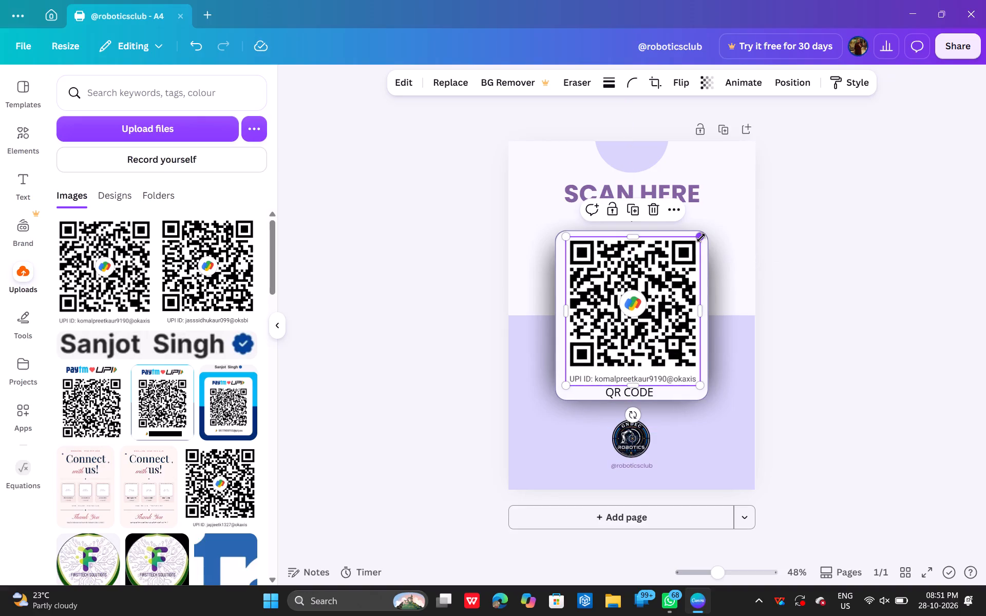
{"action": "left_click", "coordinate": [660, 282]}
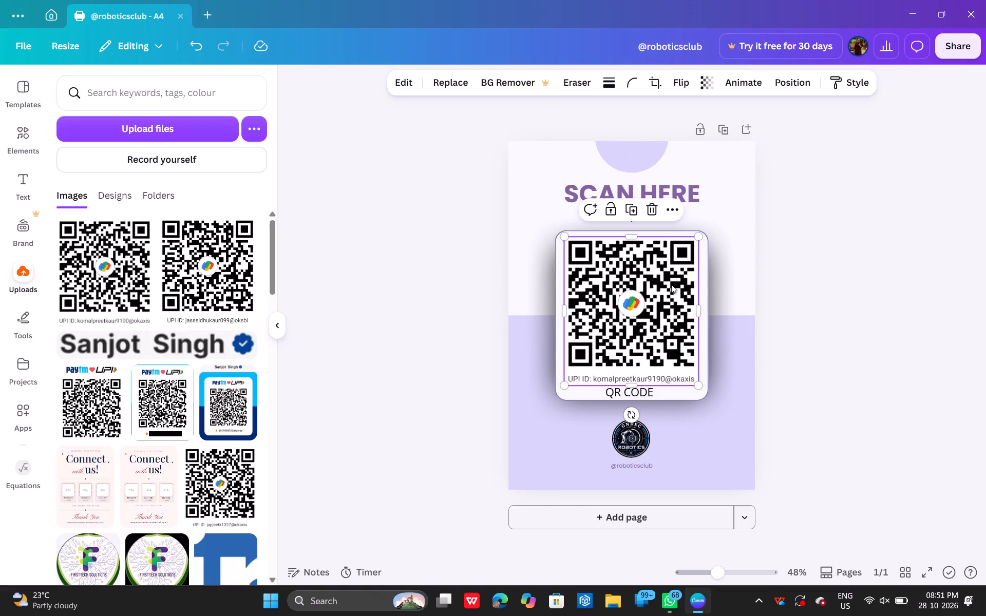
{"action": "left_click_drag", "start_coordinate": [644, 287], "coordinate": [649, 286]}
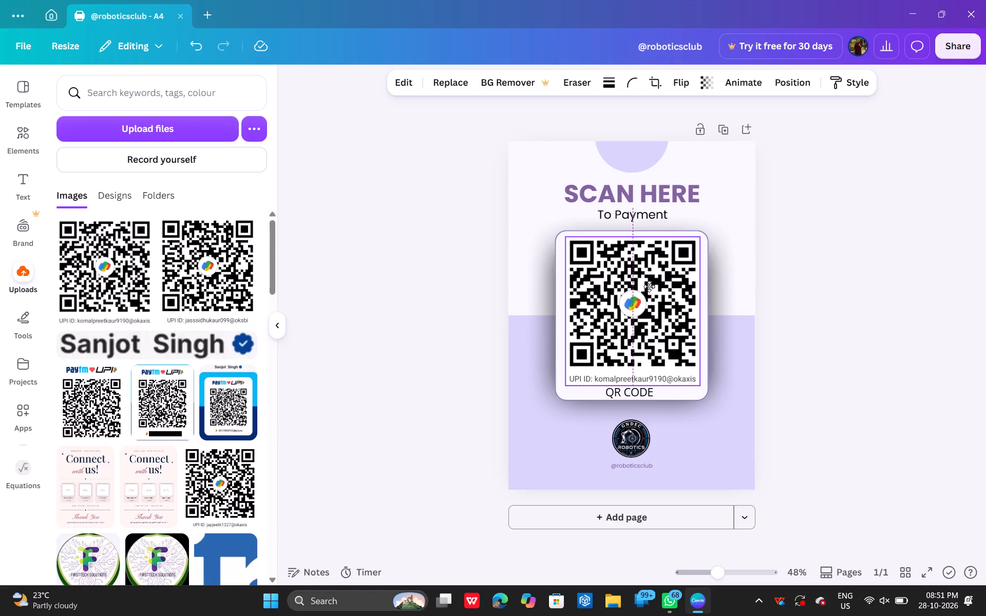
{"action": "left_click_drag", "start_coordinate": [649, 286], "coordinate": [650, 286]}
{"action": "left_click", "coordinate": [794, 288]}
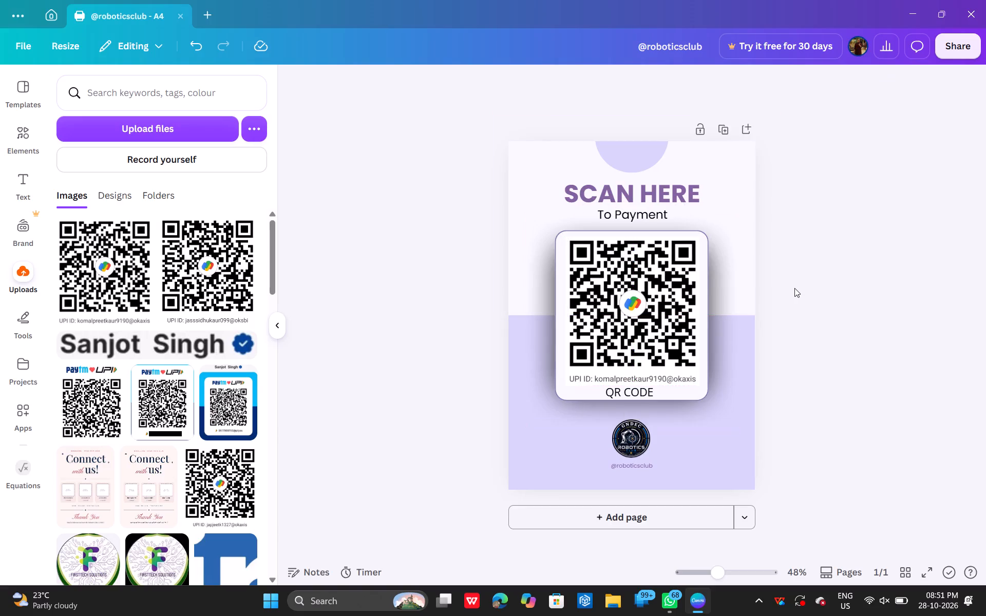
{"action": "left_click", "coordinate": [656, 303]}
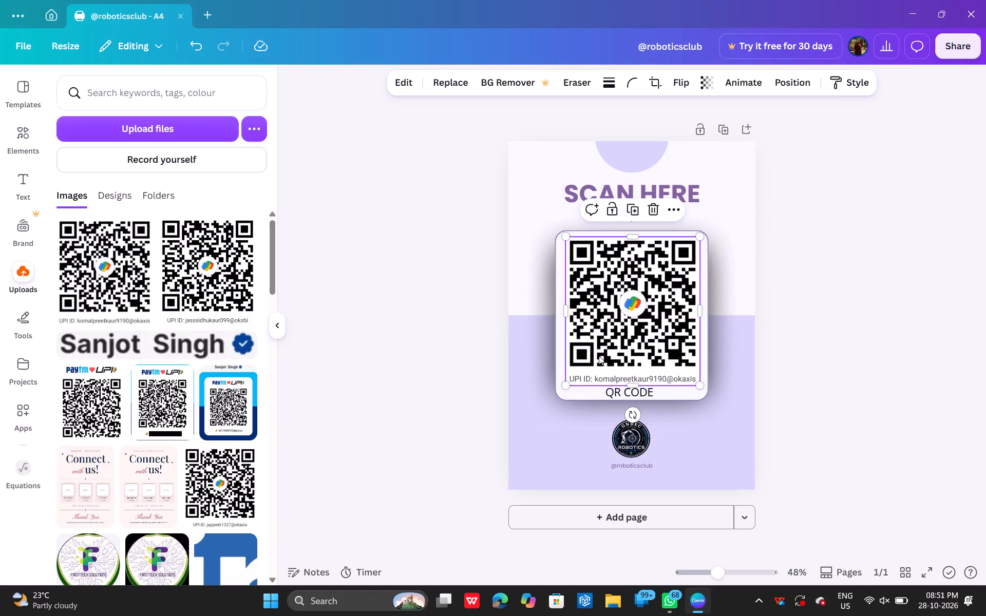
{"action": "left_click", "coordinate": [565, 384]}
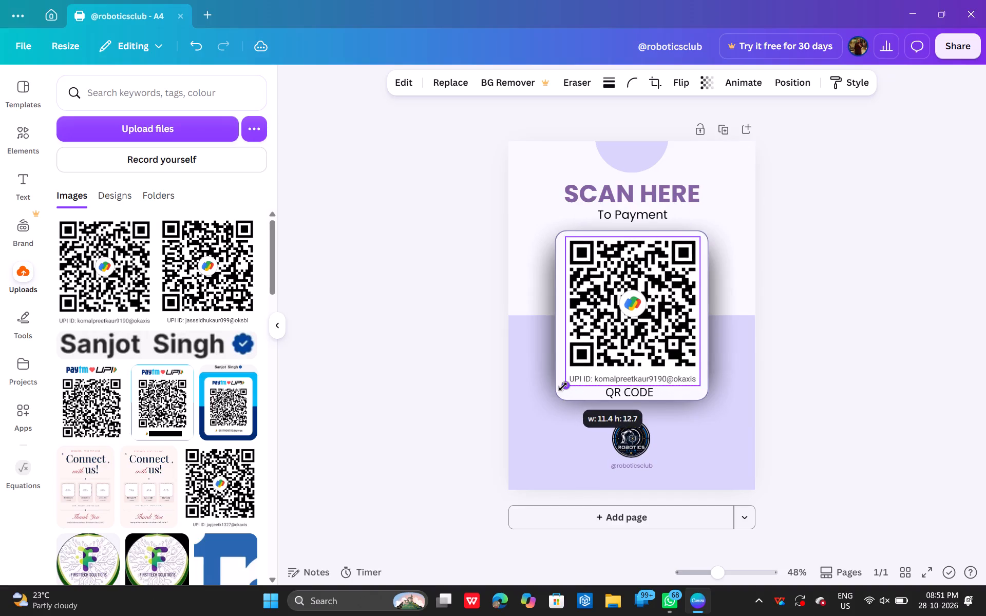
{"action": "left_click", "coordinate": [870, 321]}
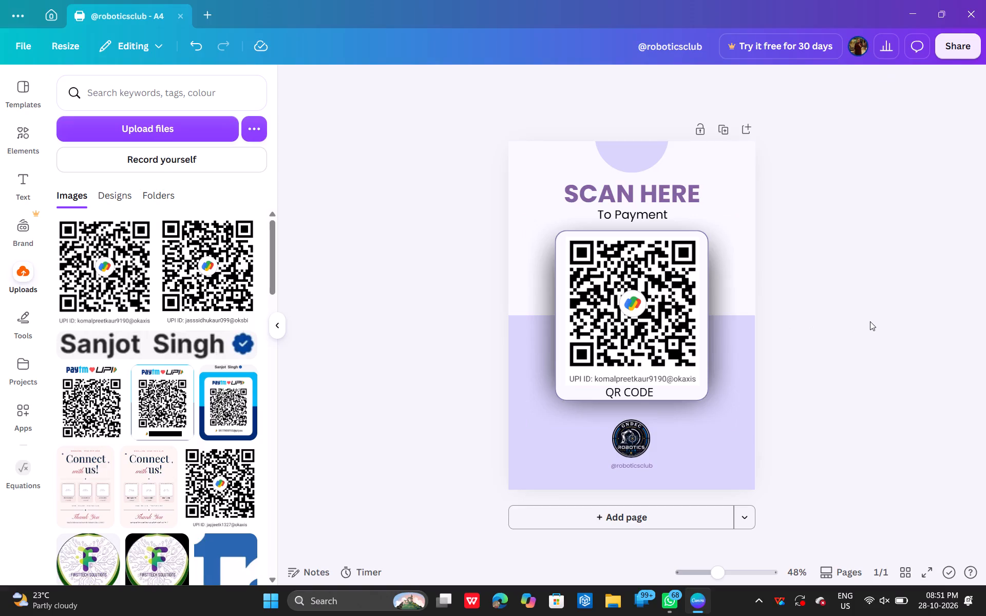
Download the poster as a PNG and save it in the Downloads folder as komal_qr.
{"action": "left_click", "coordinate": [957, 50]}
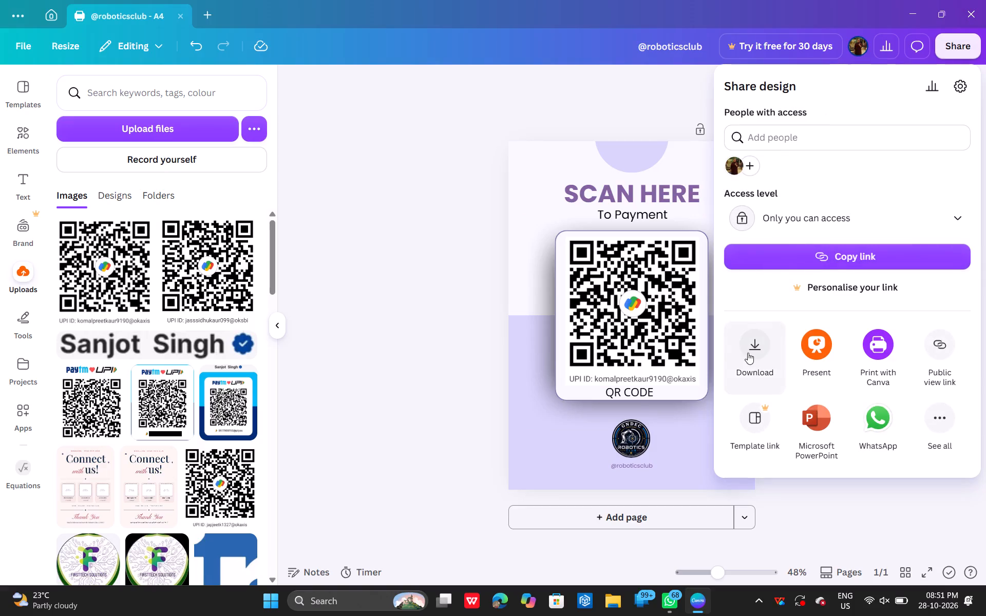
{"action": "left_click", "coordinate": [748, 353]}
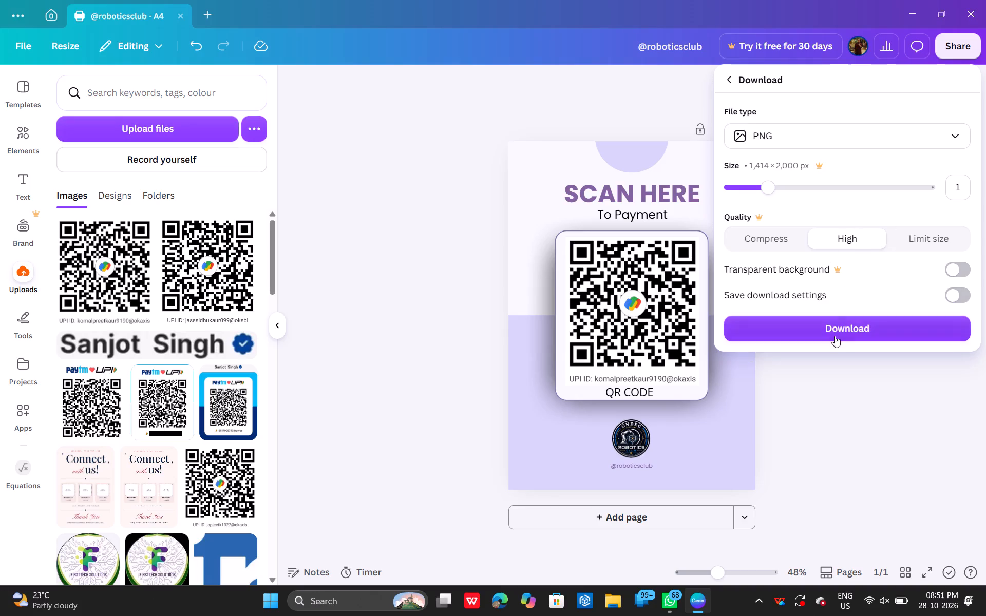
{"action": "left_click", "coordinate": [833, 330]}
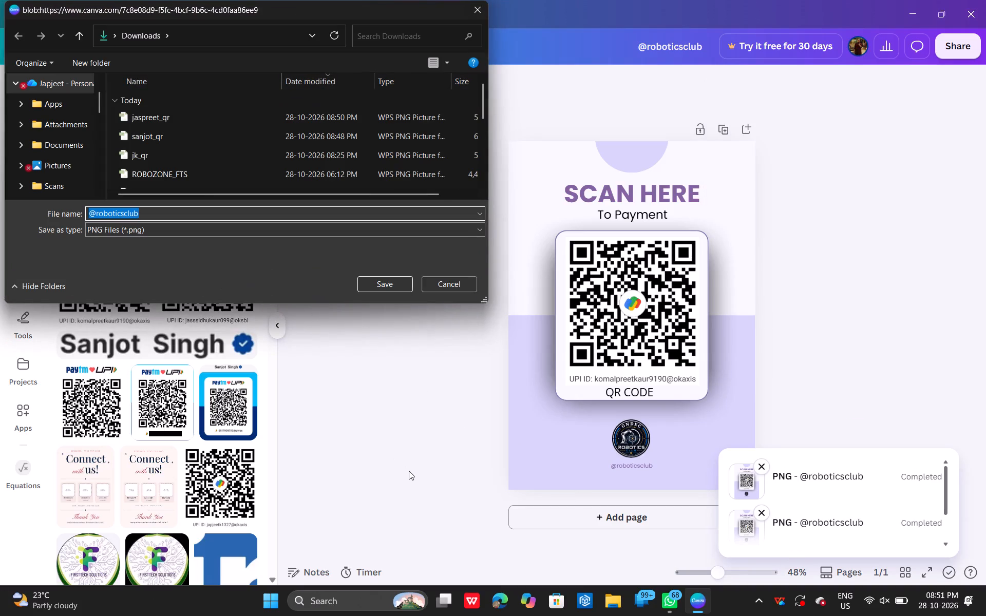
{"action": "key", "text": "BackSpace"}
{"action": "type", "text": "komal_qr"}
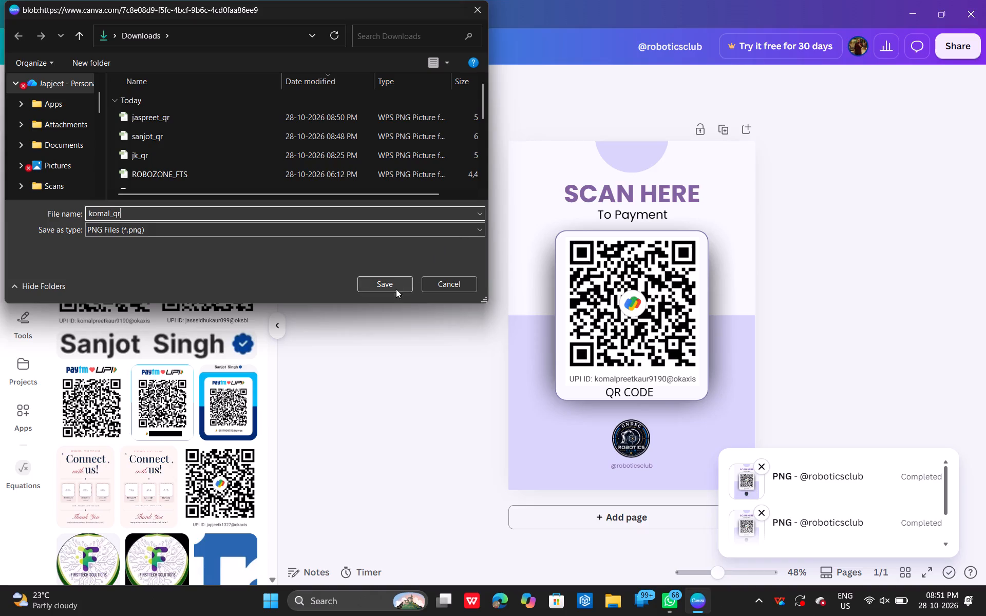
{"action": "left_click", "coordinate": [397, 284]}
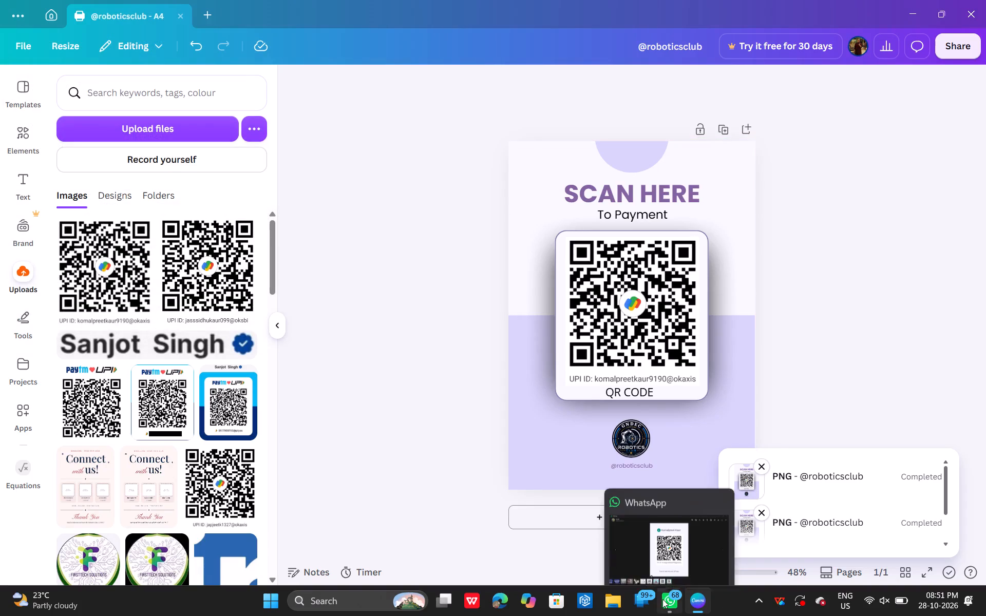
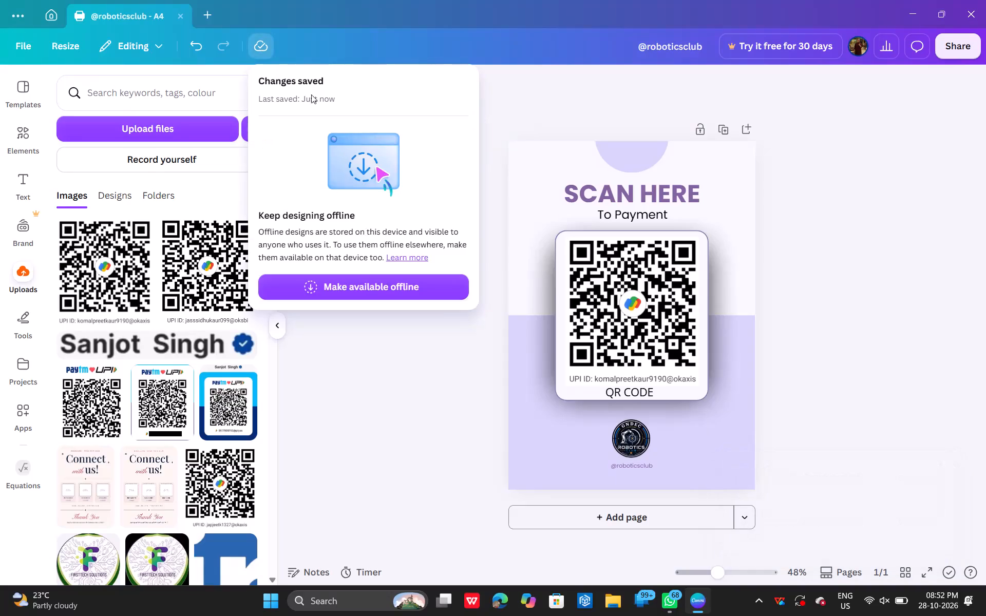
Dismiss the save-status pop-up and save the purple Scan Here payment poster design.
{"action": "left_click", "coordinate": [367, 356]}
{"action": "key", "text": "ctrl+s"}
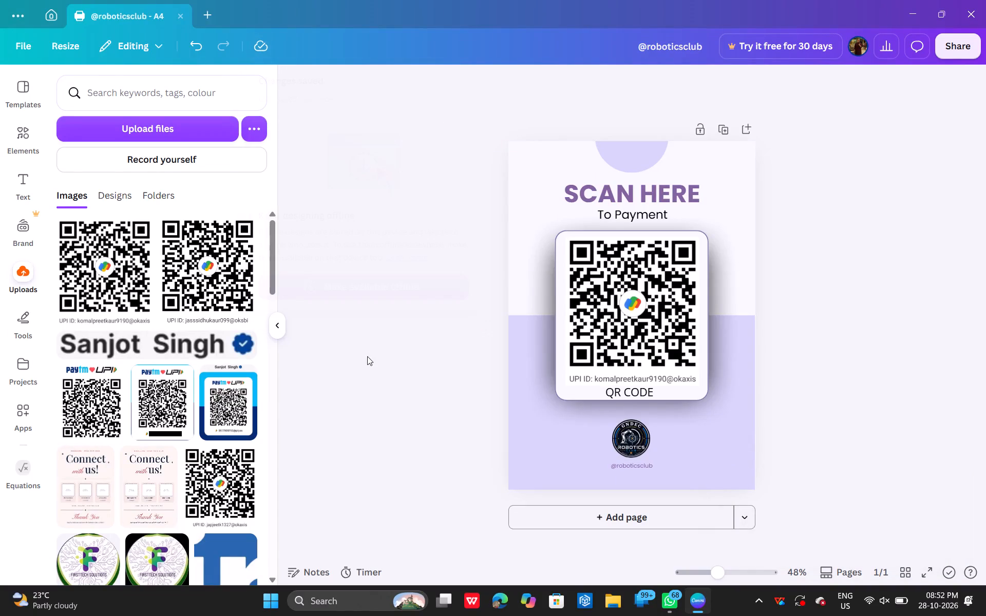
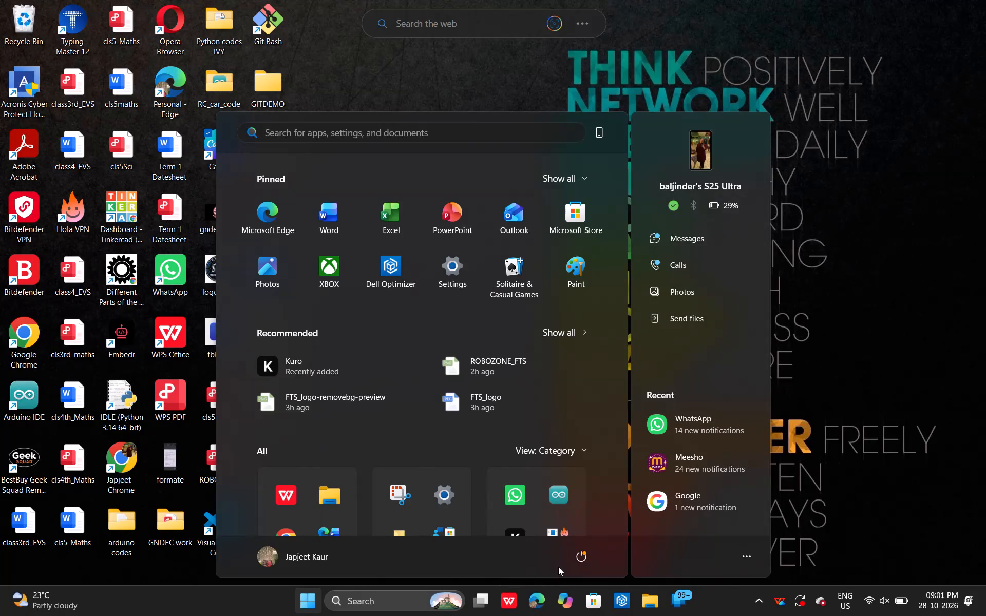
Shut down the computer without installing the pending updates.
{"action": "left_click", "coordinate": [569, 565]}
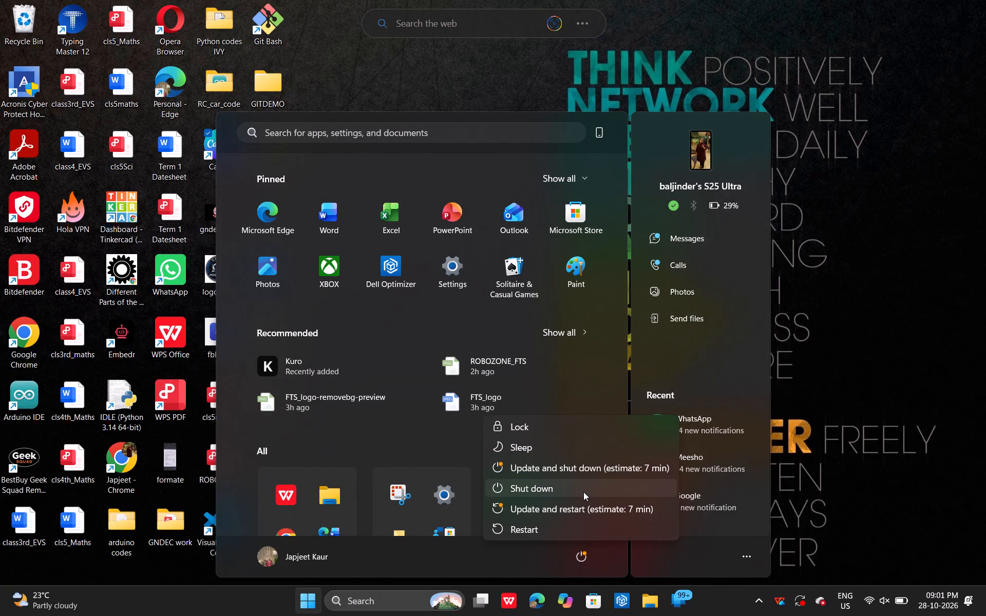
{"action": "left_click", "coordinate": [583, 492]}
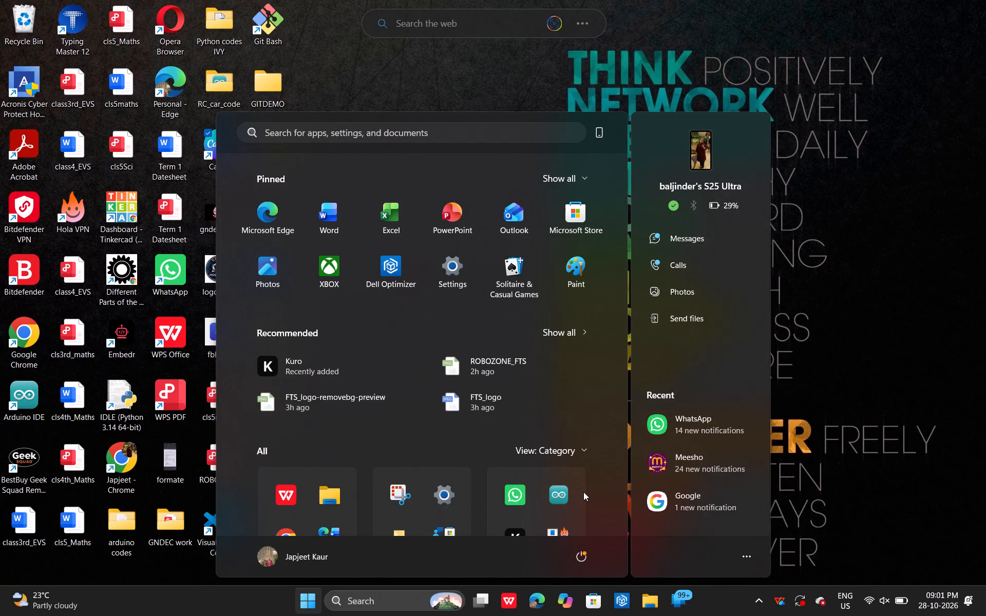